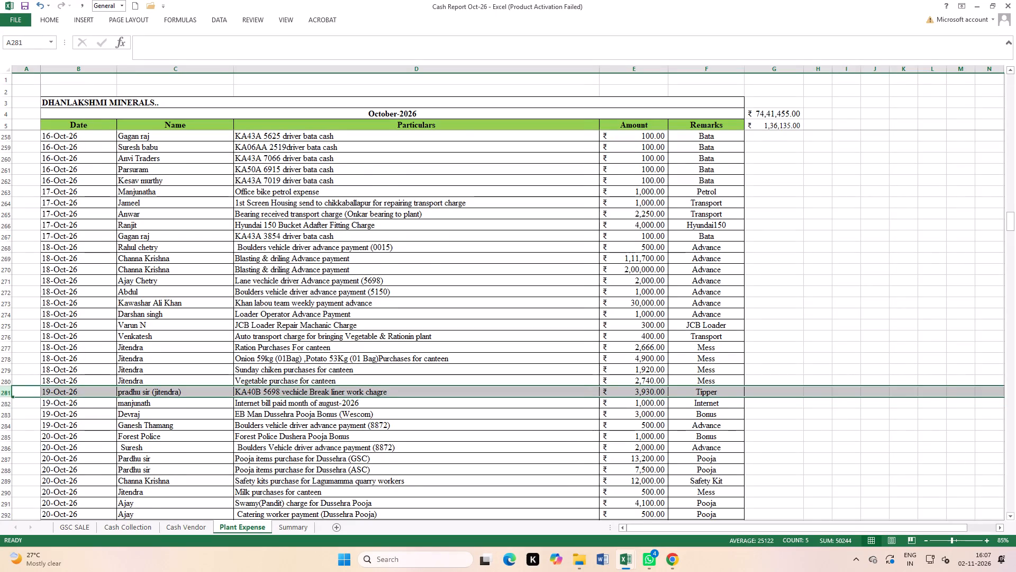
Insert five blank rows above the first 19-Oct-26 entry in the Plant Expense sheet, starting at row 281.
scroll(11, 378, down, 3)
click(5, 291)
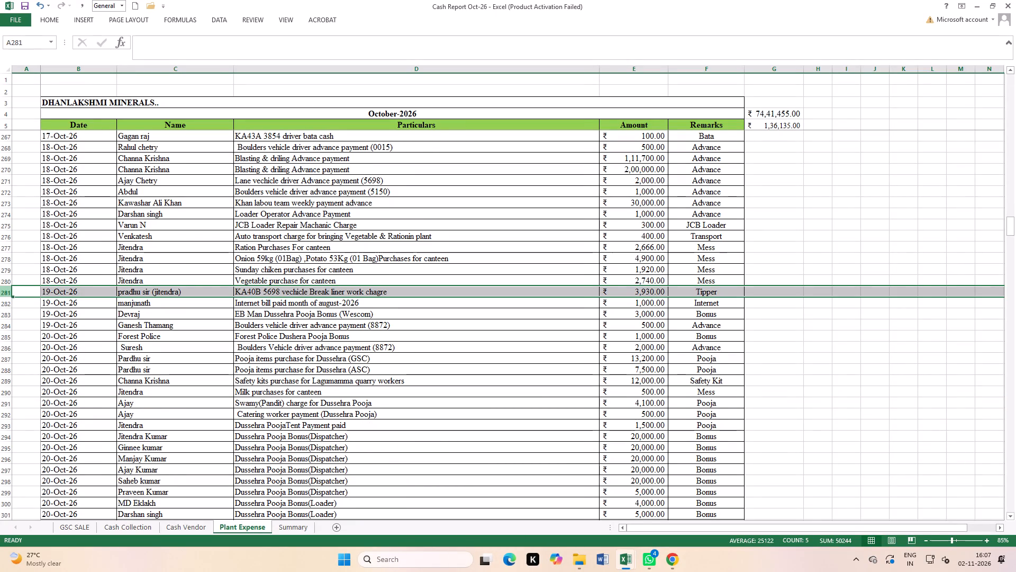
key(ctrl+plus)
key(ctrl+plus)
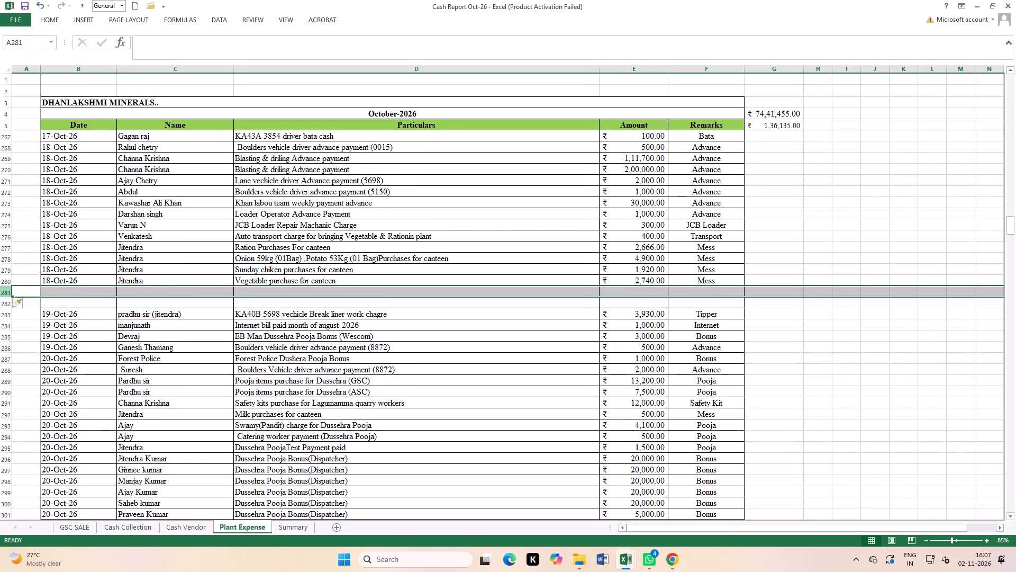
key(ctrl+plus)
key(ctrl+plus)
key(ctrl+plus)
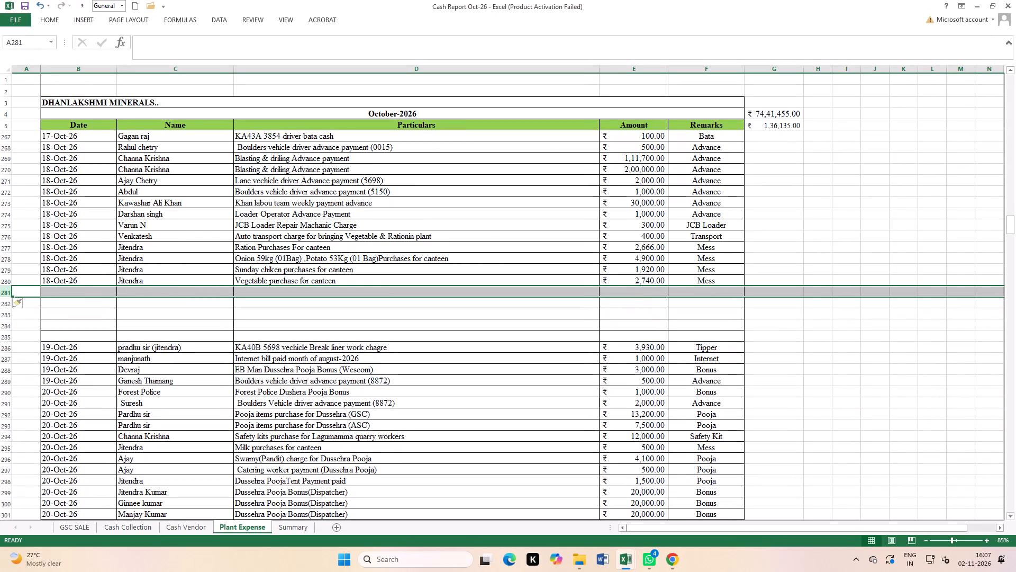
click(240, 316)
Fill the date 18-Oct-26 down through the five blank rows, 281 to 285.
click(57, 268)
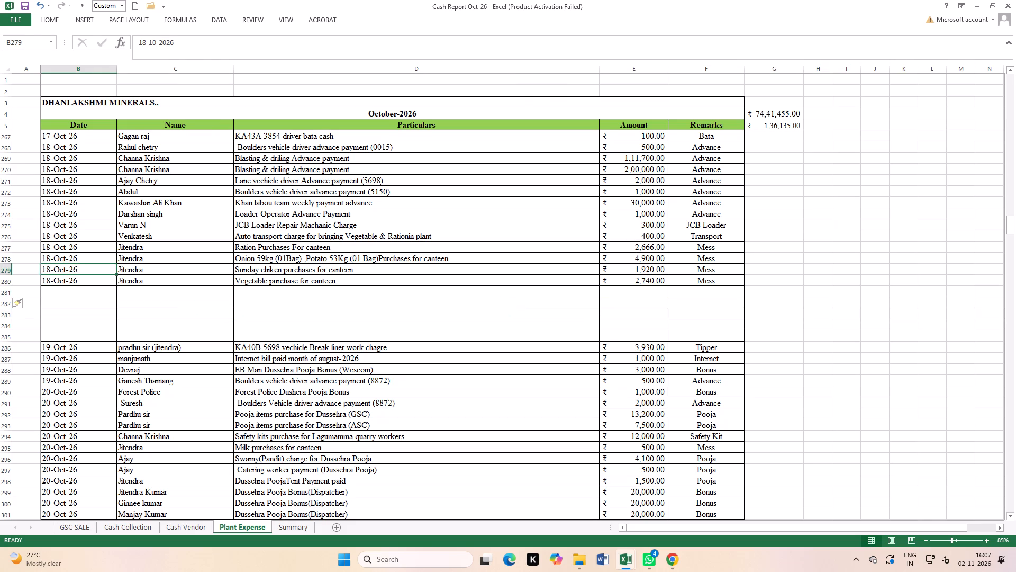
drag(78, 267, 76, 278)
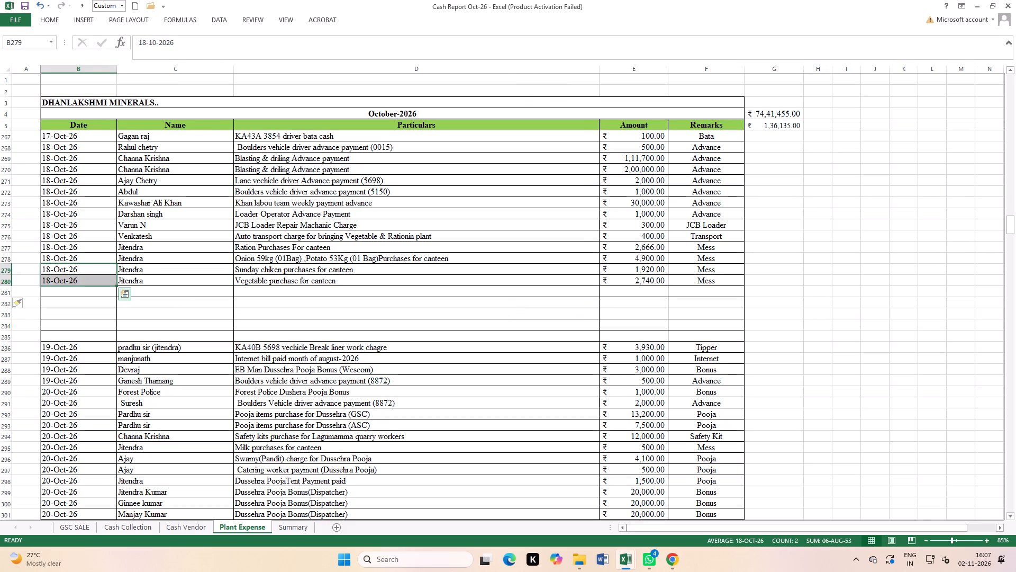
drag(117, 287, 113, 337)
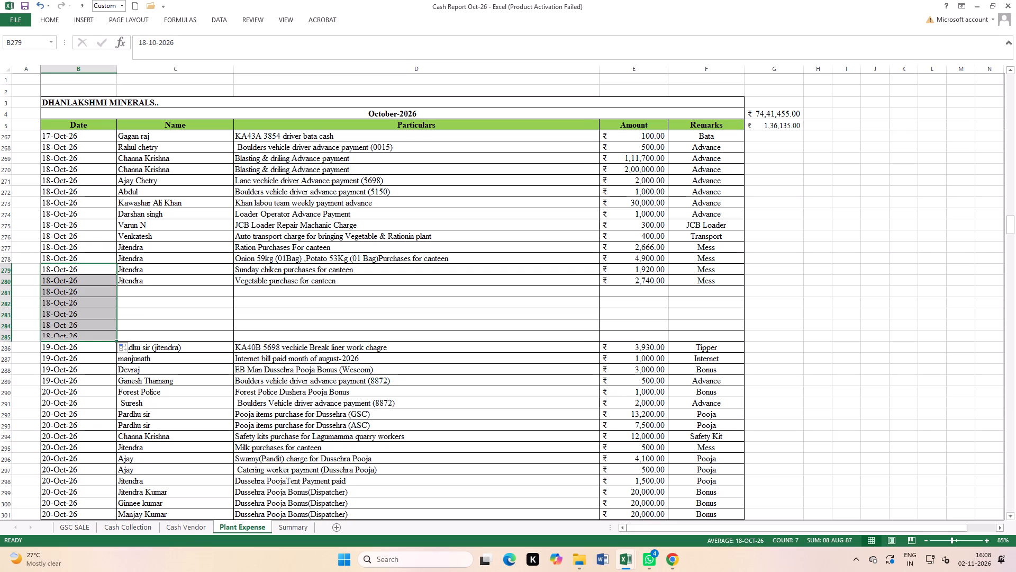
Enter Ambrish as the name in row 281.
click(133, 292)
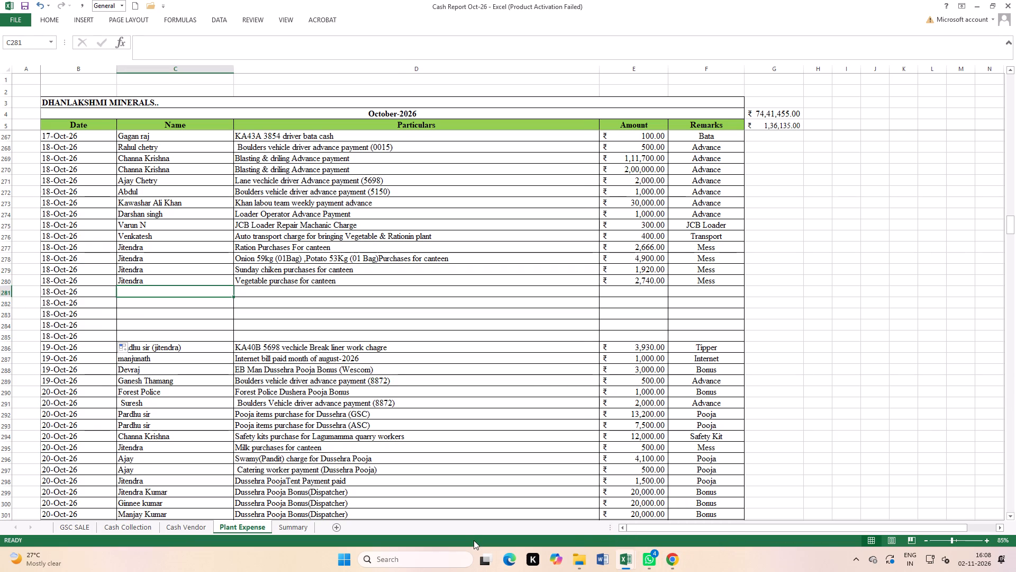
click(133, 294)
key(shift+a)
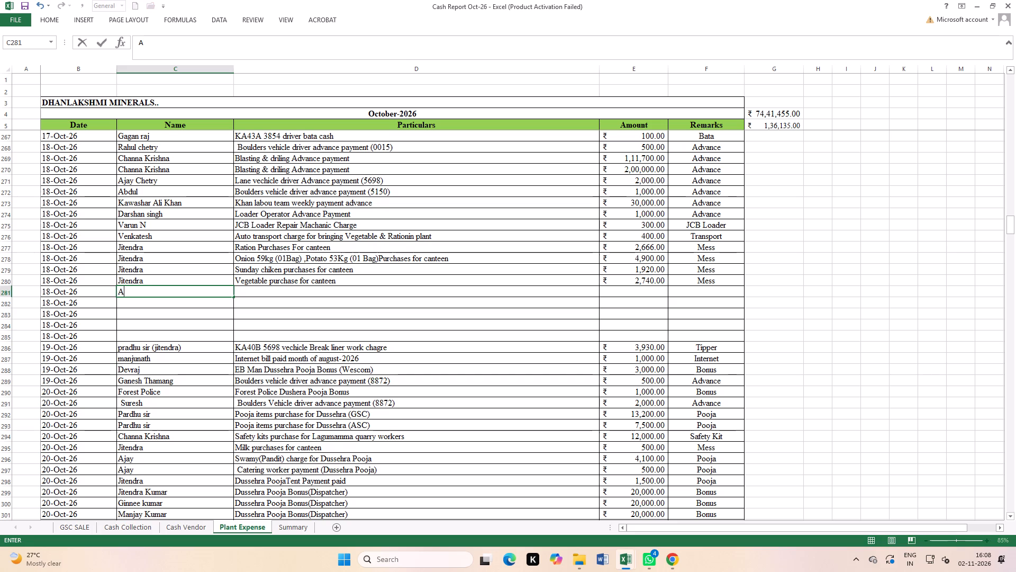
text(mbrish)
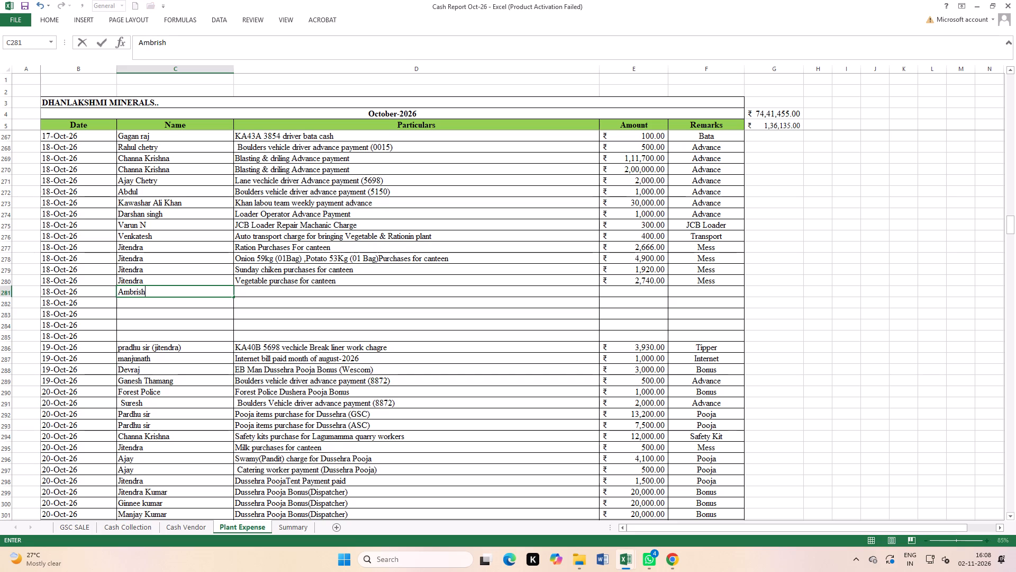
click(264, 292)
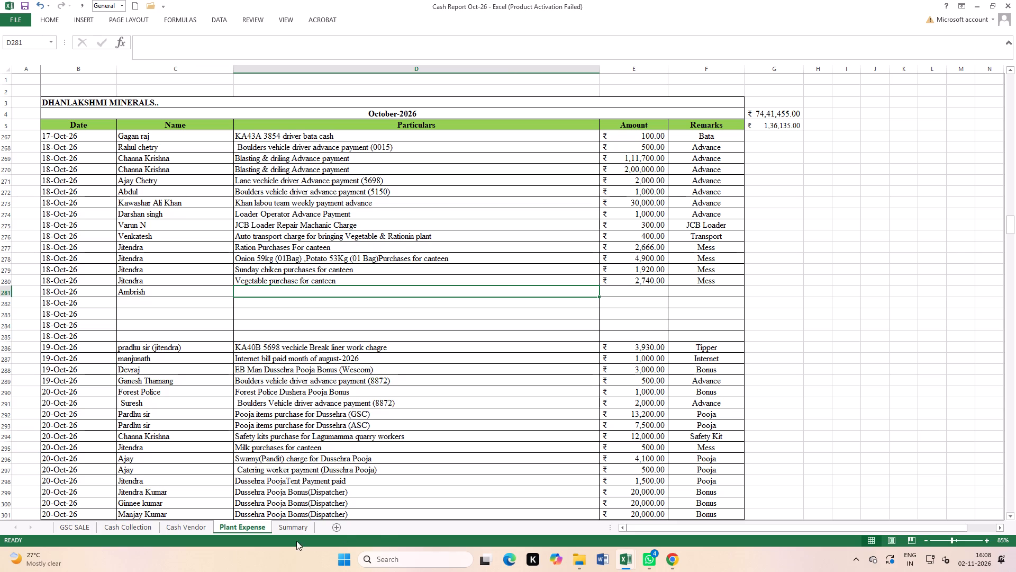
Copy Ambrish's vehicle number from row 324 of the GSC SALE sheet into cell M280 of Plant Expense.
click(76, 532)
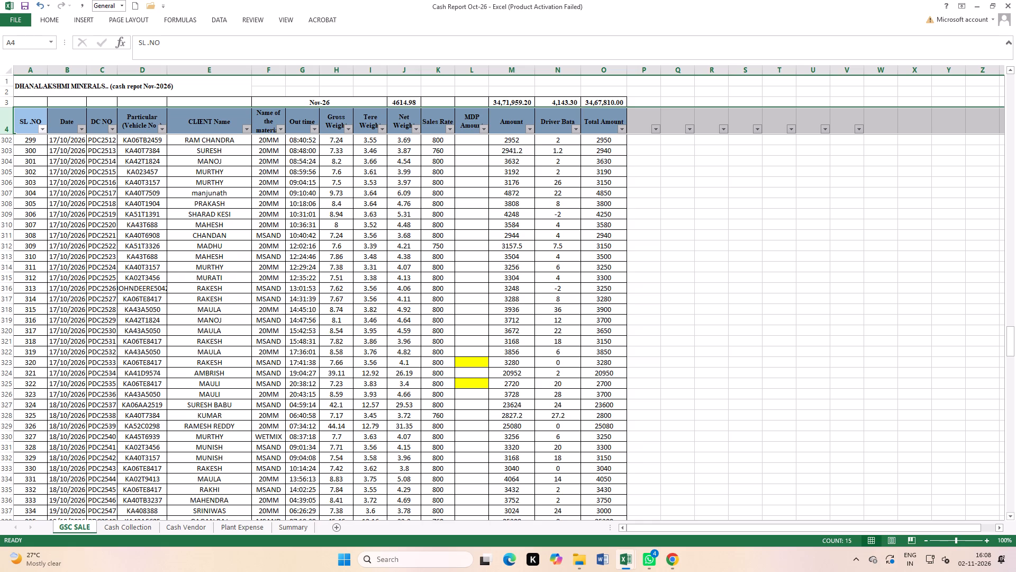
click(138, 374)
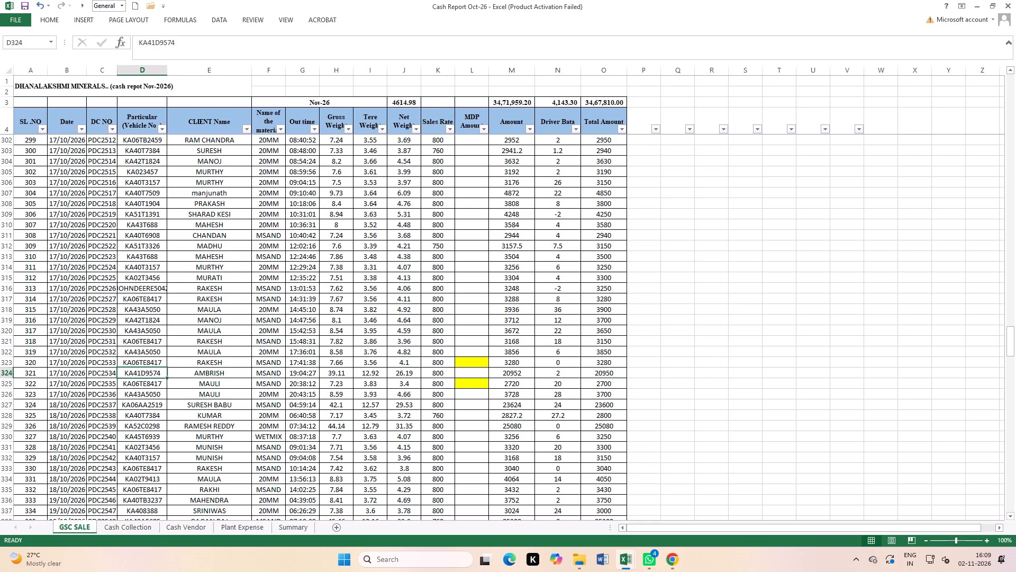
key(ctrl+c)
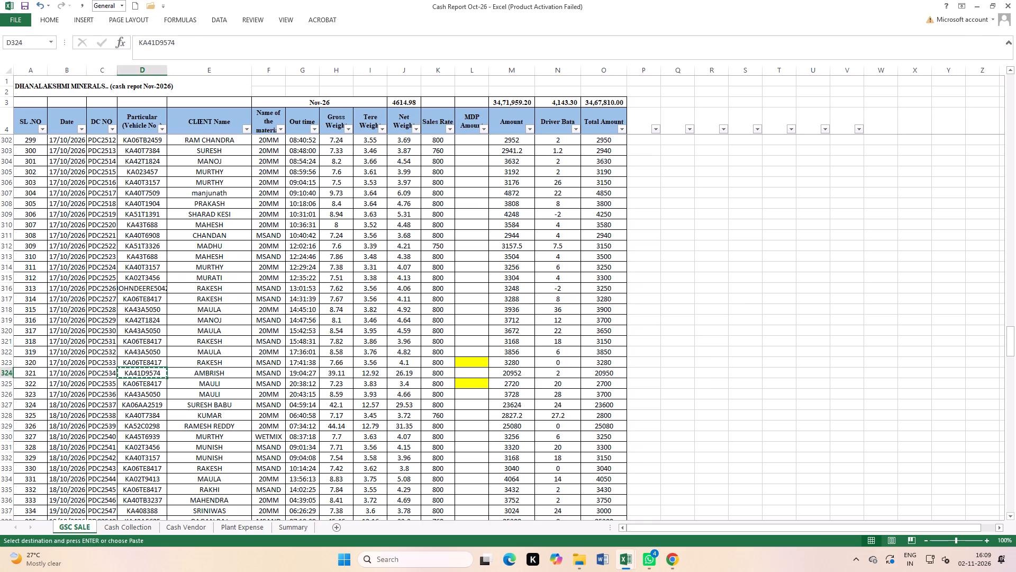
click(238, 528)
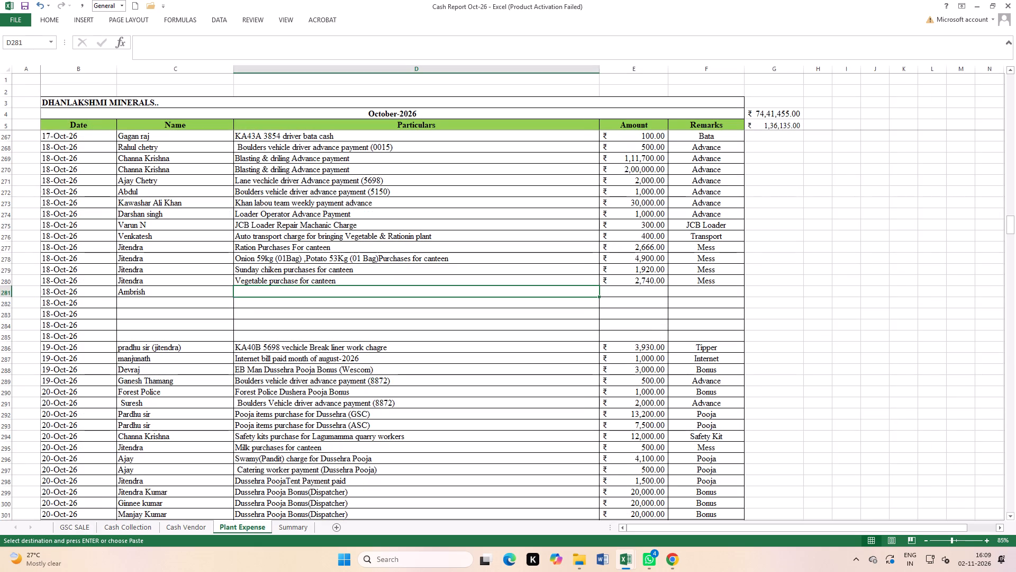
click(947, 276)
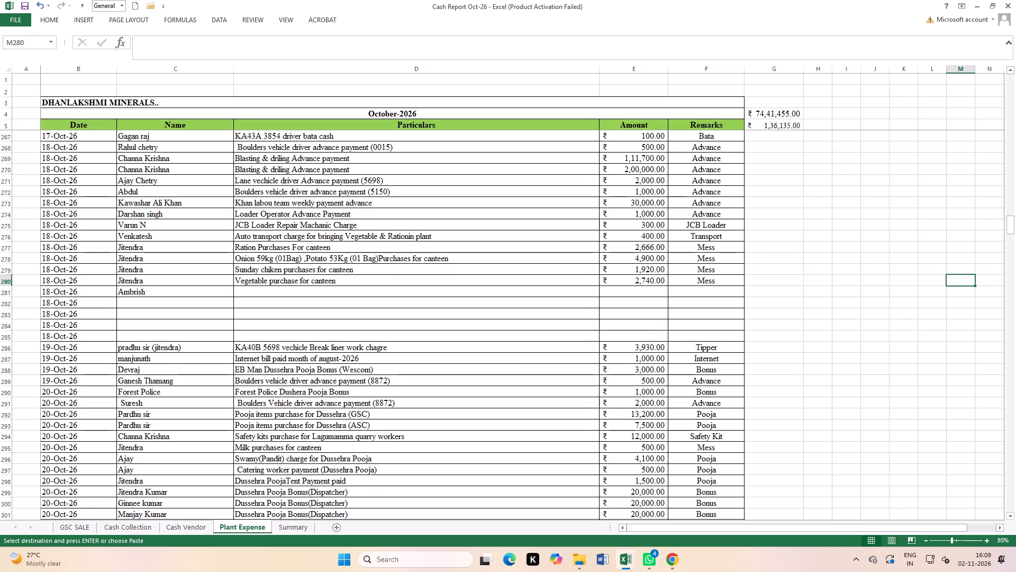
key(ctrl+v)
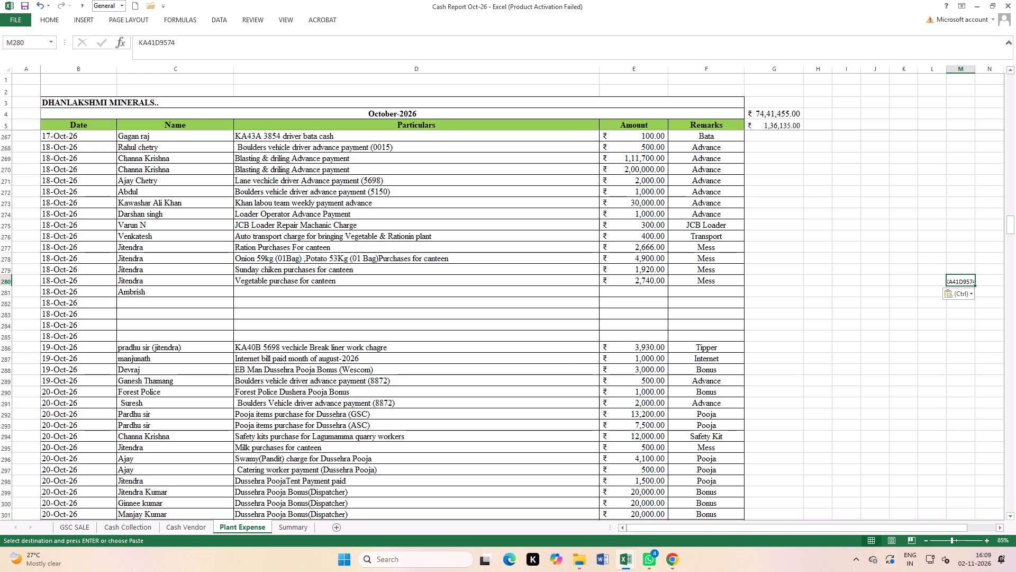
Copy the particulars, amount and remarks of the 17-Oct-26 driver bata entry in row 267 into Ambrish's row 281.
scroll(273, 298, up, 1)
click(249, 171)
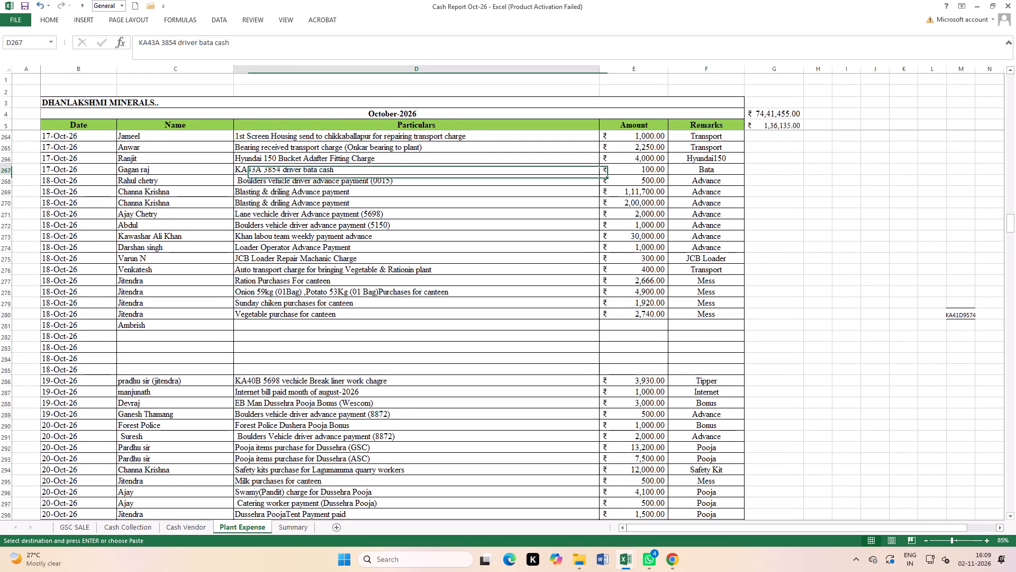
drag(249, 171, 558, 177)
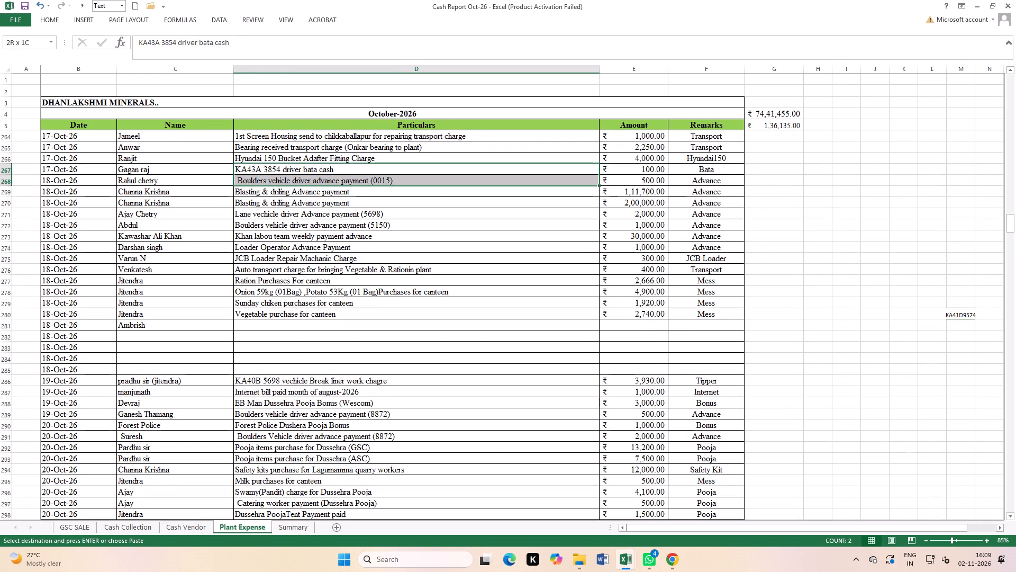
drag(558, 177, 692, 172)
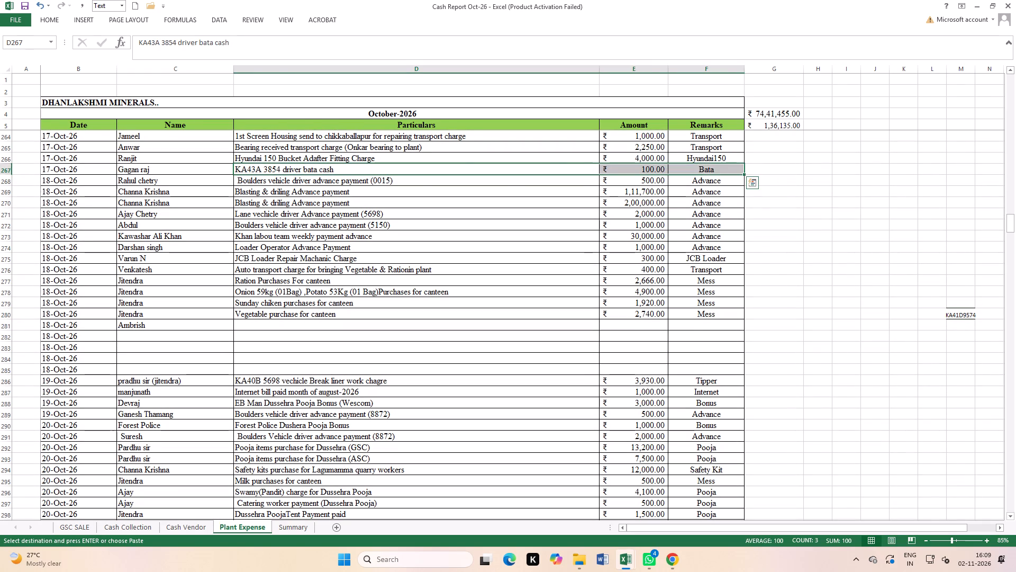
key(ctrl+c)
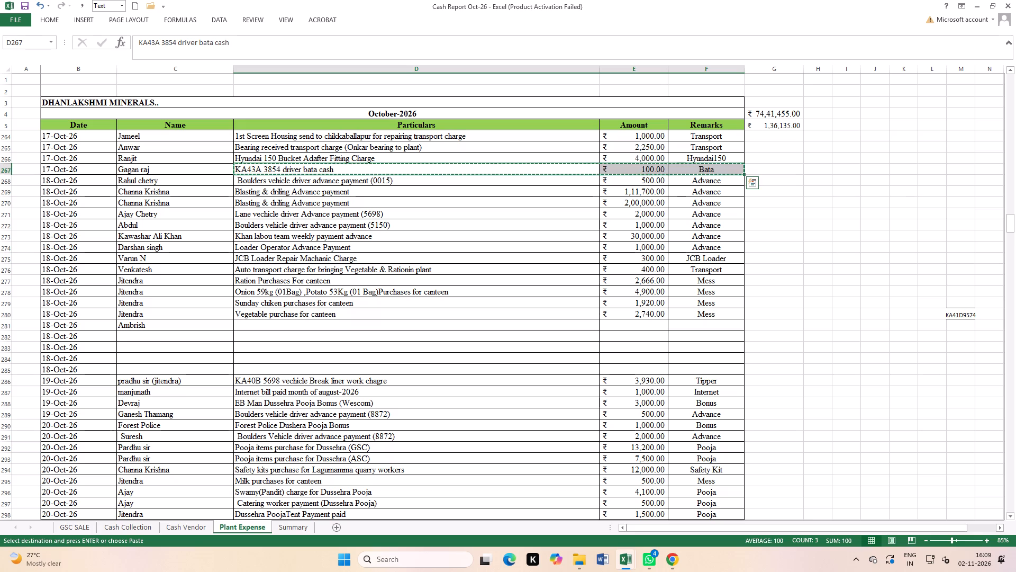
click(253, 325)
key(ctrl+v)
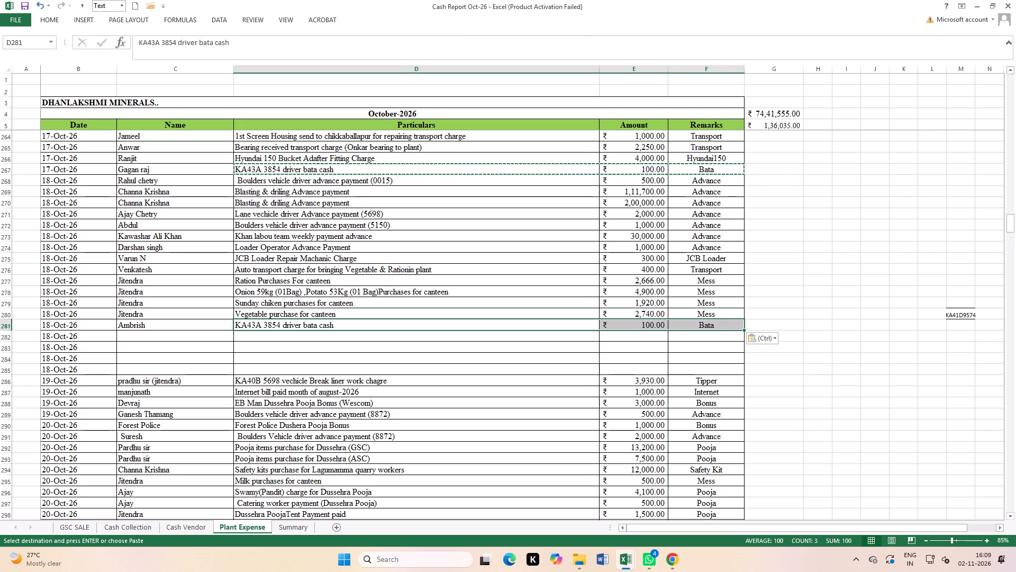
click(781, 372)
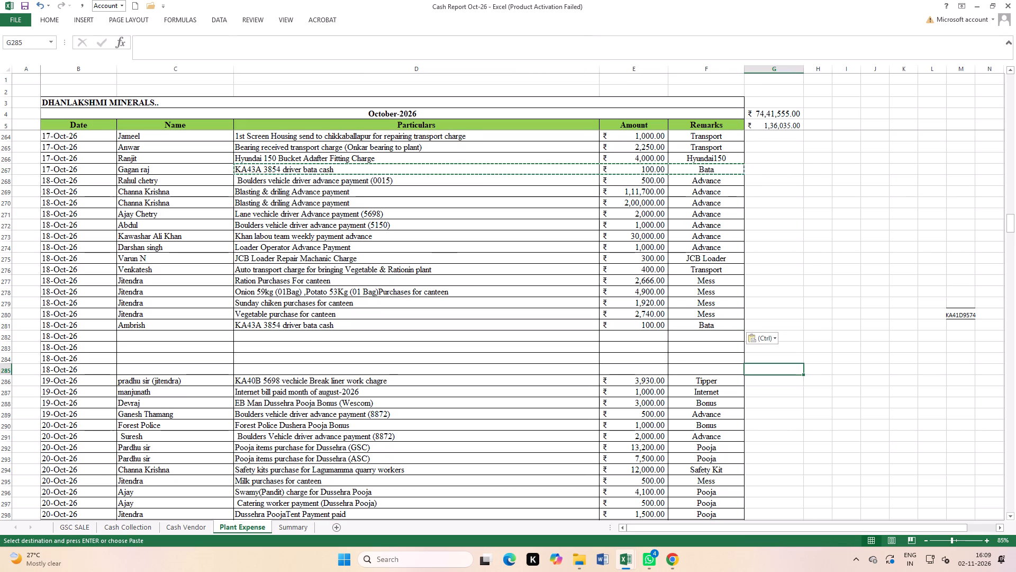
Delete the vehicle number from row 281's particulars, keeping only "driver bata cash".
click(278, 326)
click(175, 42)
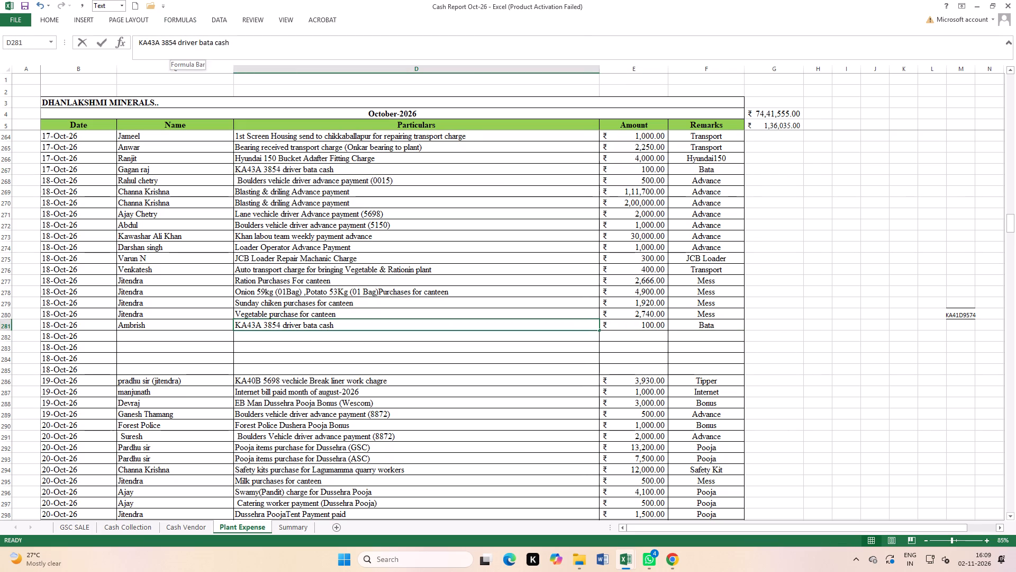
key(BackSpace)
key(BackSpace)
key(BackSpace)
key(BackSpace)
key(BackSpace)
key(BackSpace)
key(BackSpace)
key(BackSpace)
key(BackSpace)
key(BackSpace)
key(BackSpace)
key(BackSpace)
key(BackSpace)
key(BackSpace)
key(BackSpace)
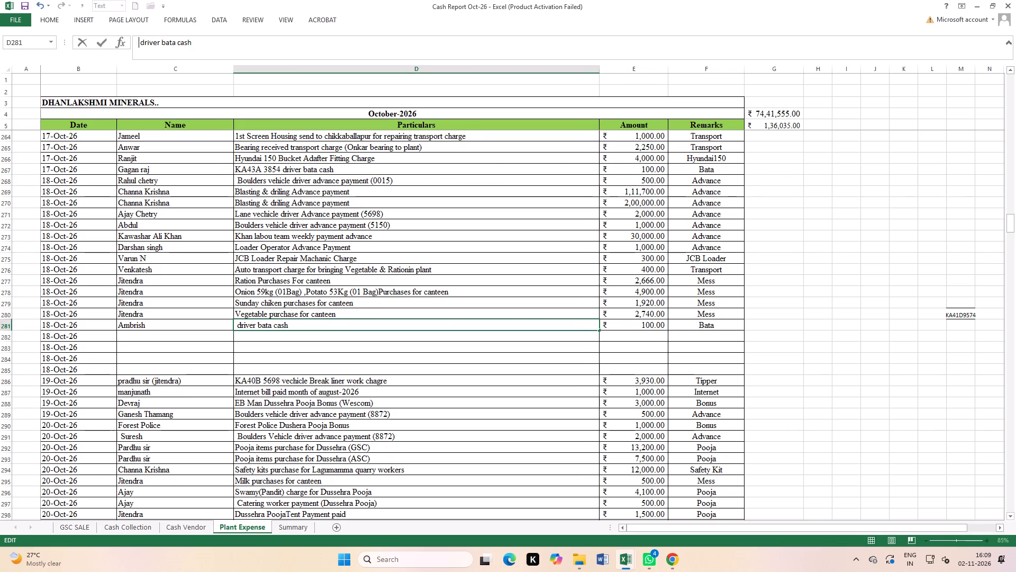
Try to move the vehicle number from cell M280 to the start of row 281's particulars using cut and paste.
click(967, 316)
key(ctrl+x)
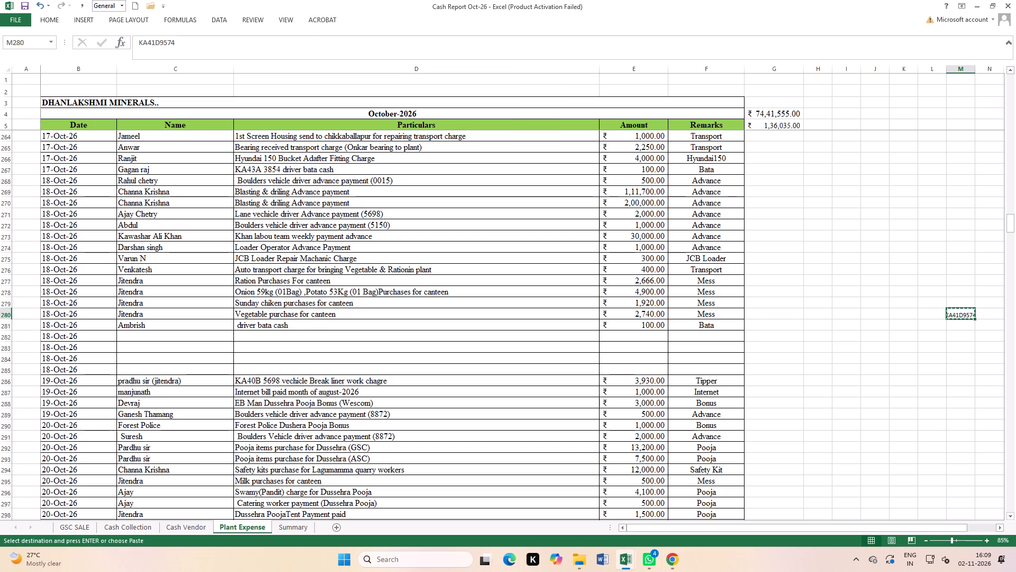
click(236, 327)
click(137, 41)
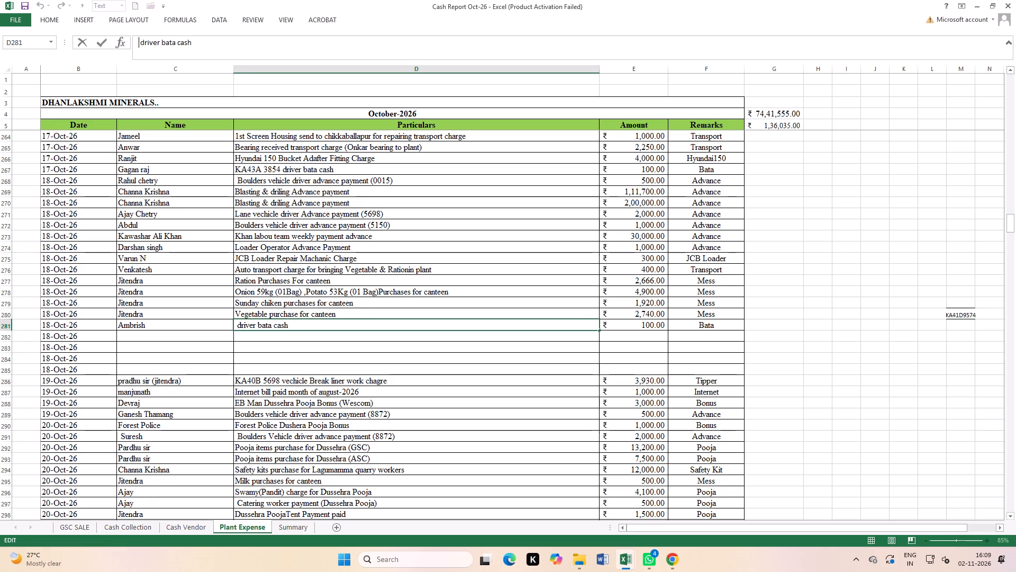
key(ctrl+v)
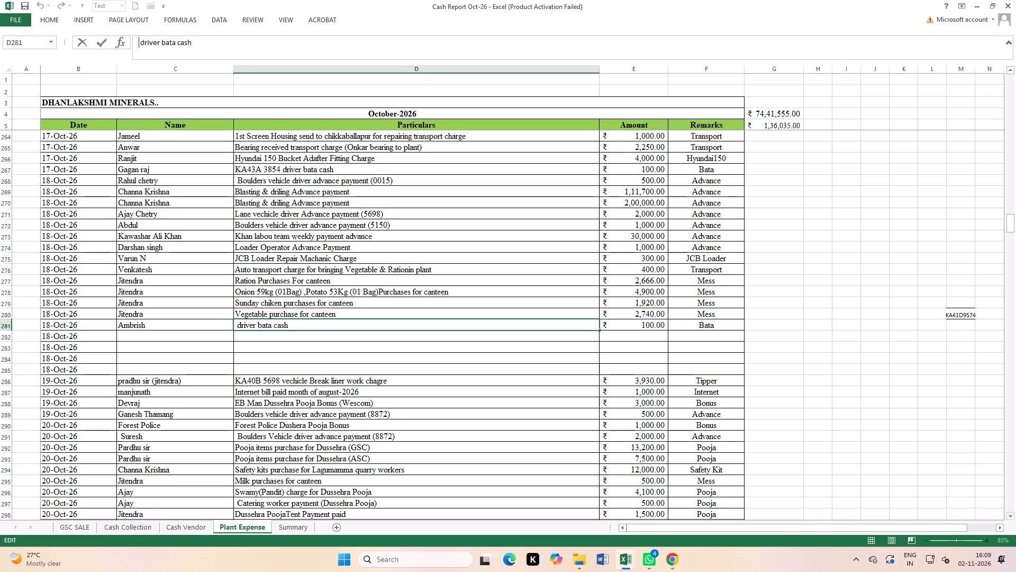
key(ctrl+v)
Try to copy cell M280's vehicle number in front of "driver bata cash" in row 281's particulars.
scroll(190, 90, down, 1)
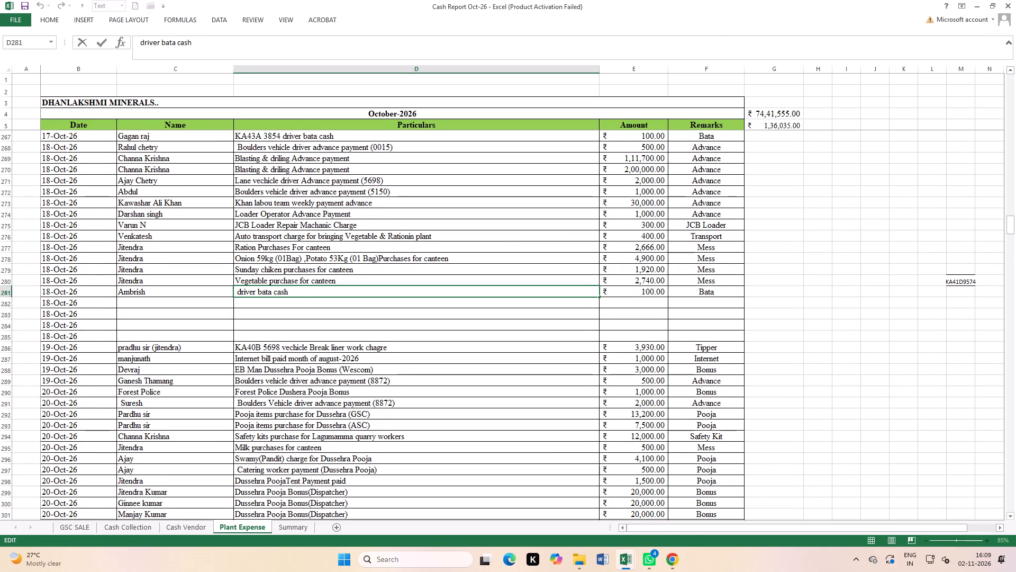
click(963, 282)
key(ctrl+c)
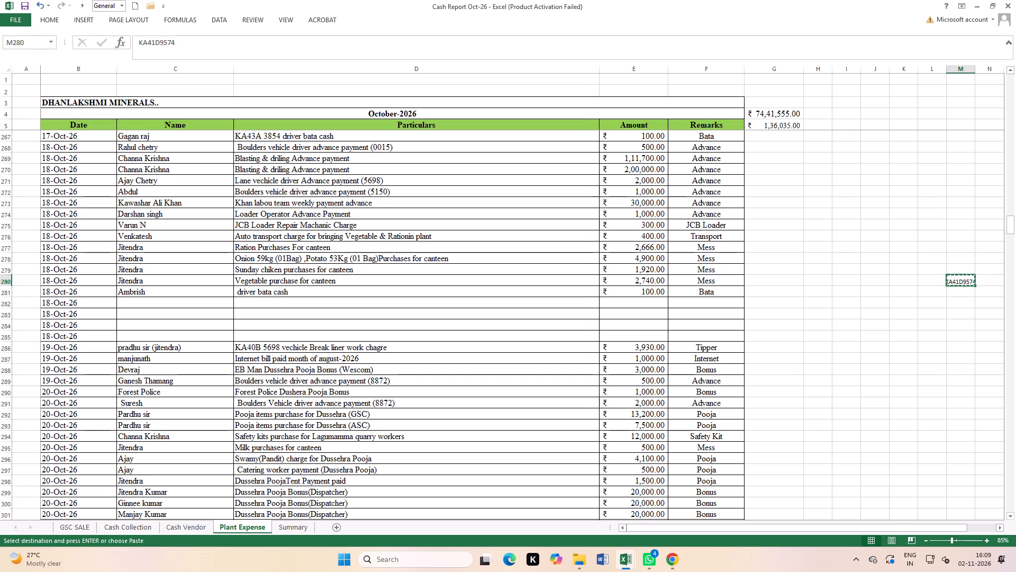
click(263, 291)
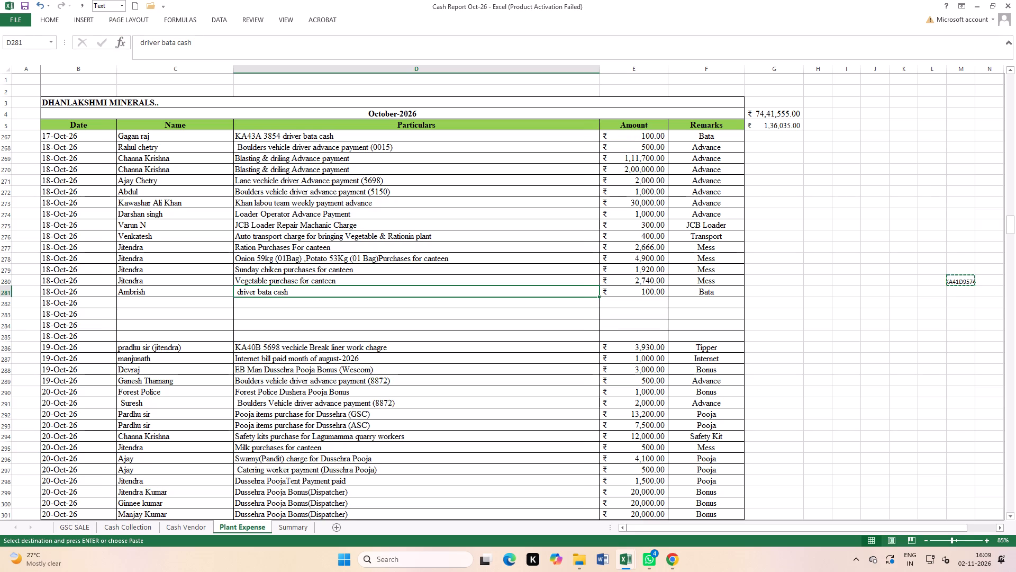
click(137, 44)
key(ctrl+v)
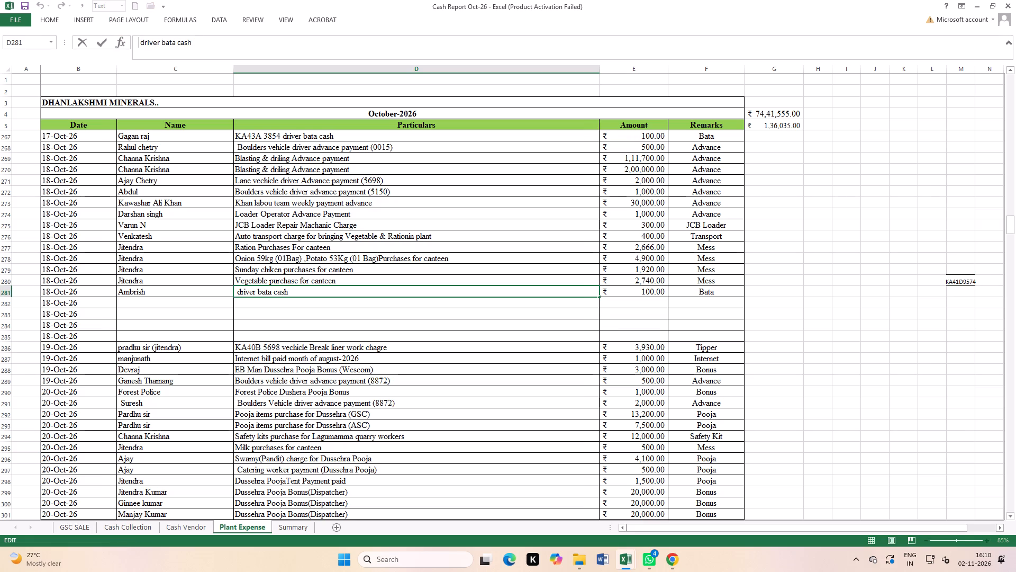
click(956, 283)
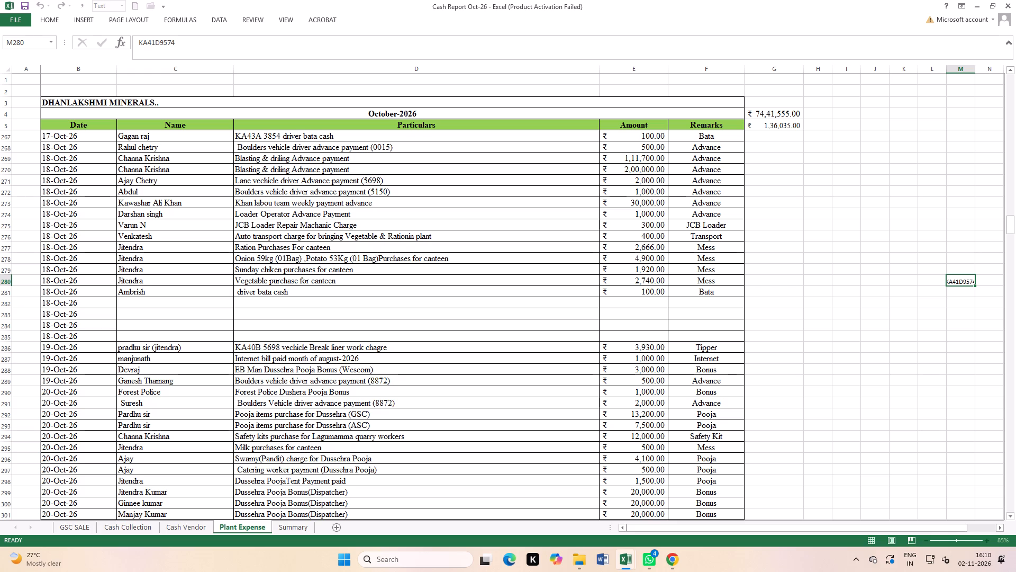
click(241, 294)
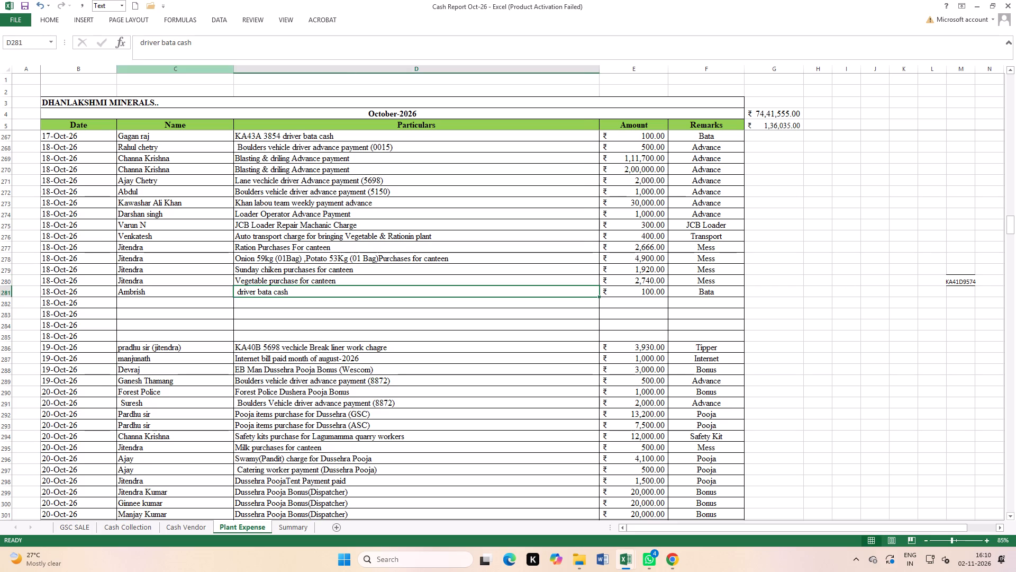
click(137, 47)
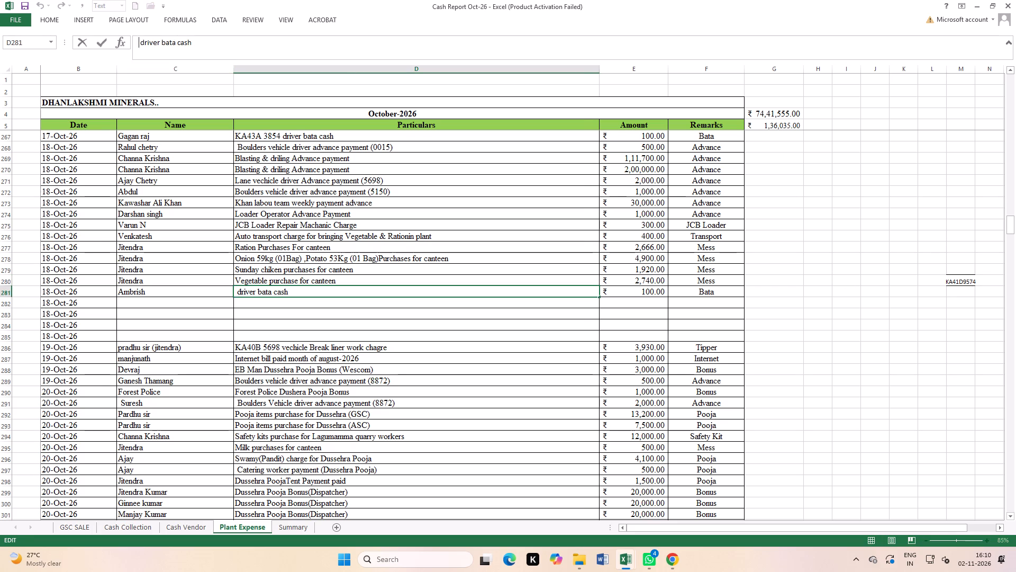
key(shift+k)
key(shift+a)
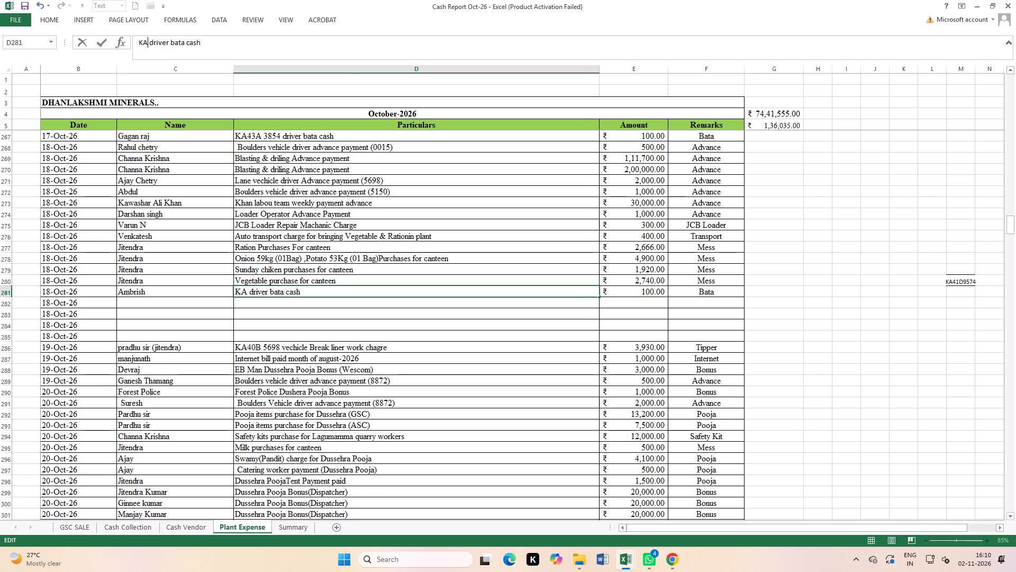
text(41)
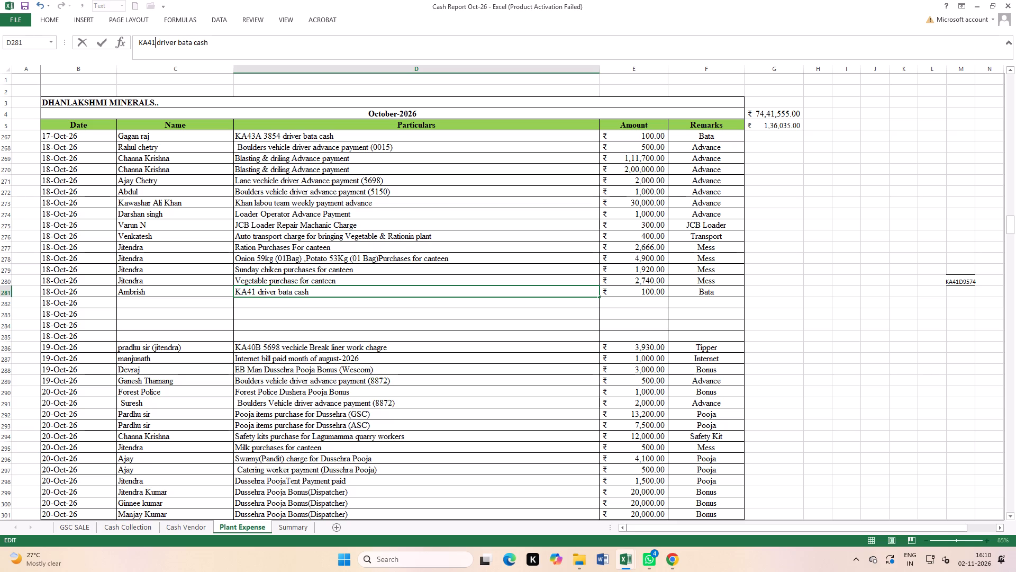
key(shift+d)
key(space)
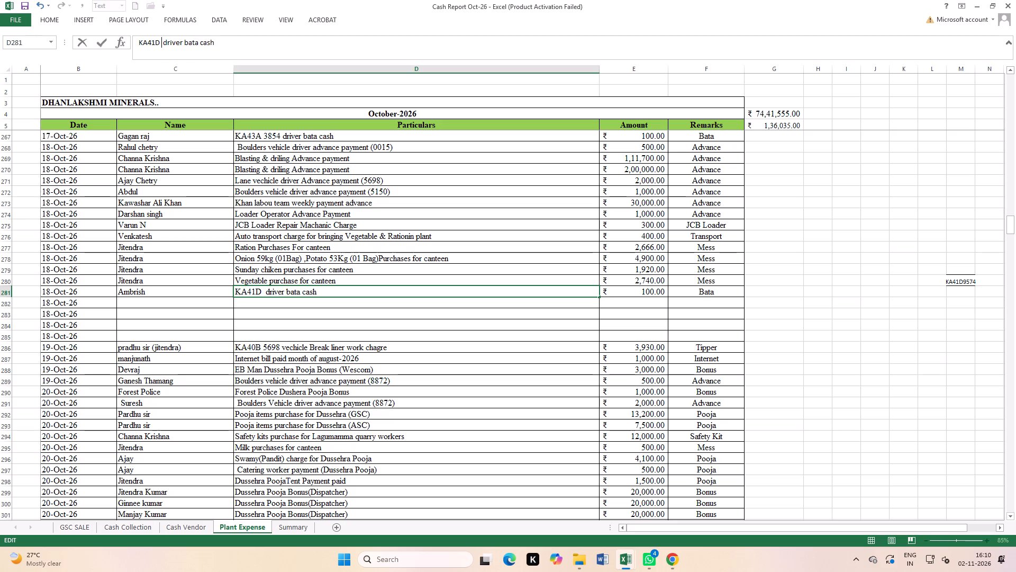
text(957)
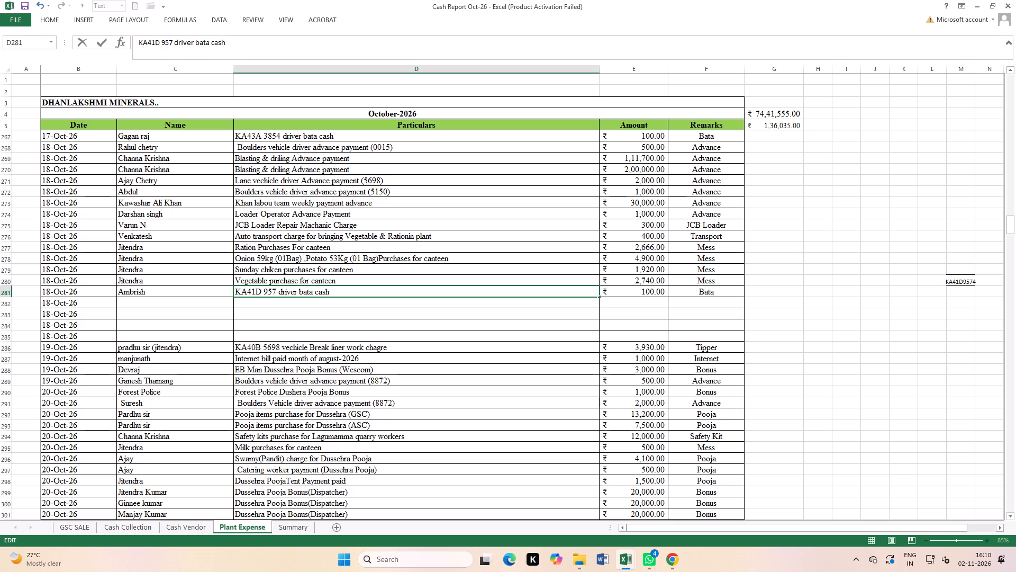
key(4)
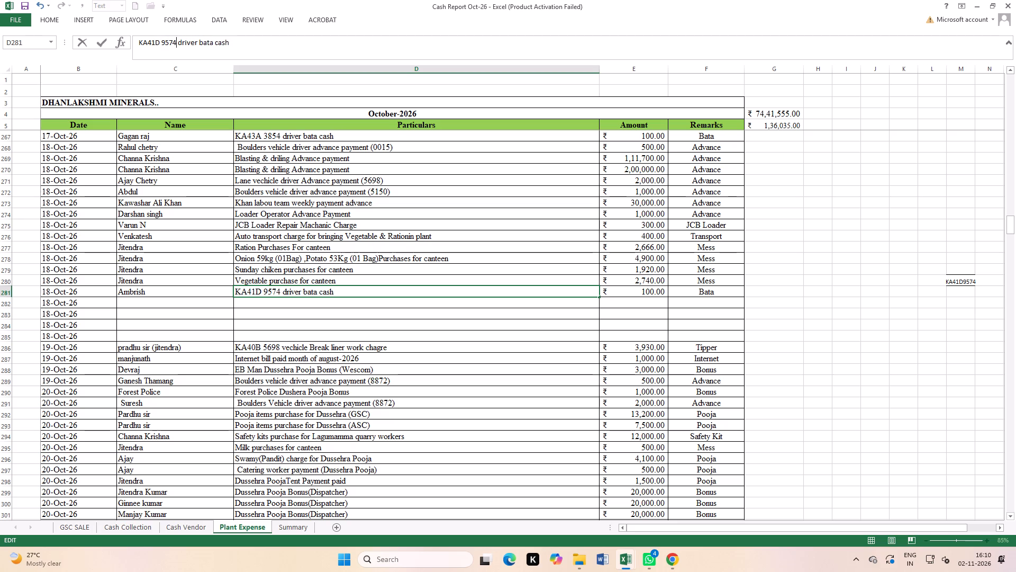
click(903, 386)
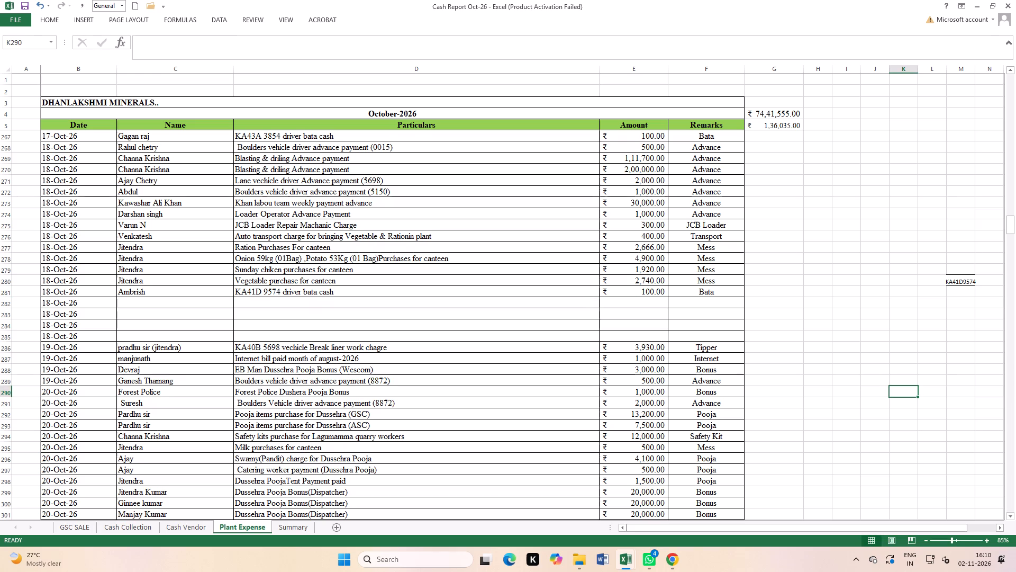
Save the October cash report workbook with the empty name cell in row 282 selected.
click(133, 303)
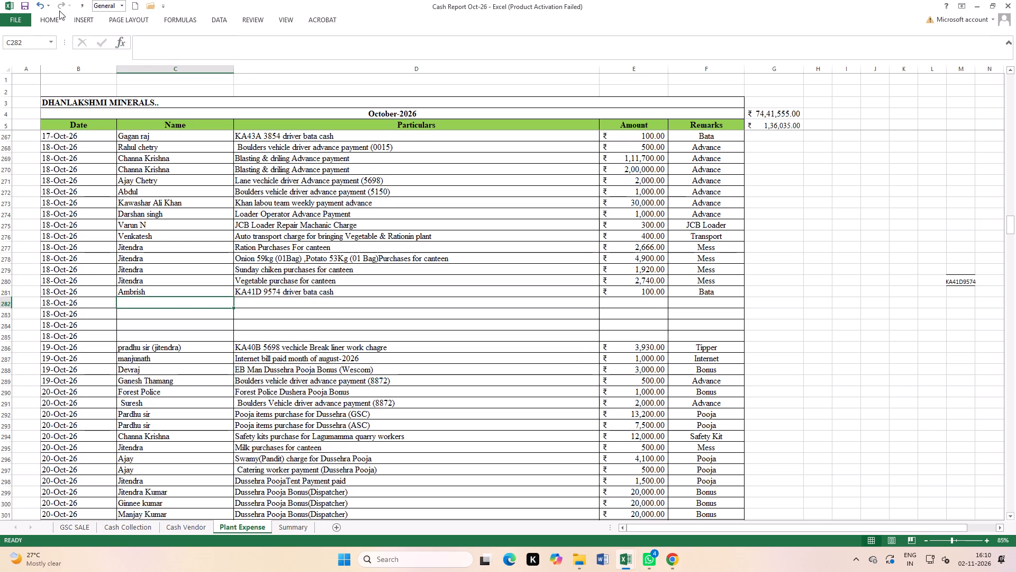
click(23, 10)
Switch to Chrome, to the Create Mineral Dispatch Permit (MDP) page.
click(670, 559)
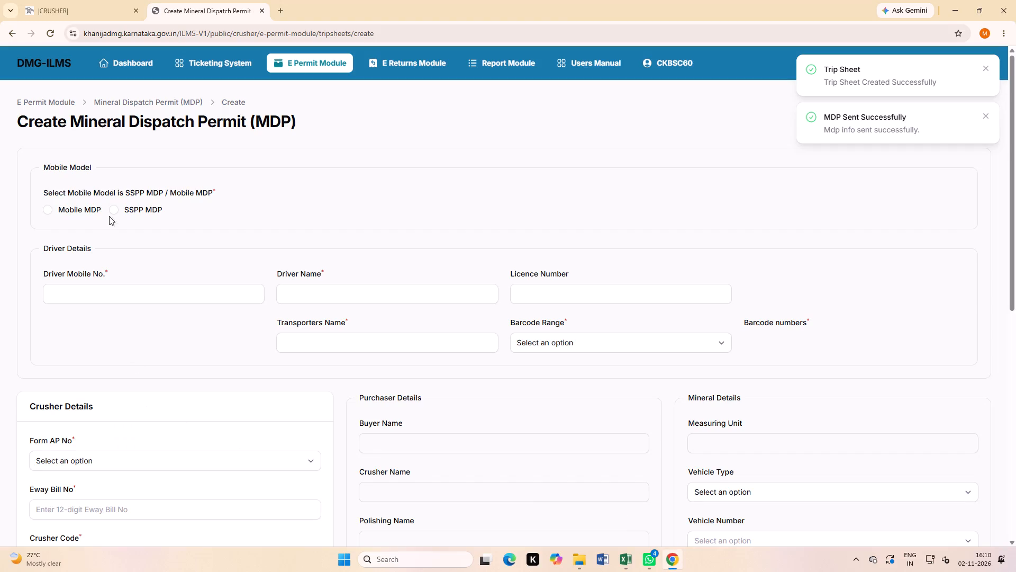
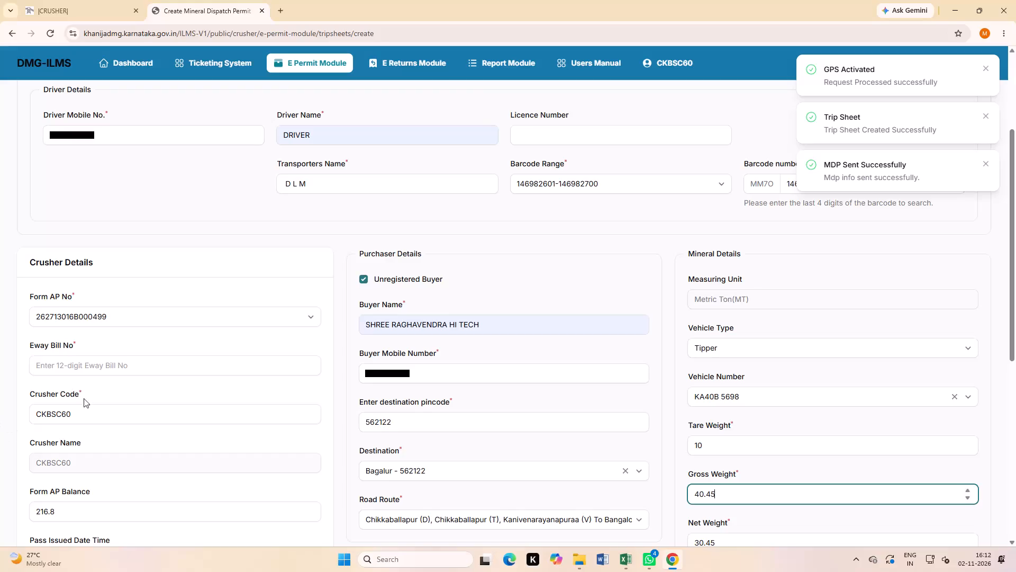
click(65, 369)
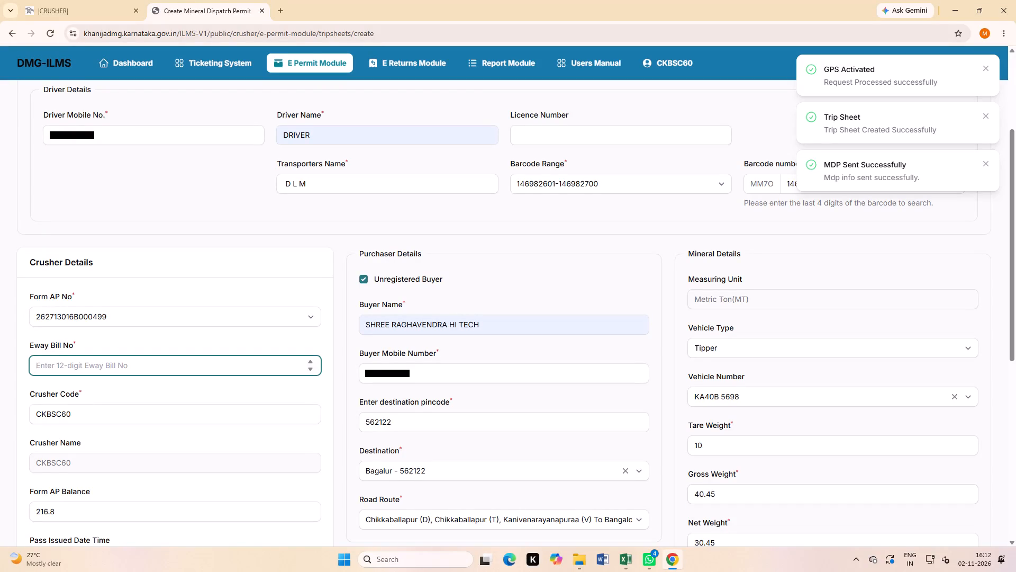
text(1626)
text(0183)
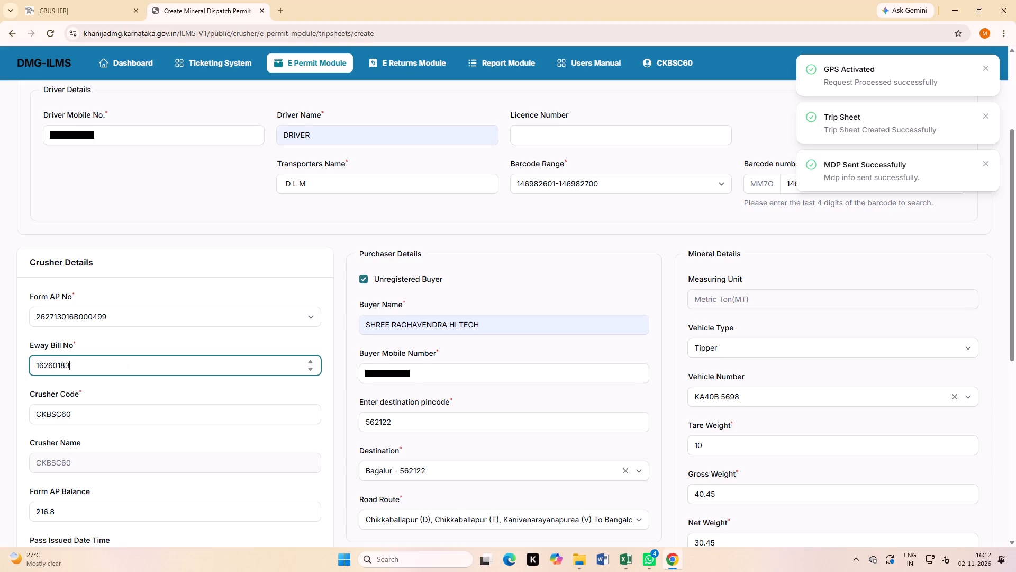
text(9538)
Issue the mineral dispatch permit and print it on the Canon LBP6030 printer.
scroll(222, 398, down, 2)
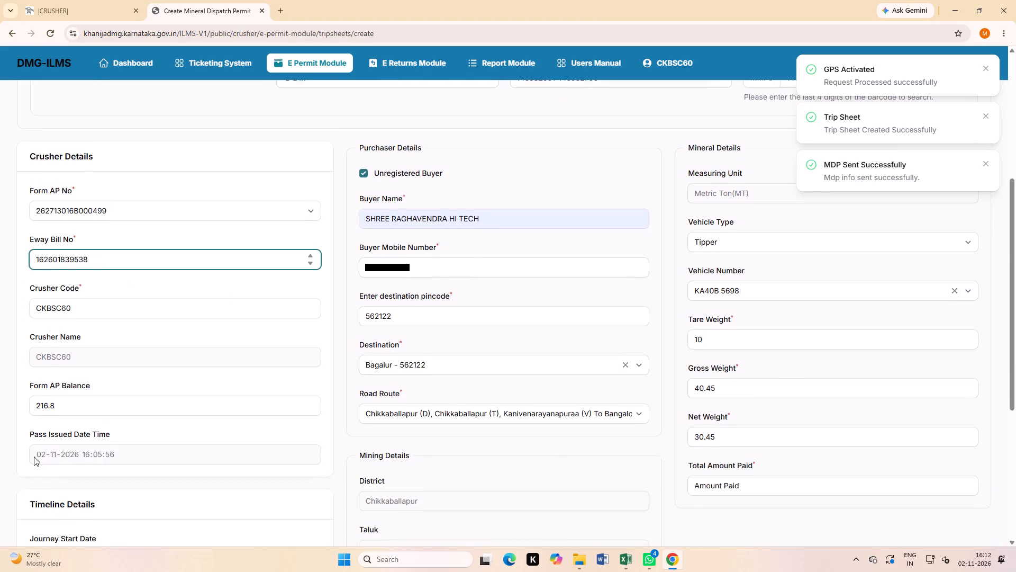
scroll(65, 449, down, 3)
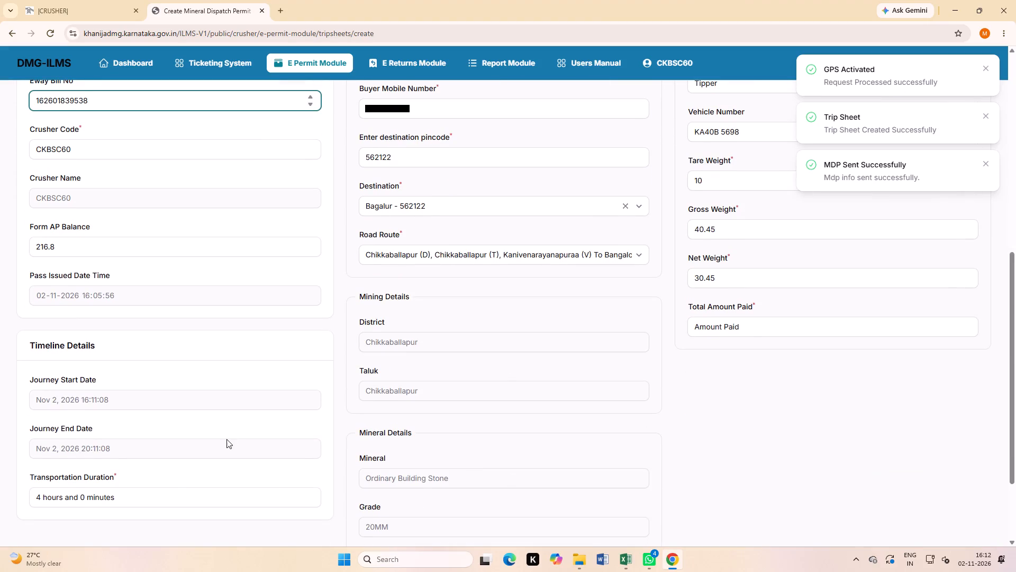
scroll(231, 426, down, 3)
click(49, 519)
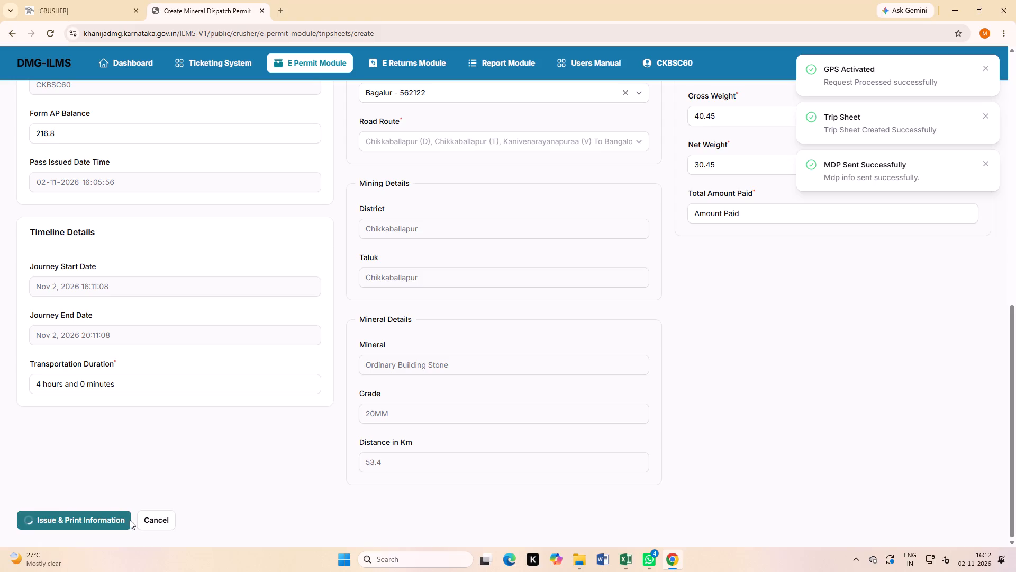
scroll(338, 368, up, 2)
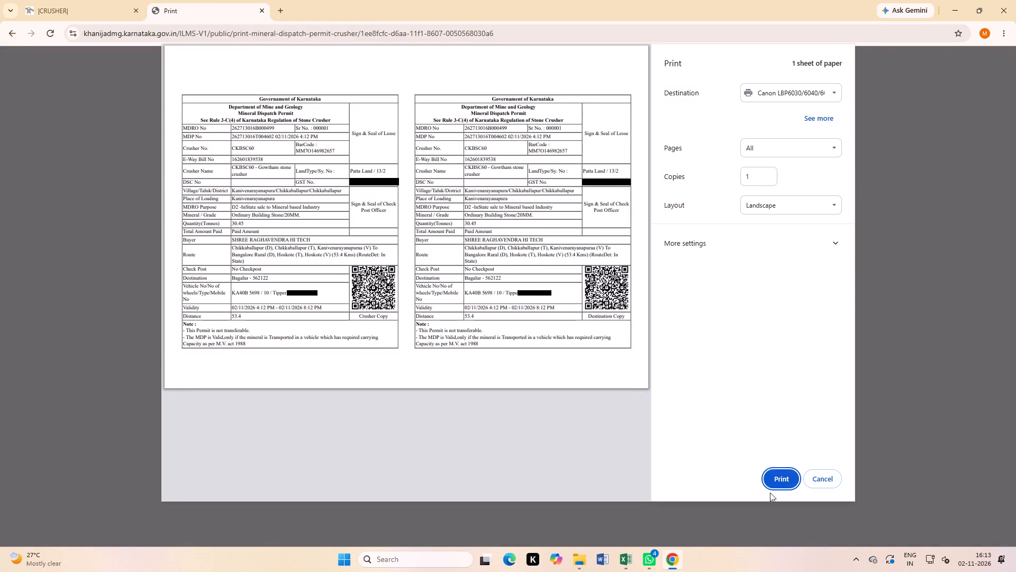
click(782, 478)
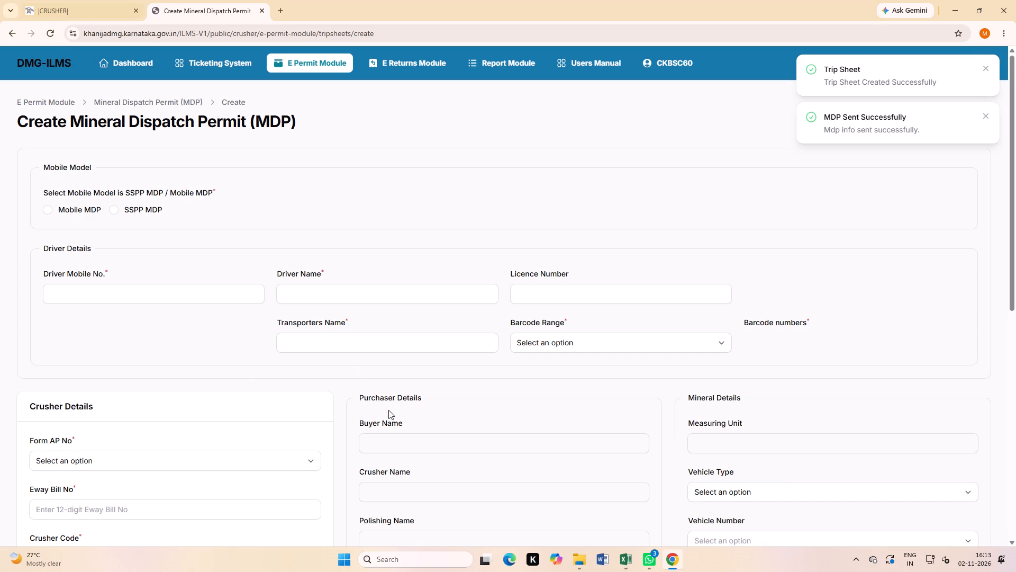
click(631, 562)
click(745, 529)
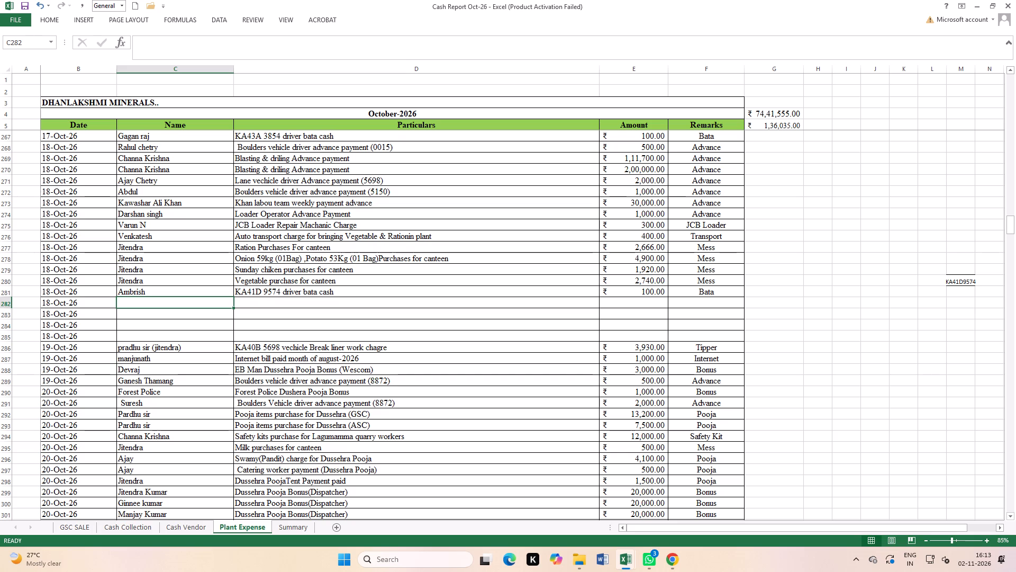
scroll(201, 316, up, 1)
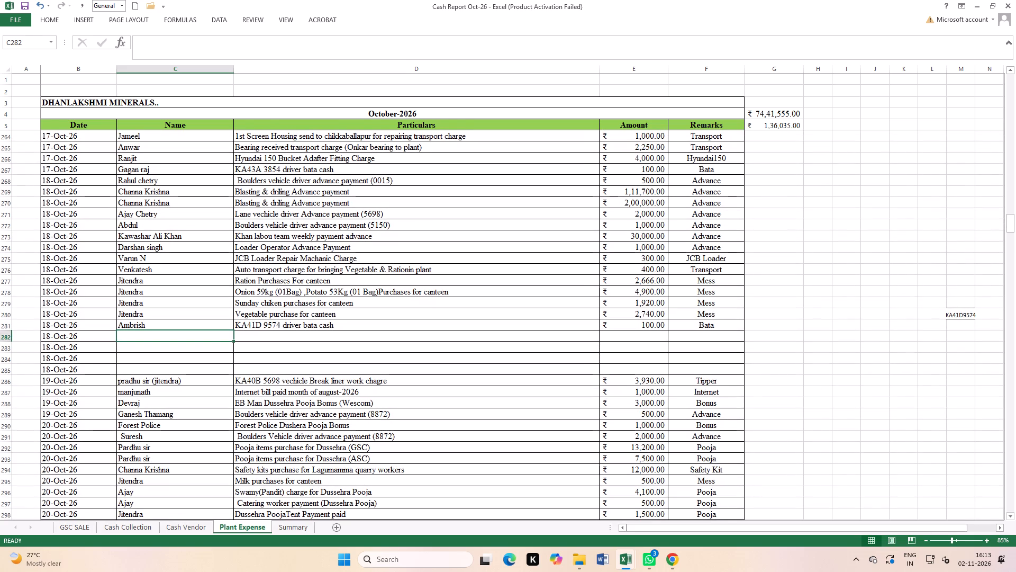
scroll(160, 278, up, 2)
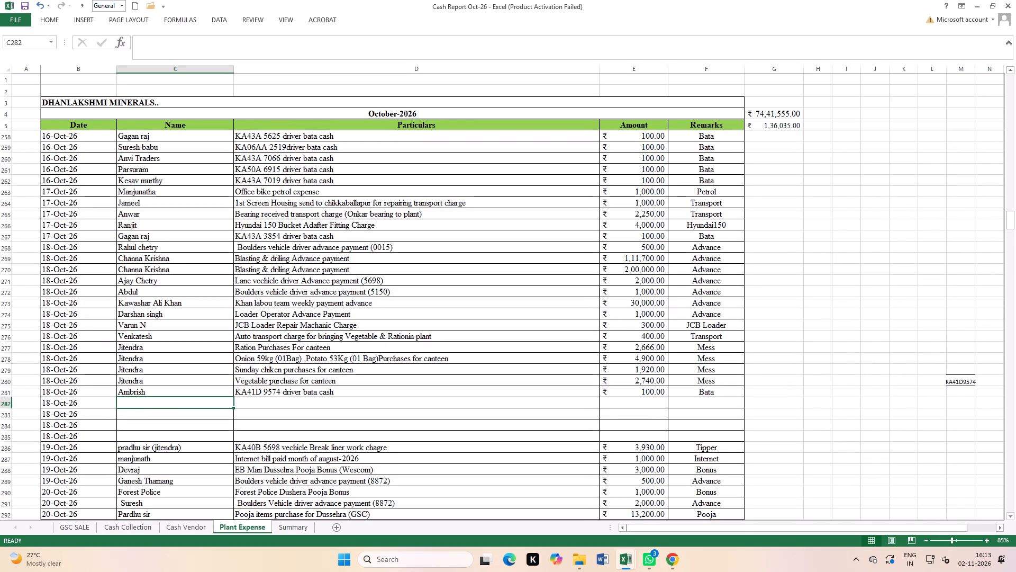
click(130, 148)
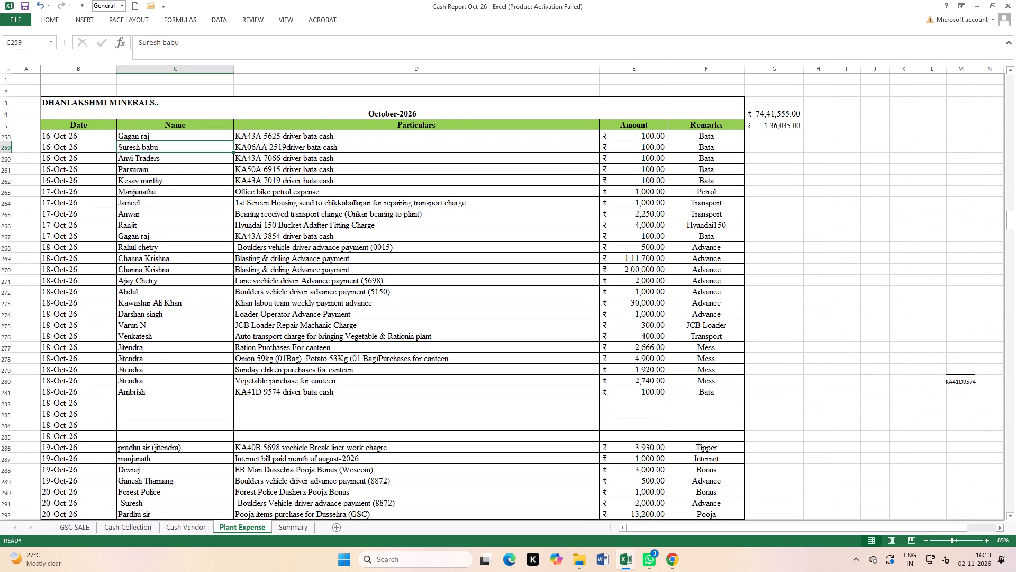
drag(130, 148, 435, 144)
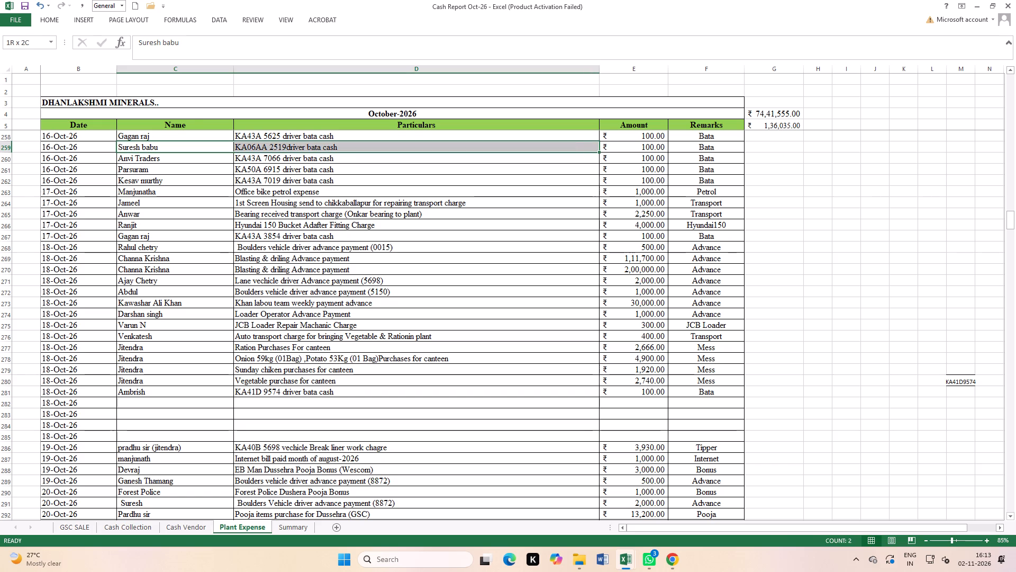
drag(435, 144, 681, 147)
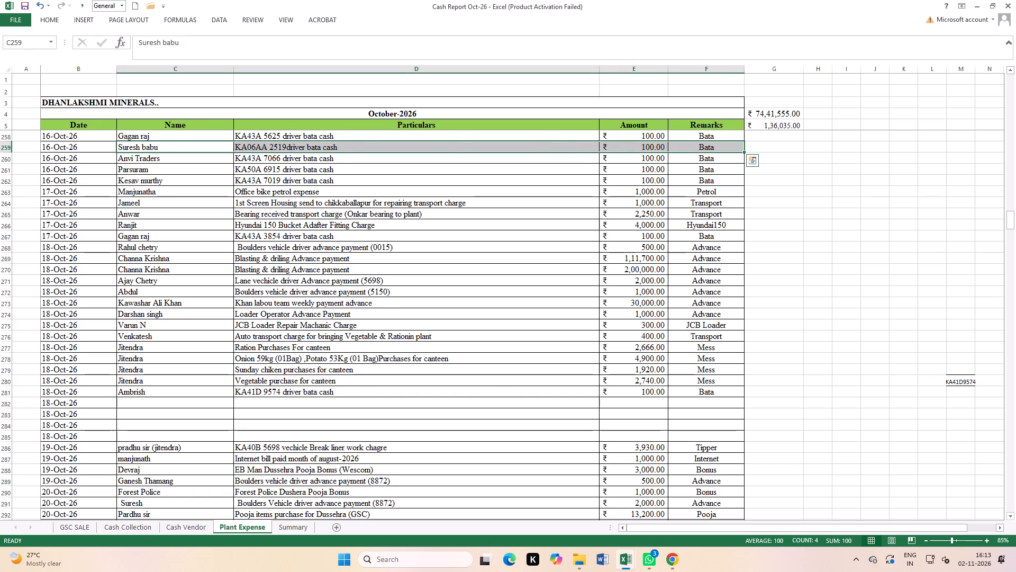
key(ctrl+c)
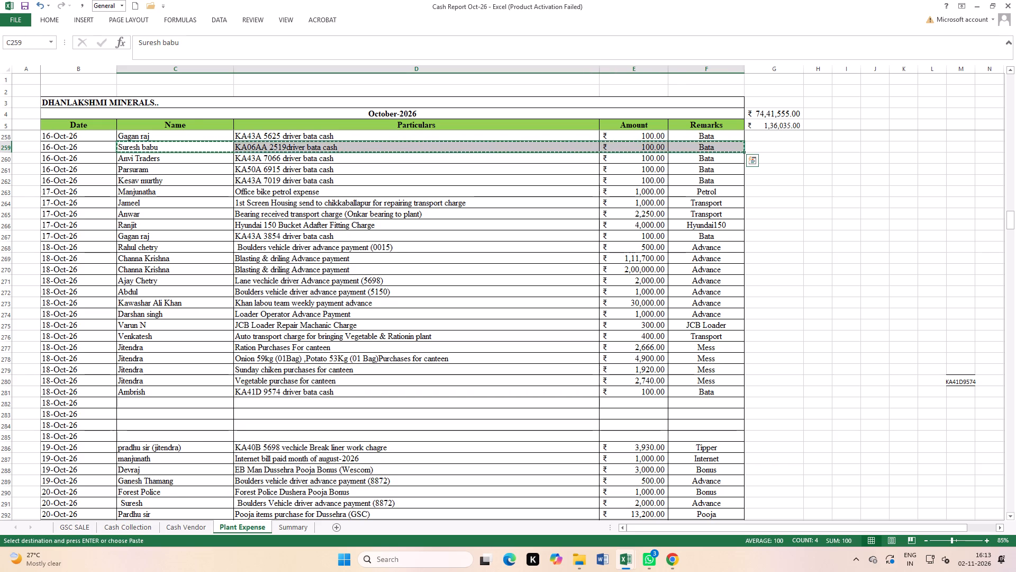
click(137, 403)
key(ctrl+v)
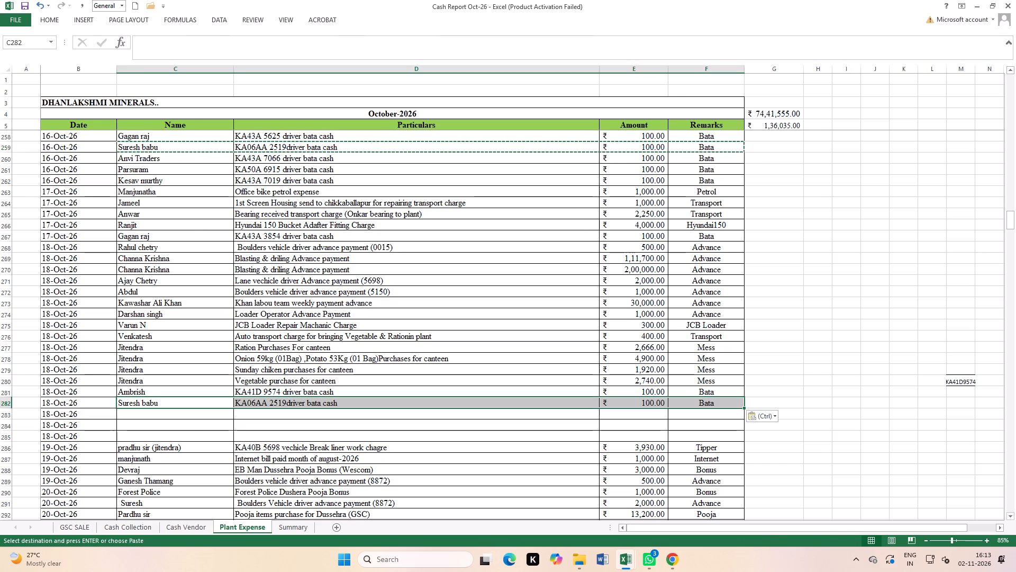
click(132, 415)
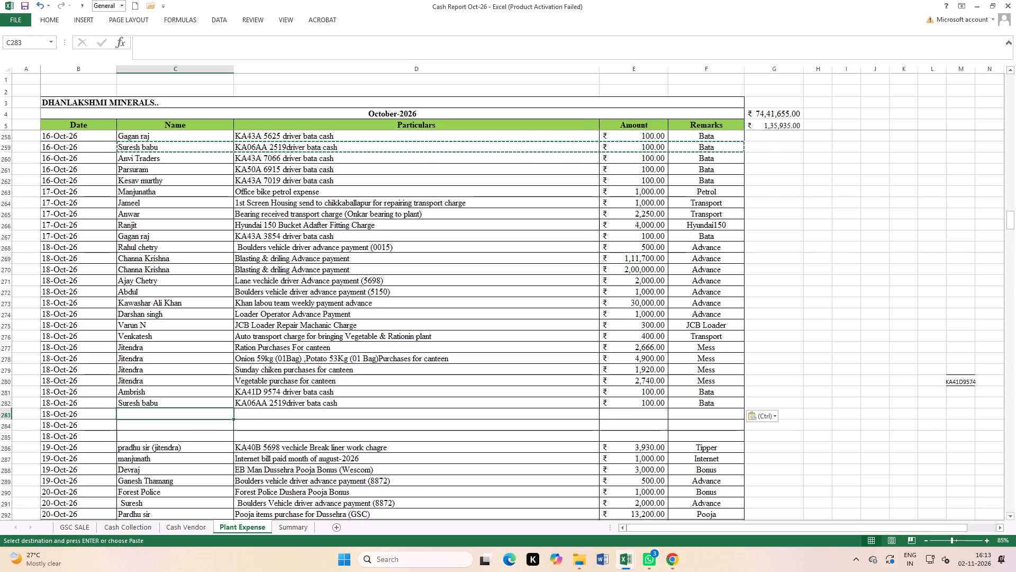
key(ctrl+v)
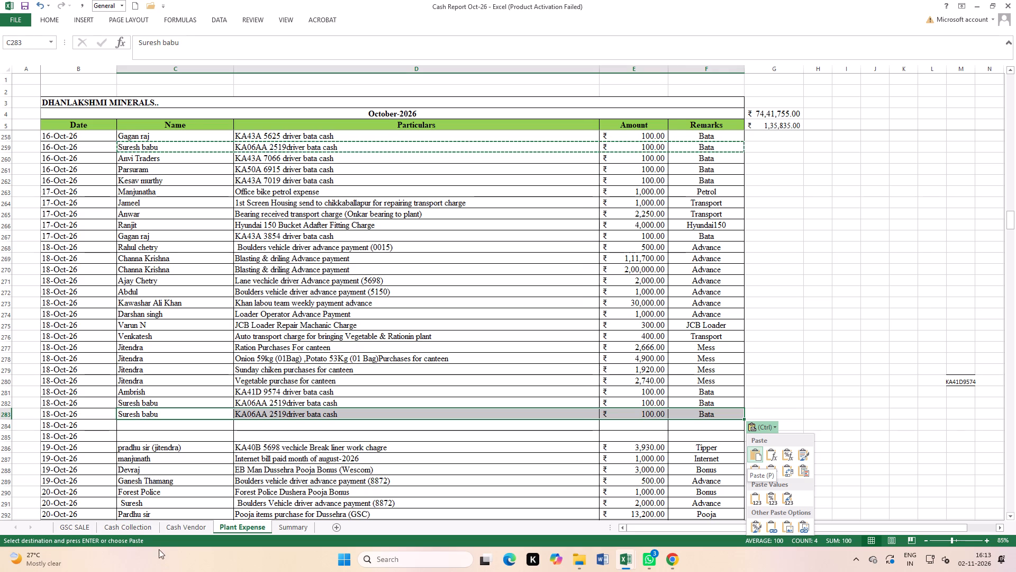
Check the 18 October sales on the GSC SALE sheet, and clear the name and particulars in Plant Expense row 283.
click(78, 523)
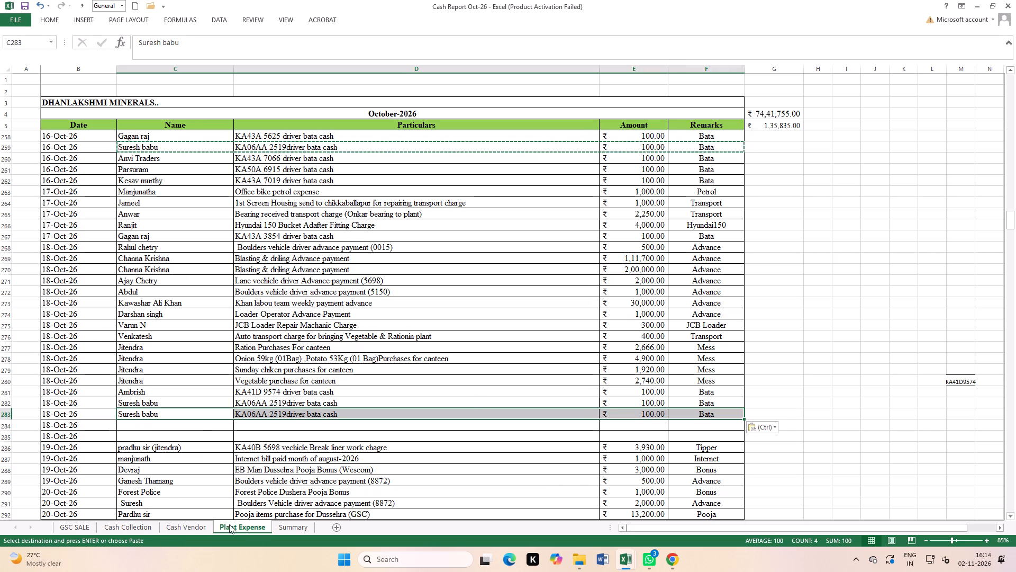
click(70, 525)
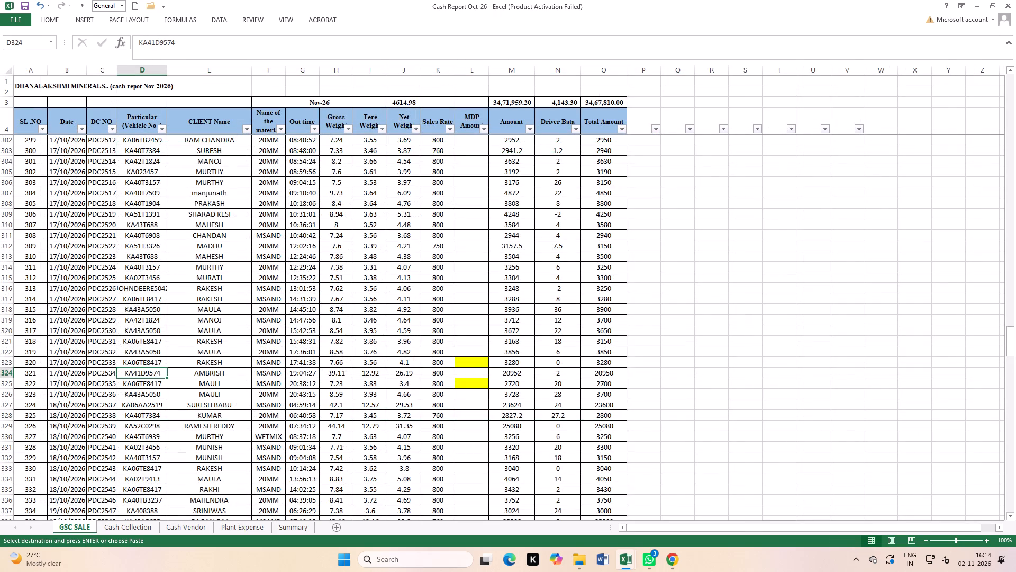
scroll(135, 397, down, 4)
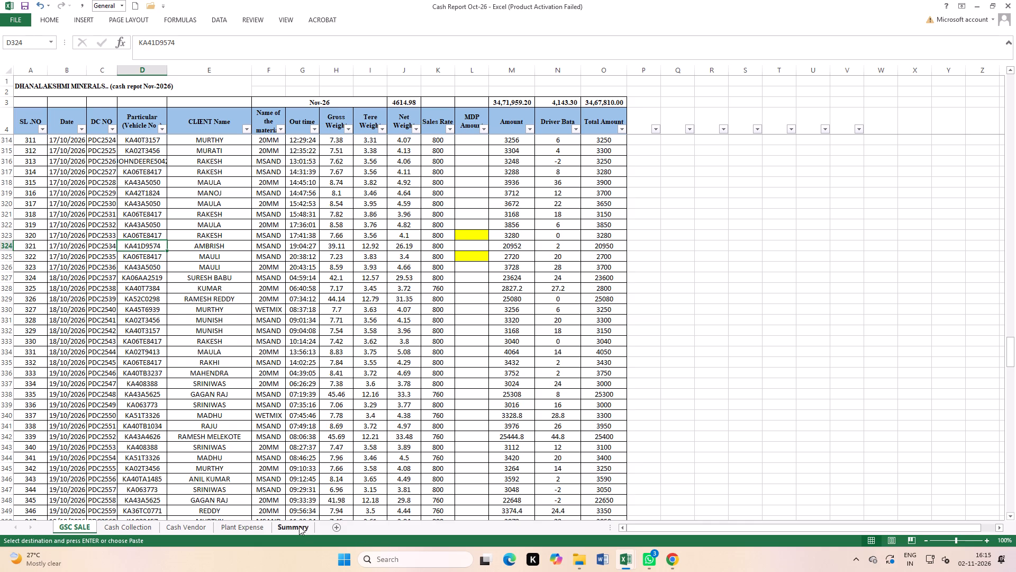
click(251, 529)
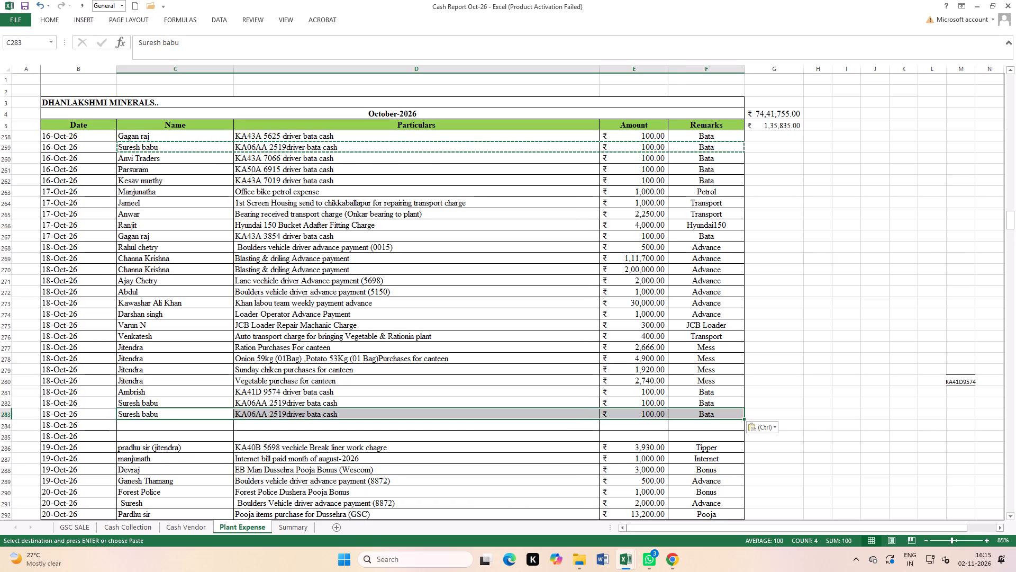
drag(140, 415, 544, 418)
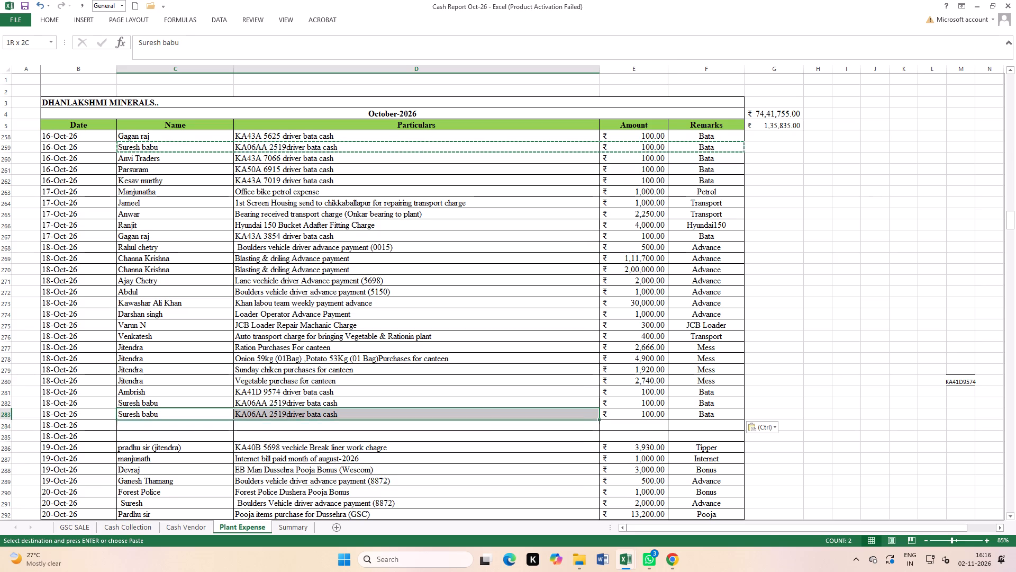
drag(544, 418, 581, 413)
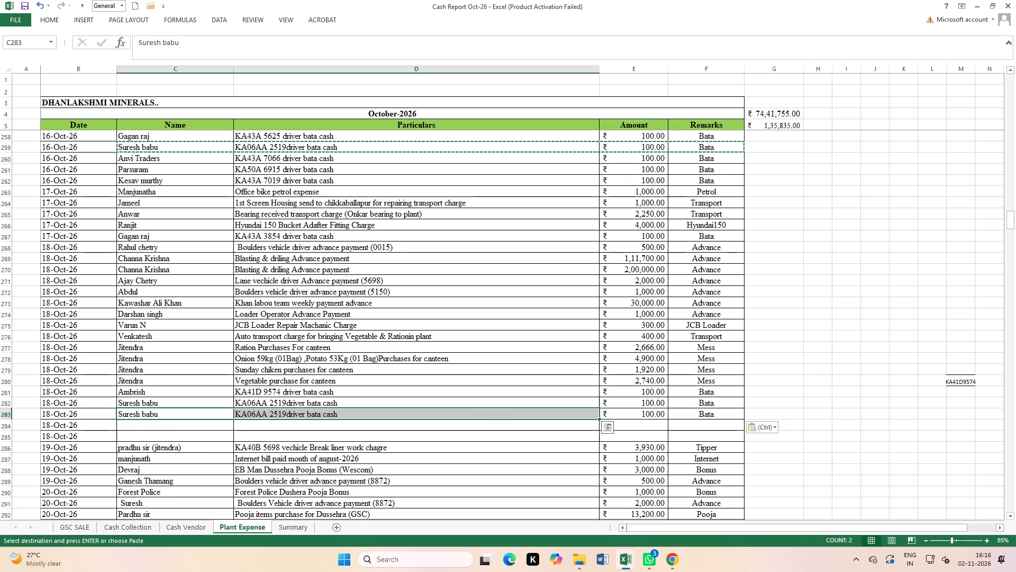
key(Delete)
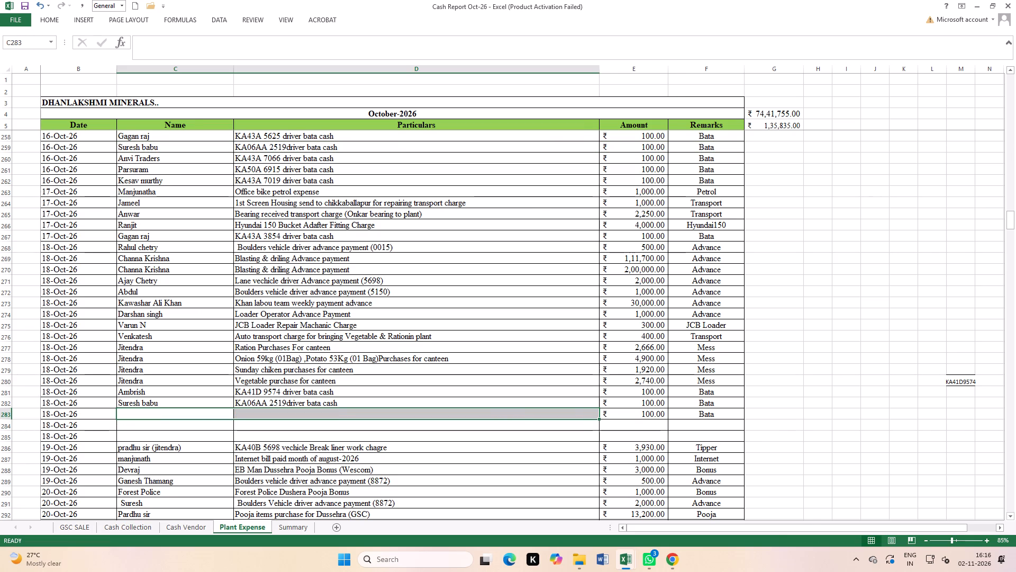
click(126, 411)
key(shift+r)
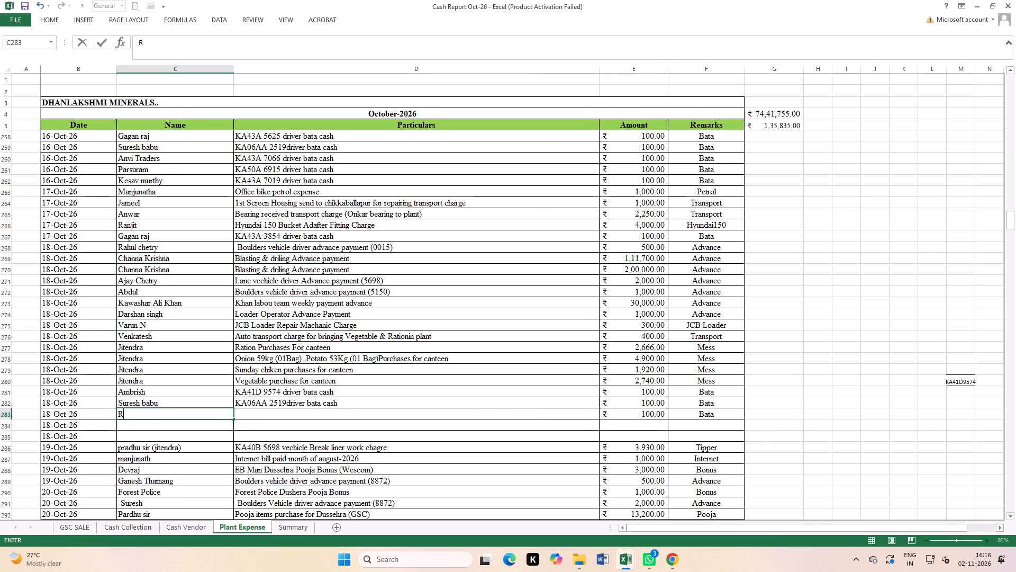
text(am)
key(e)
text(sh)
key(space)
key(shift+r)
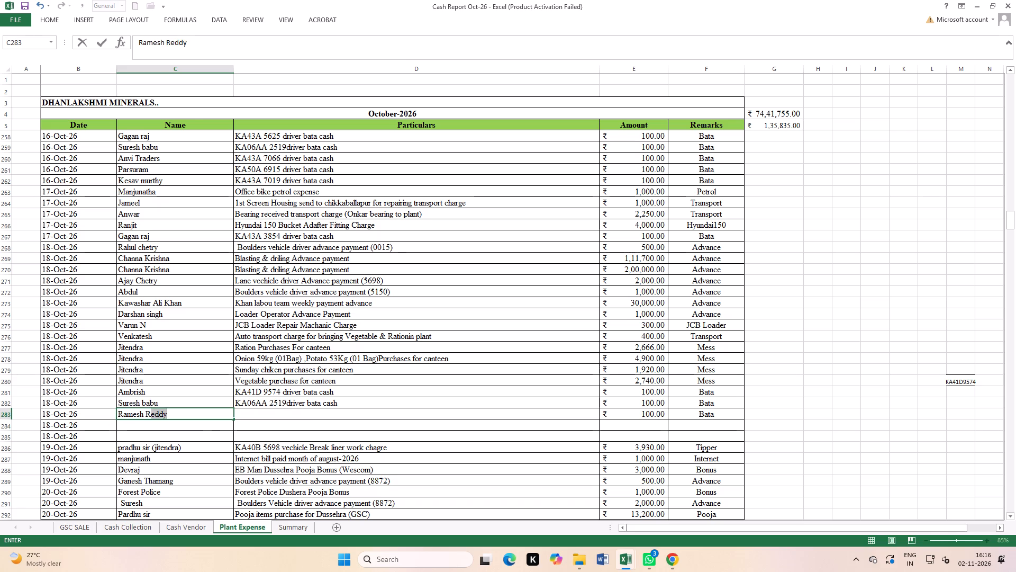
click(260, 413)
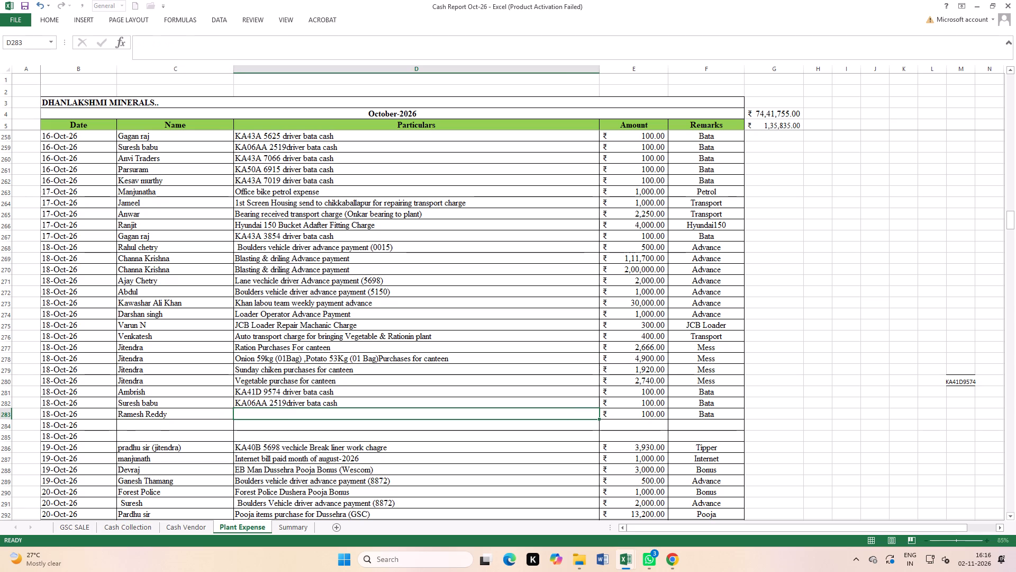
click(254, 172)
key(ctrl+c)
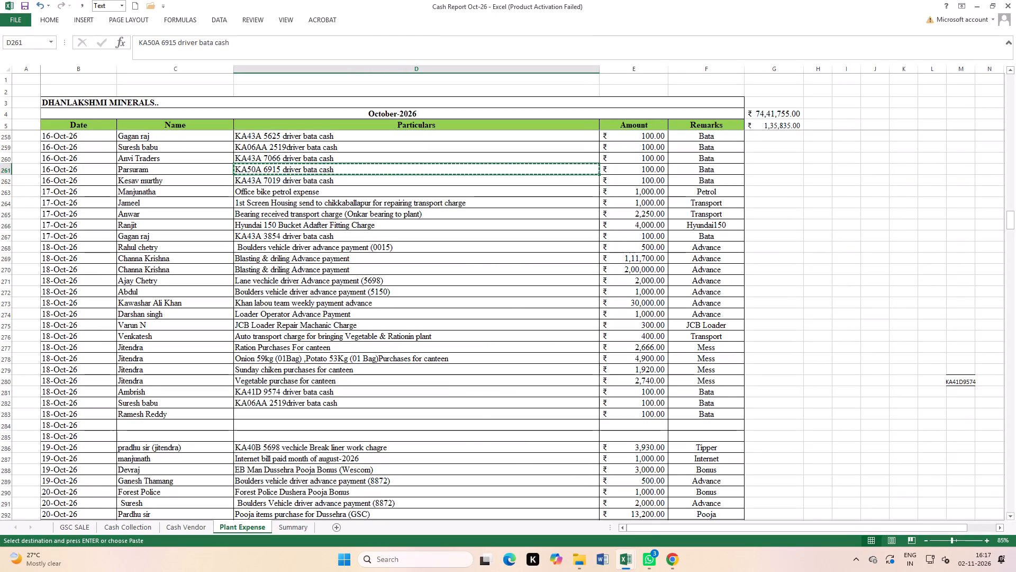
click(251, 414)
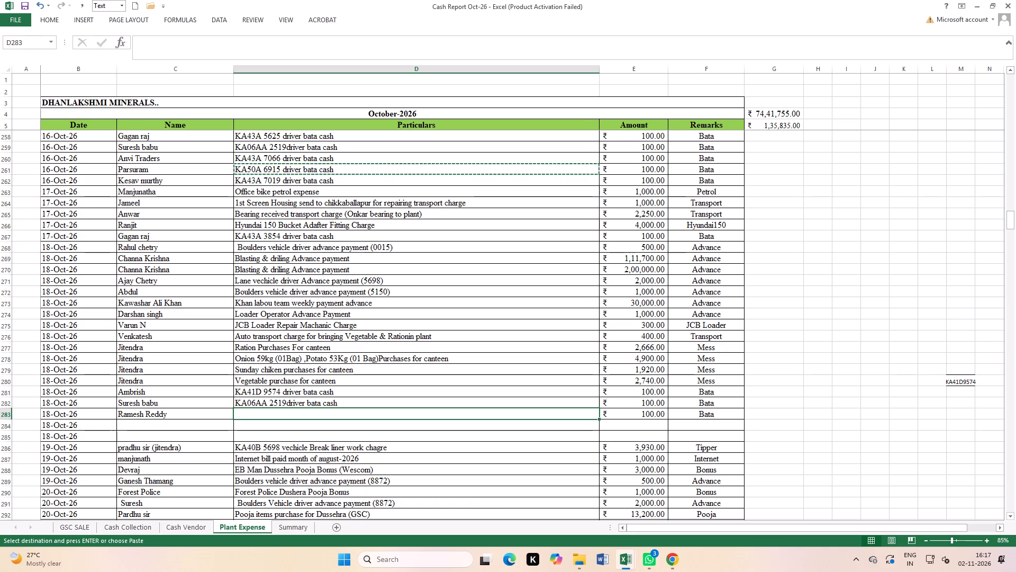
key(ctrl+c)
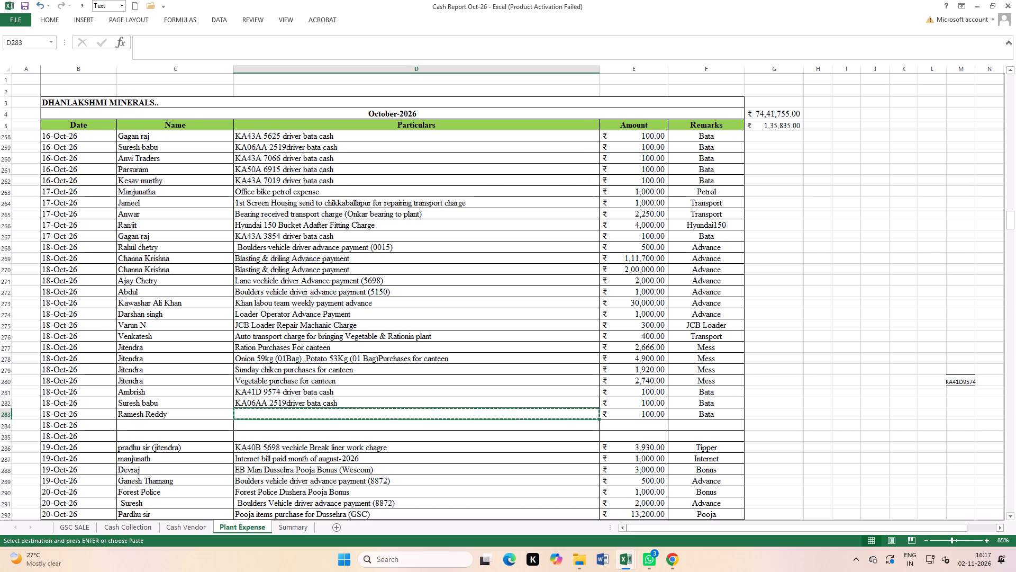
click(280, 172)
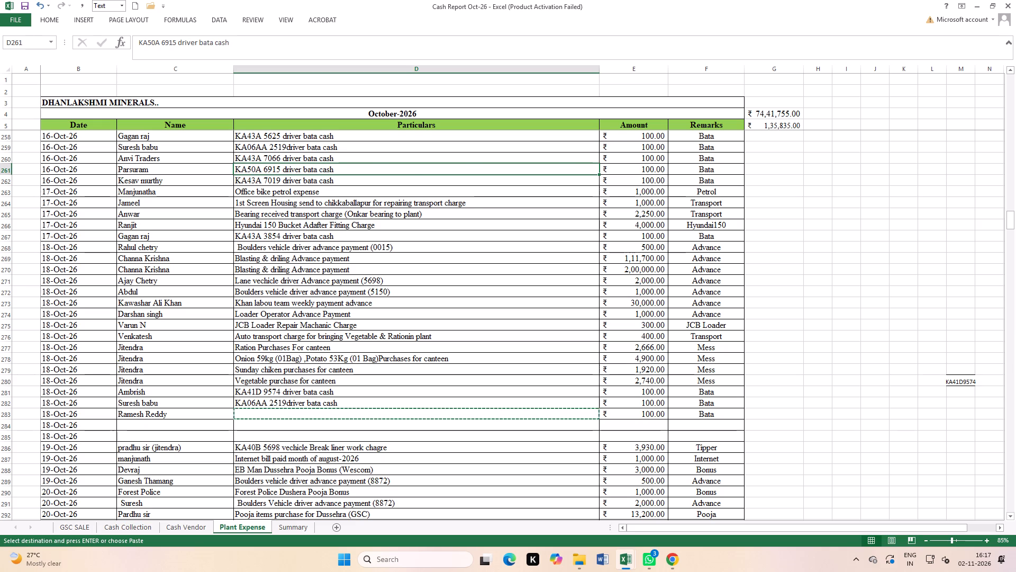
key(ctrl+c)
click(249, 412)
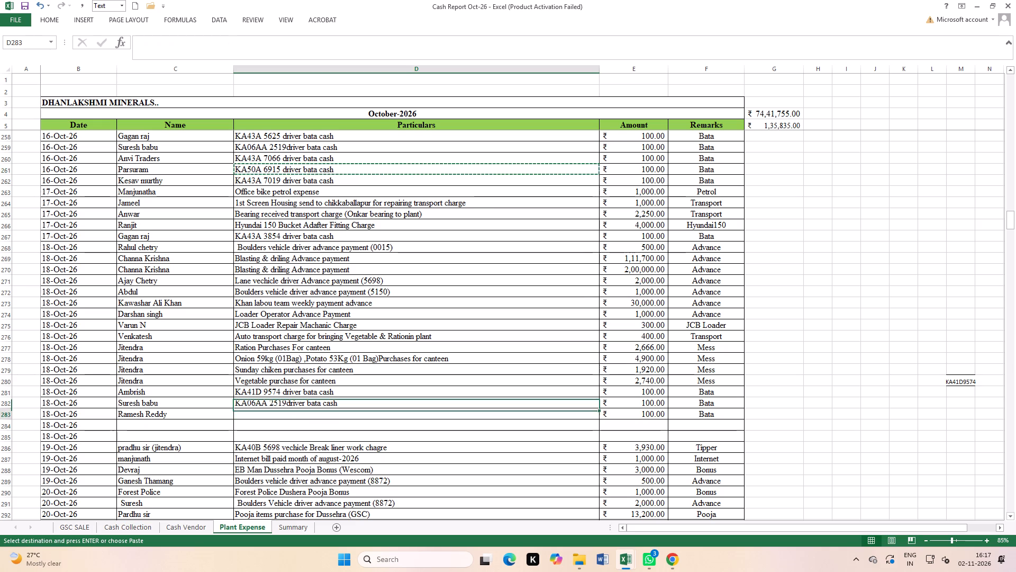
key(ctrl+v)
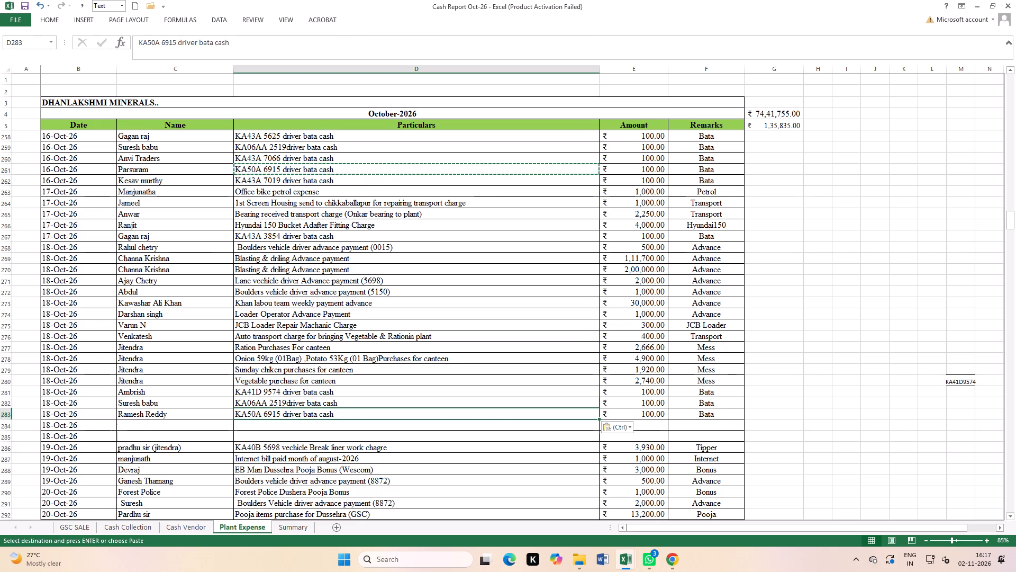
click(848, 438)
click(277, 417)
click(176, 43)
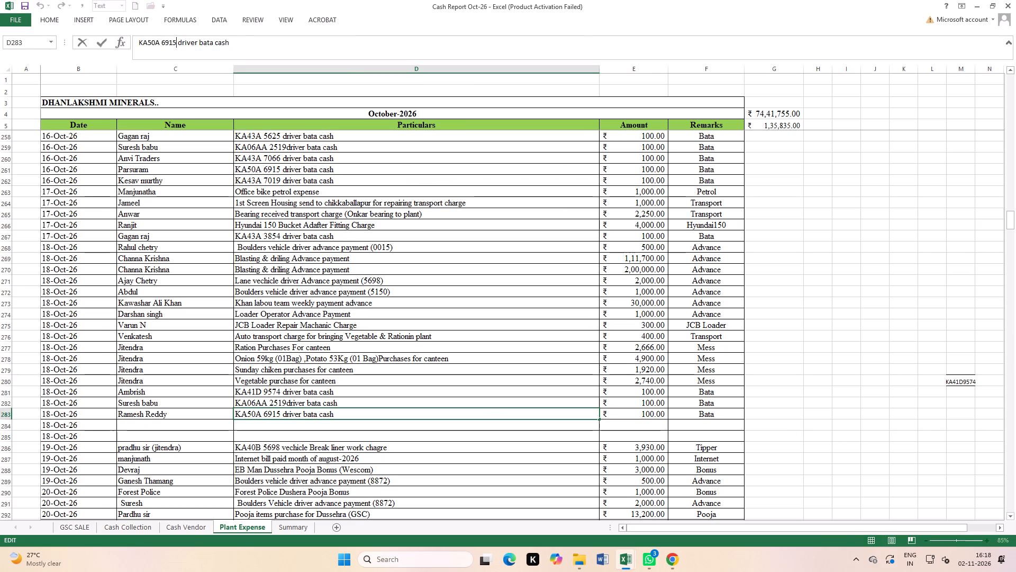
key(BackSpace)
key(BackSpace)
key(BackSpace)
key(BackSpace)
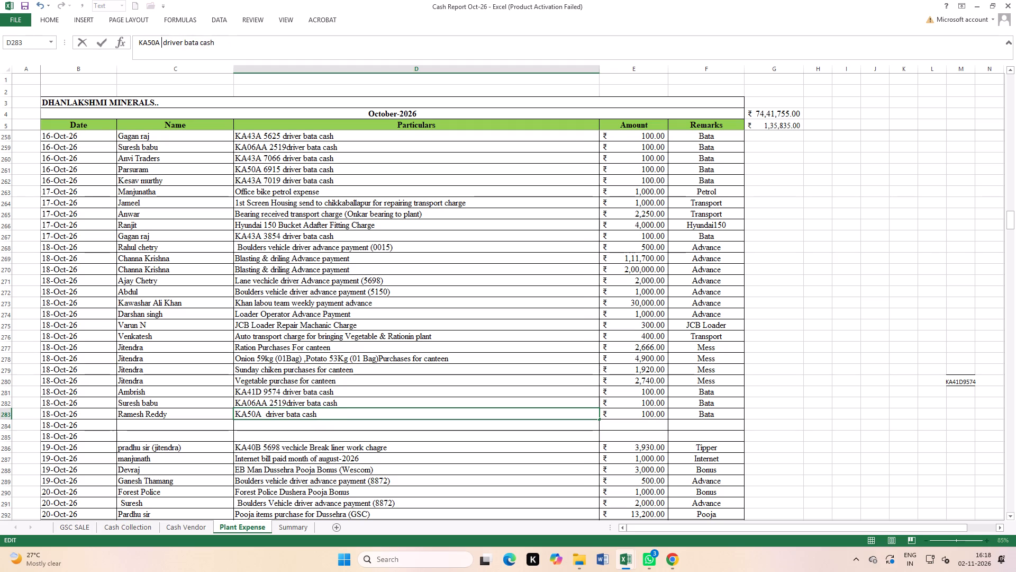
key(BackSpace)
key(BackSpace)
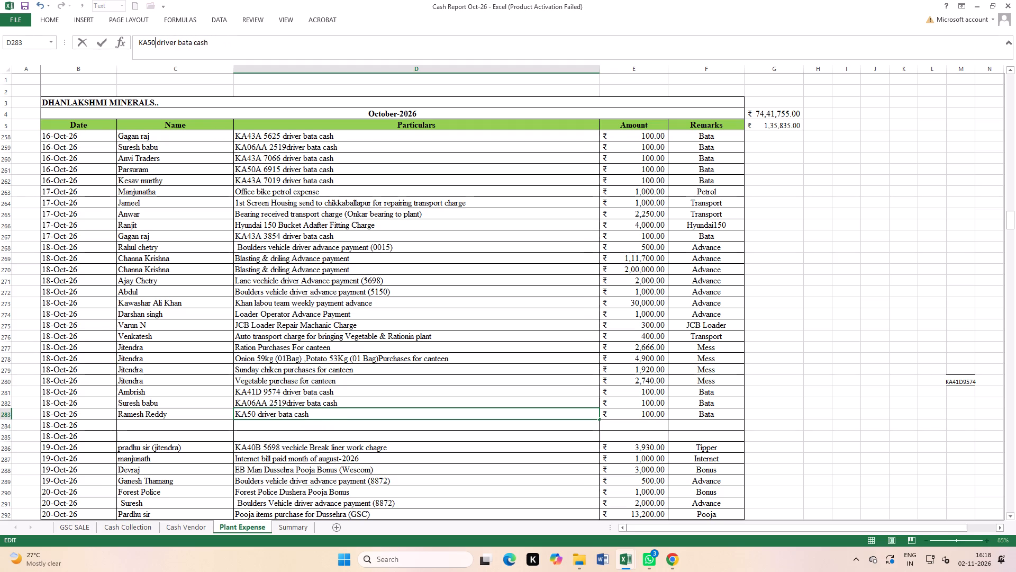
key(BackSpace)
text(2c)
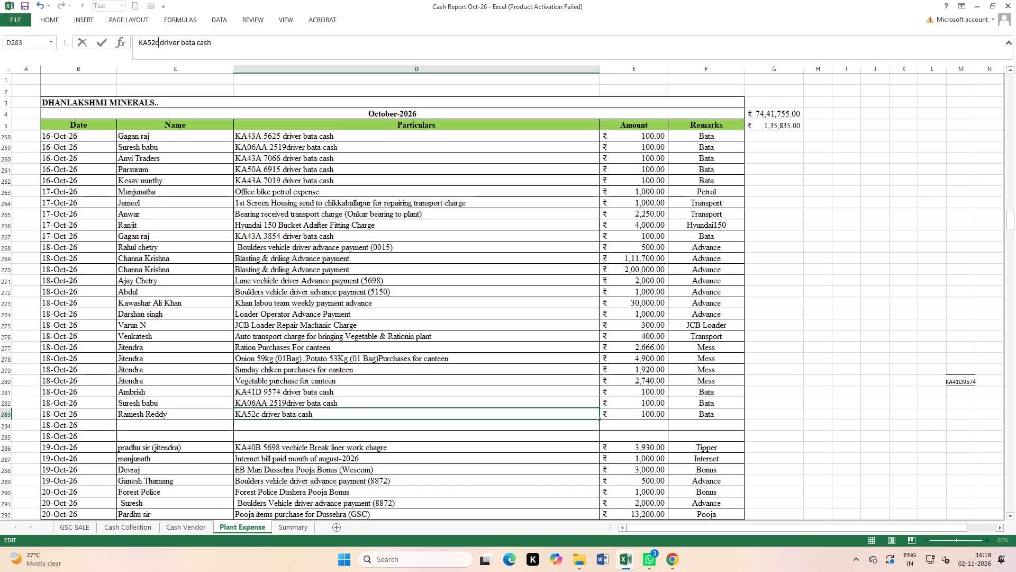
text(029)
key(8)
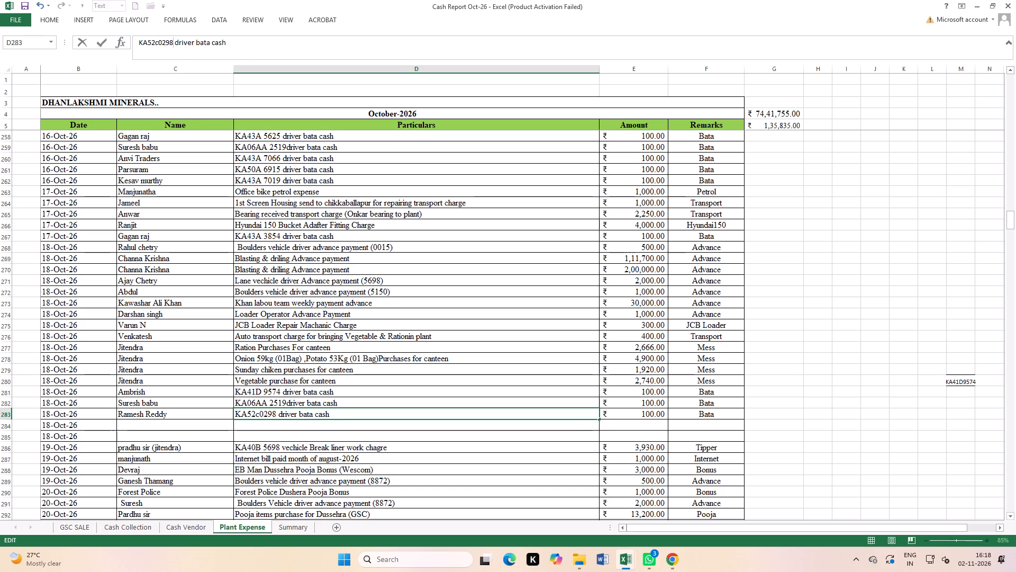
click(257, 416)
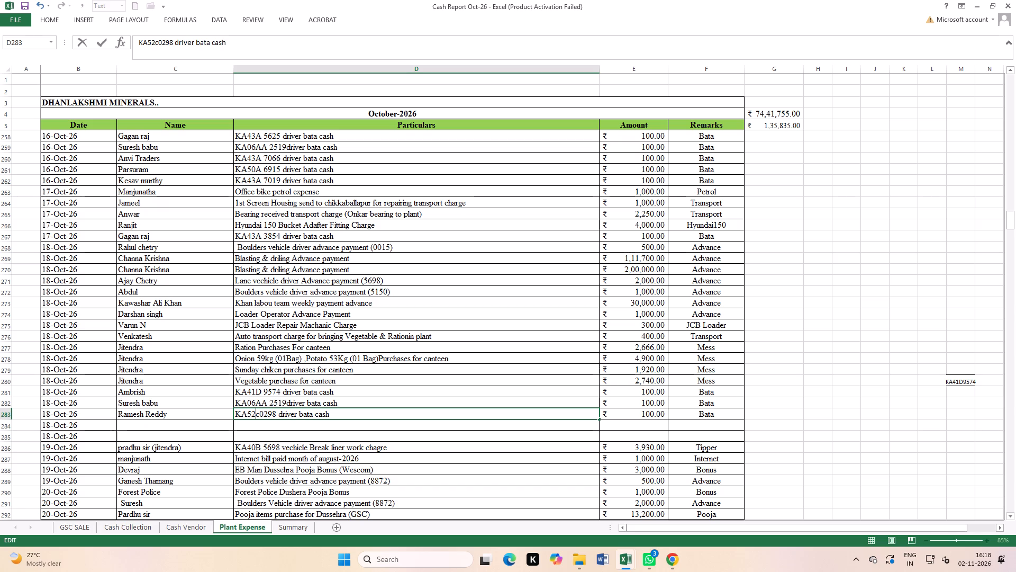
click(259, 415)
key(BackSpace)
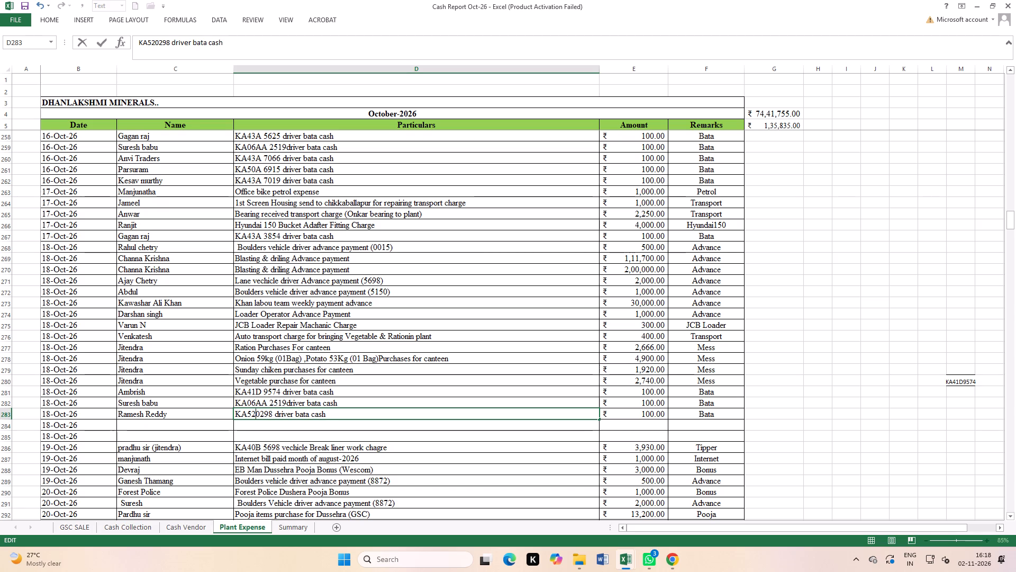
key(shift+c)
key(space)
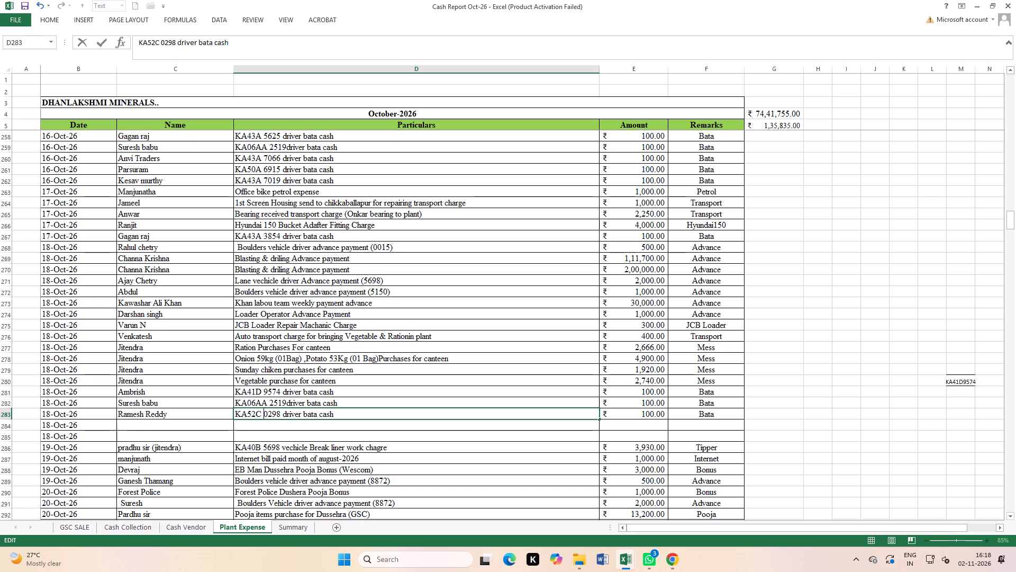
click(786, 436)
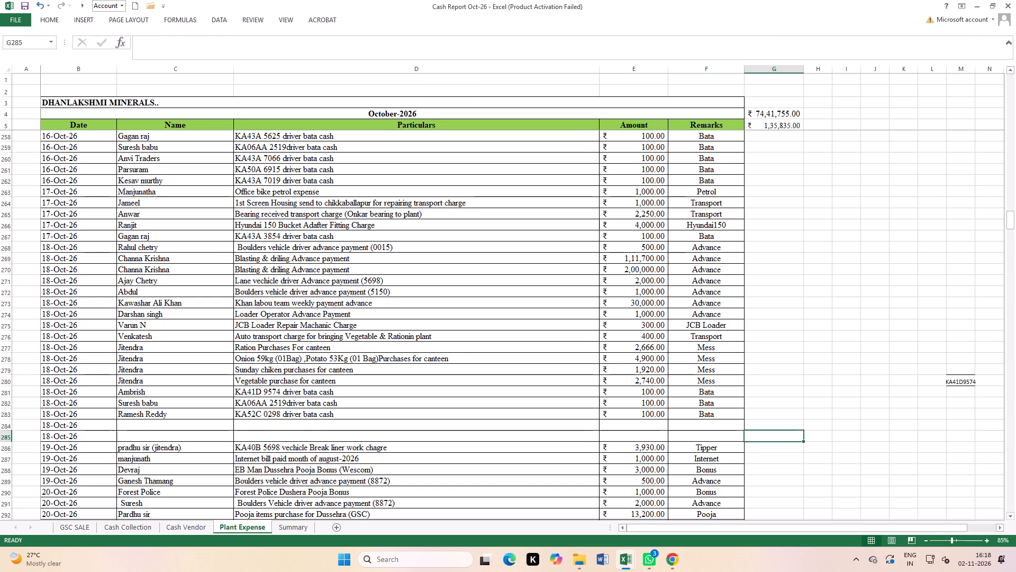
Delete the two unused 18-Oct rows, 284 and 285, from the Plant Expense sheet.
click(130, 426)
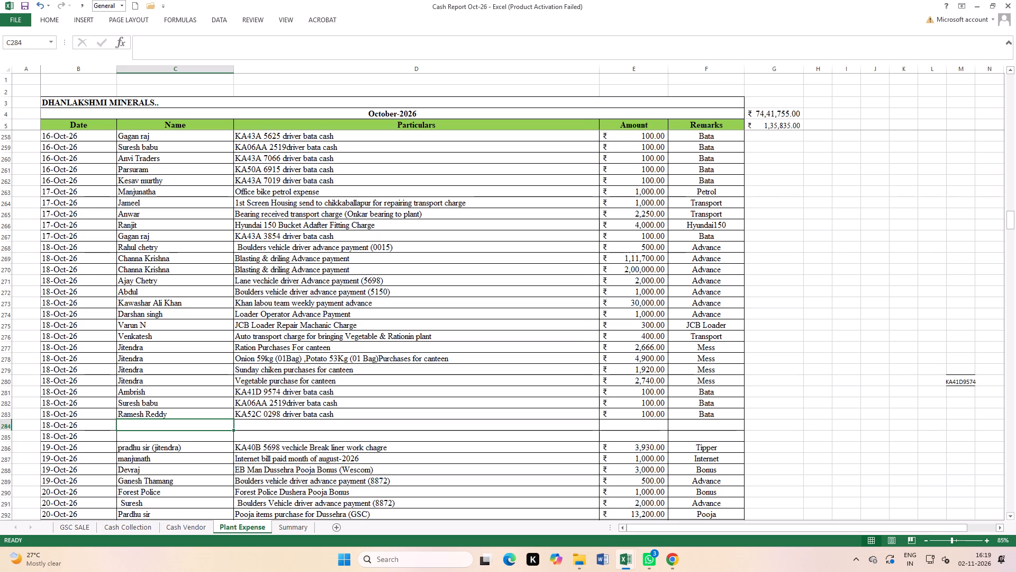
drag(8, 424, 5, 433)
right_click(5, 433)
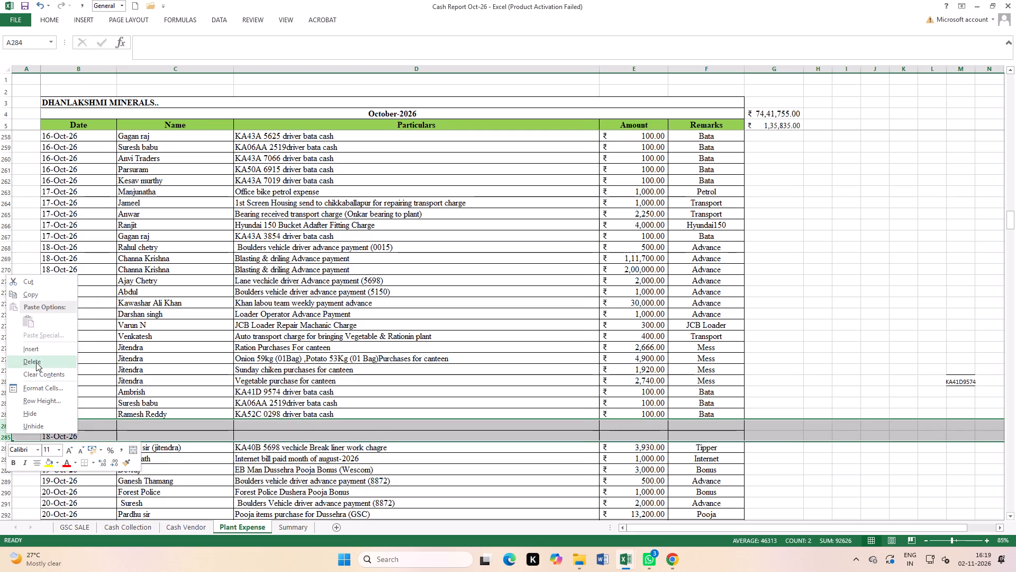
click(36, 362)
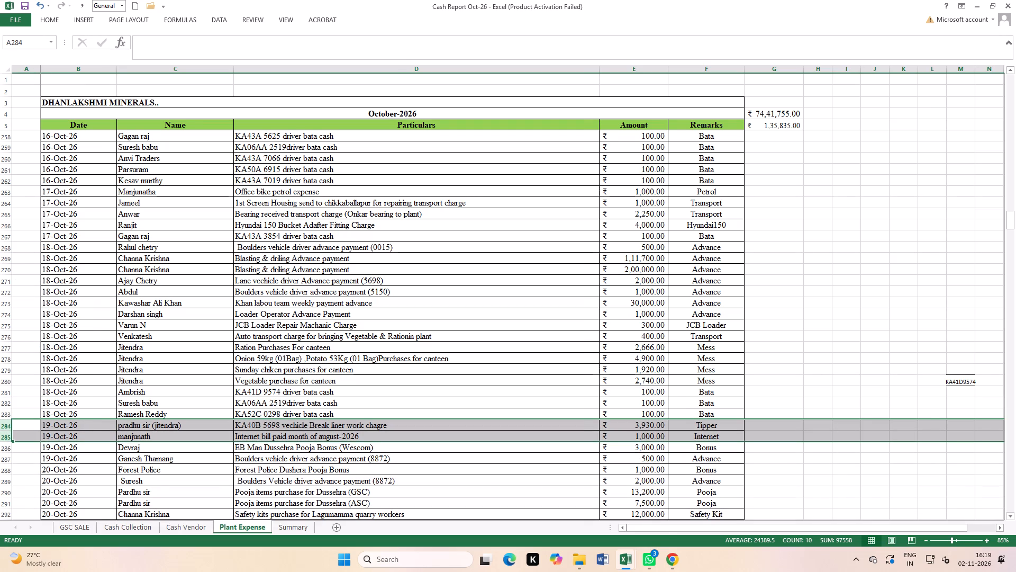
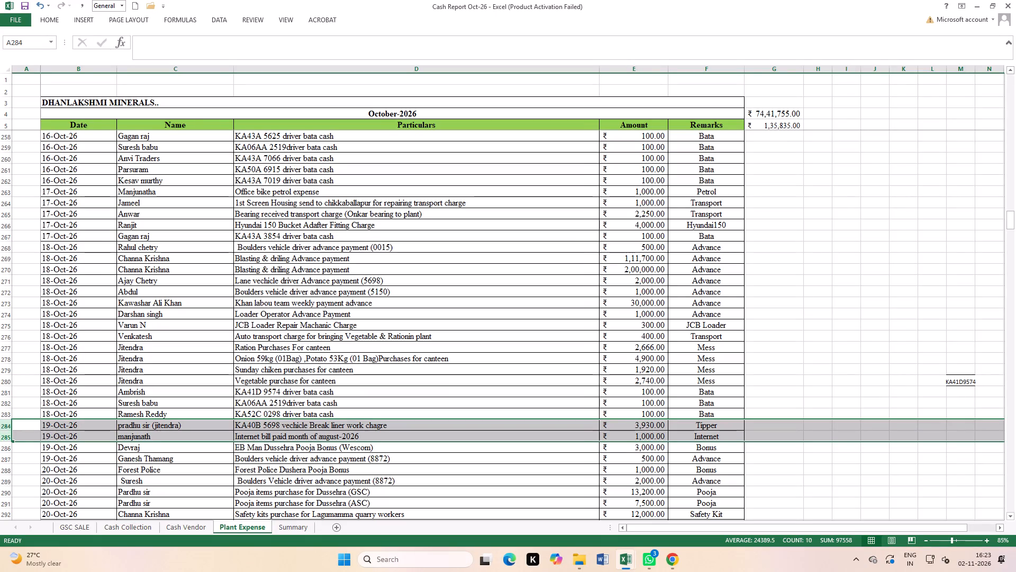
Insert three blank rows above the first 19-Oct entry, at row 284 of the Plant Expense sheet.
click(5, 425)
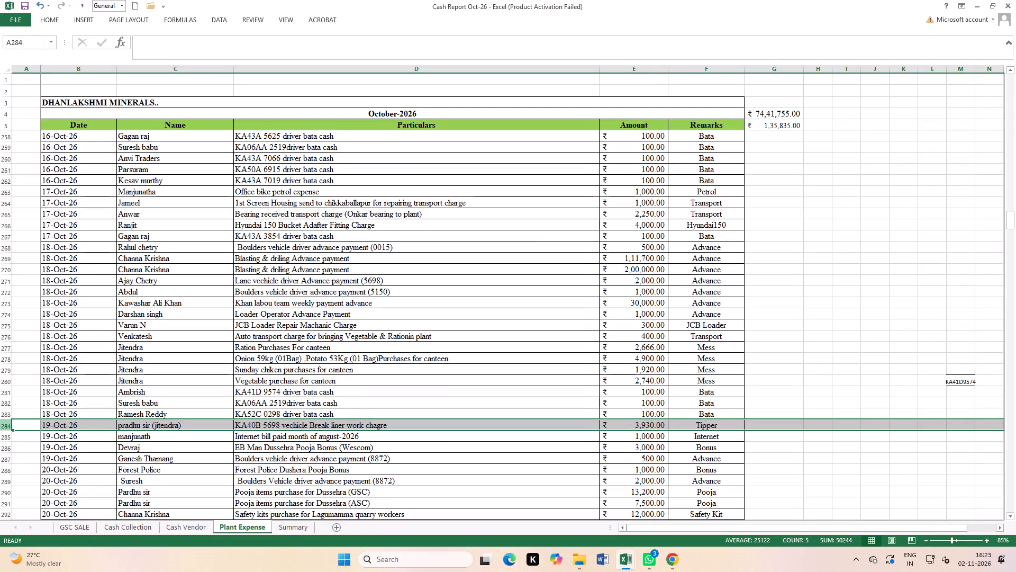
key(ctrl+plus)
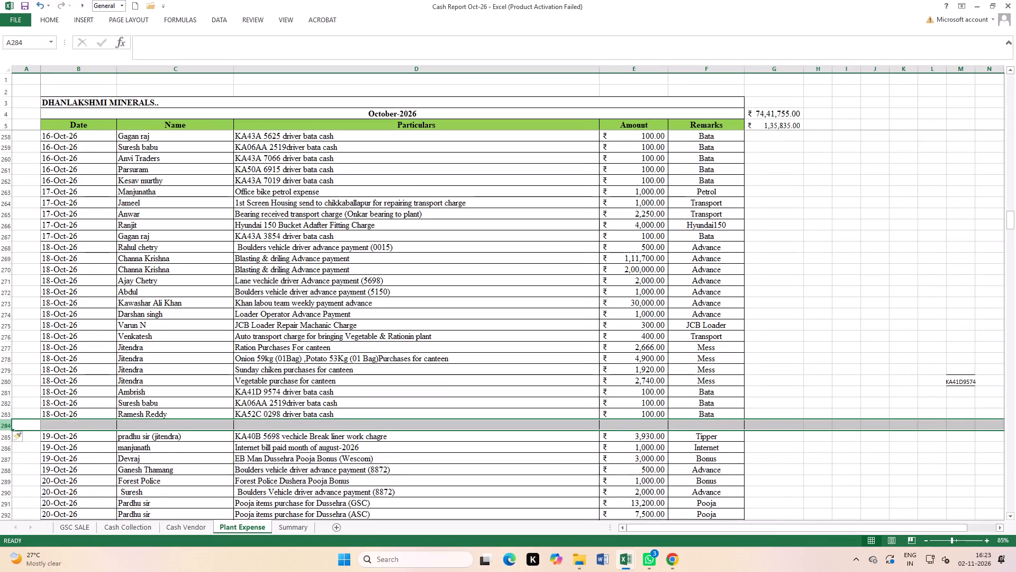
key(ctrl+plus)
key(ctrl+plus)
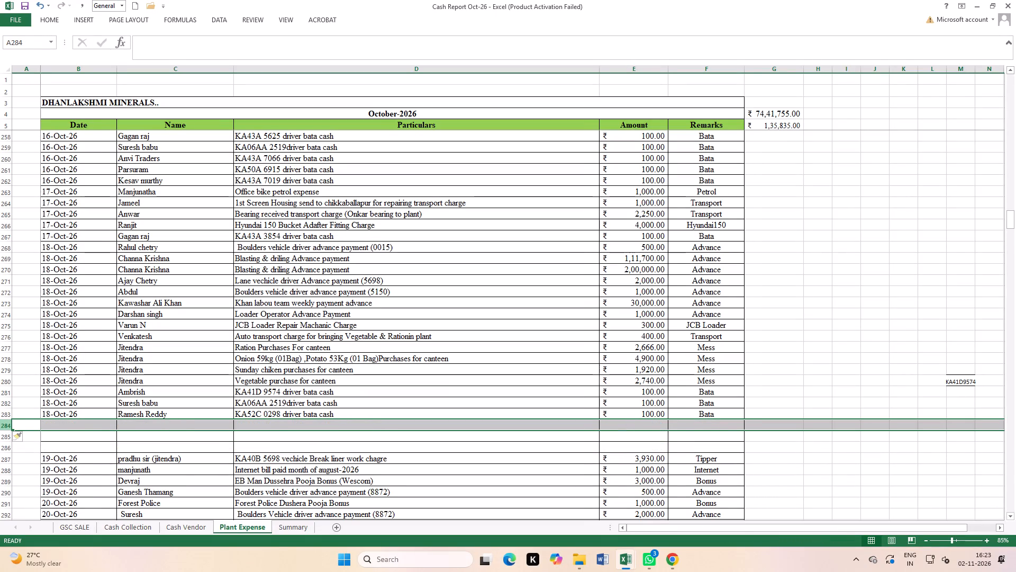
Copy the 19-Oct-26 date from row 287 into the Date cells of the blank rows 284 to 286.
click(57, 460)
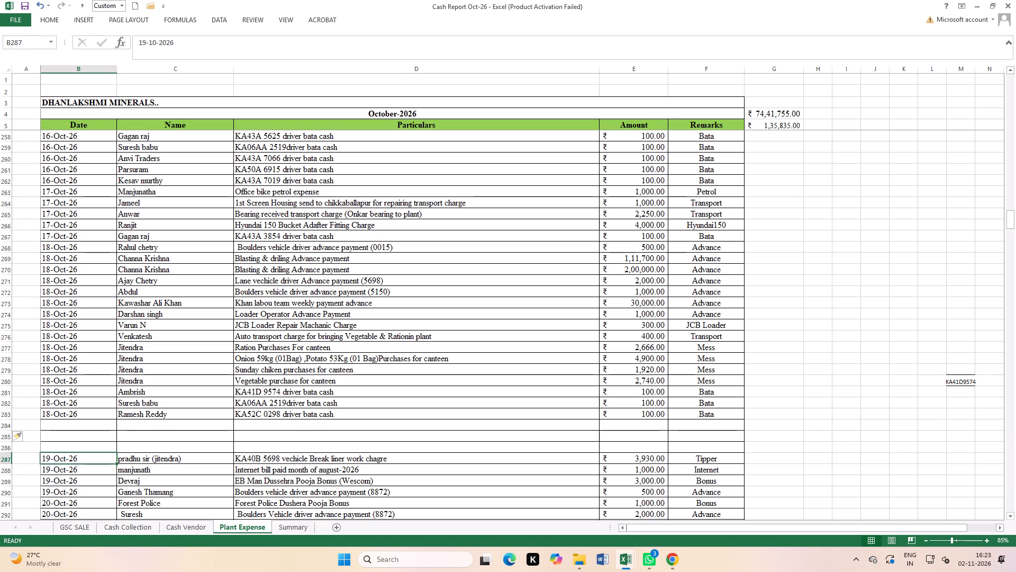
key(ctrl+c)
click(62, 426)
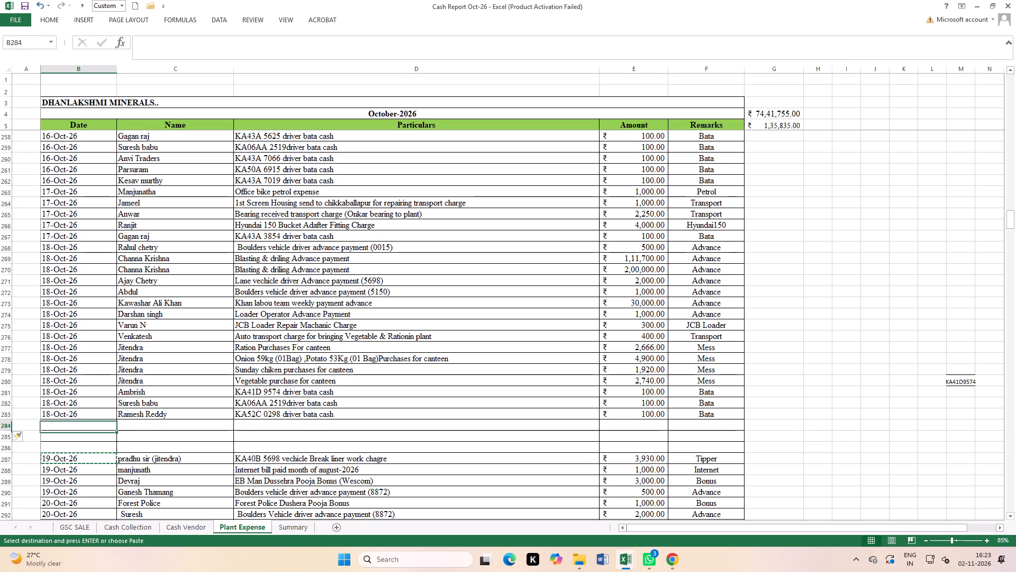
key(ctrl+v)
key(Down)
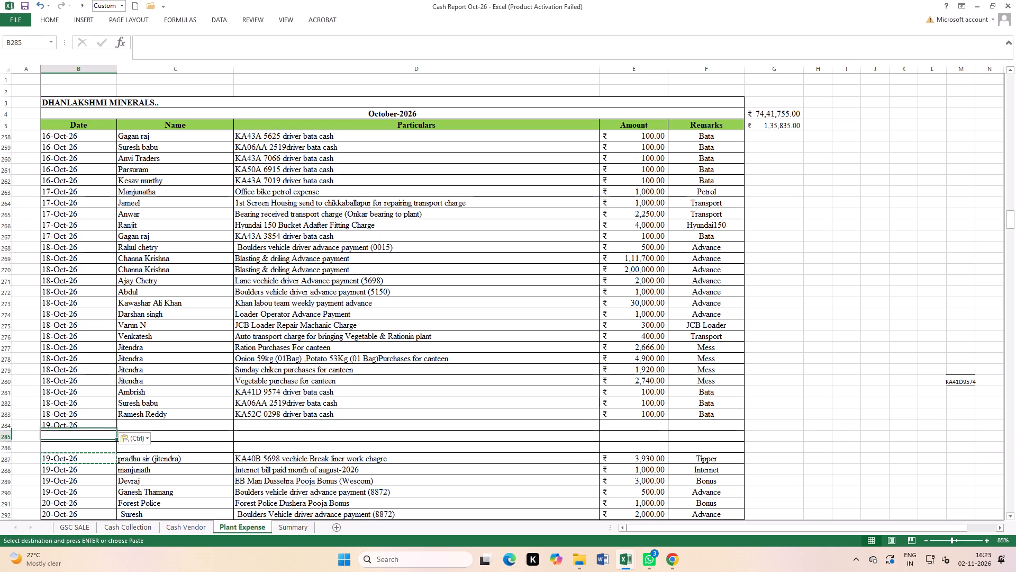
key(ctrl+v)
key(Down)
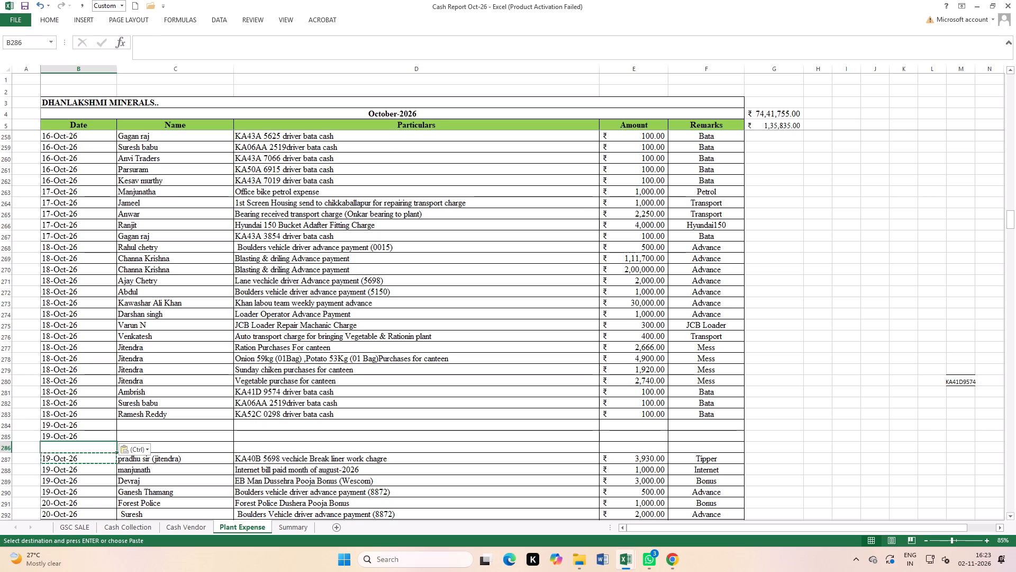
key(ctrl+v)
click(411, 417)
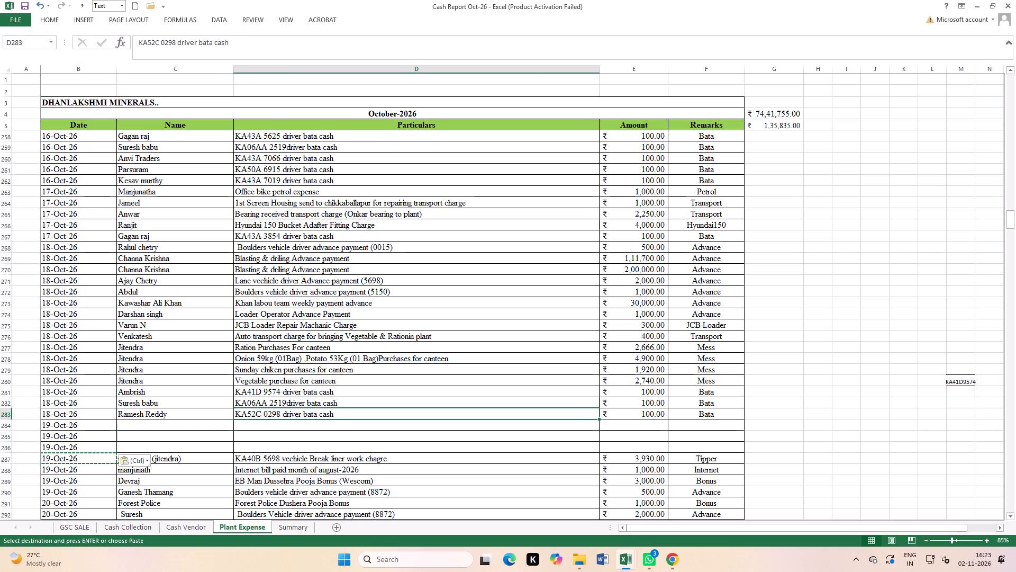
double_click(897, 432)
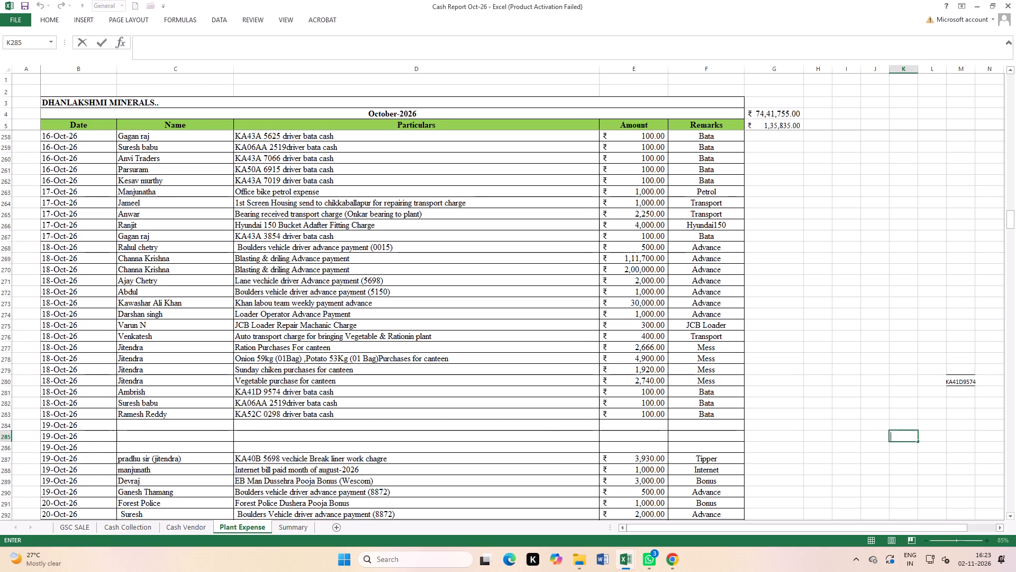
Select the empty Name cell of row 284, the first blank 19-Oct row.
click(133, 428)
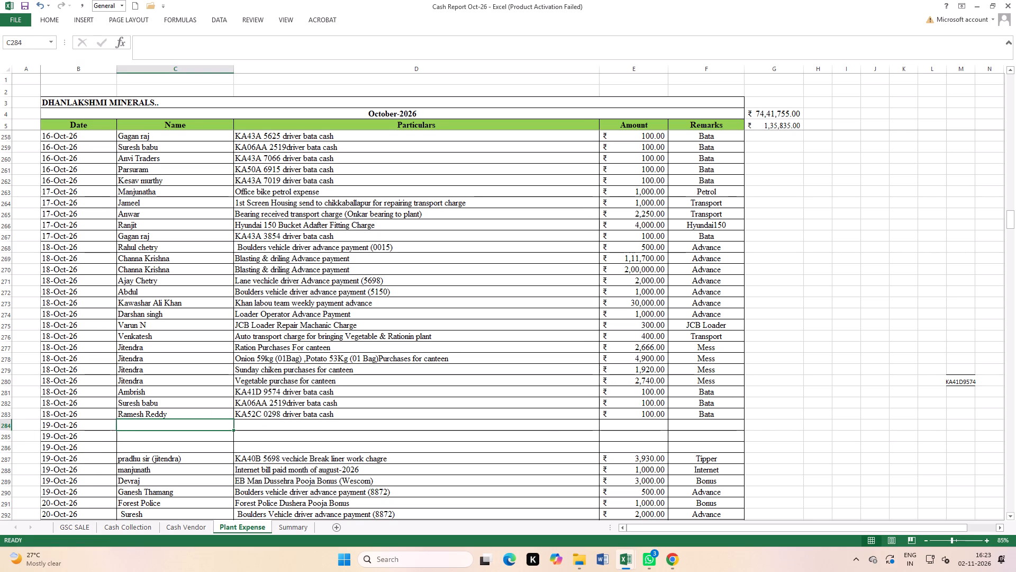
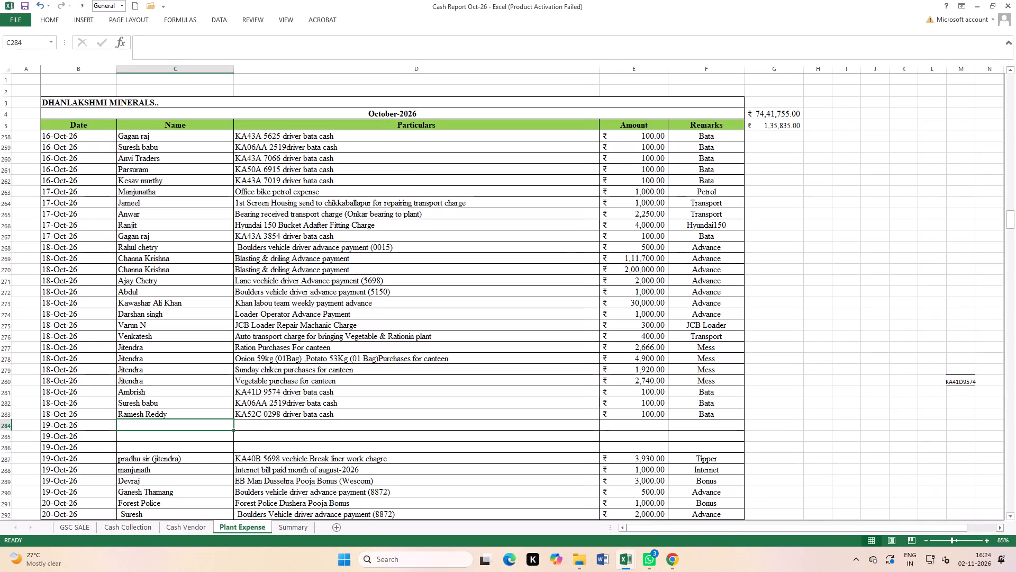
click(139, 424)
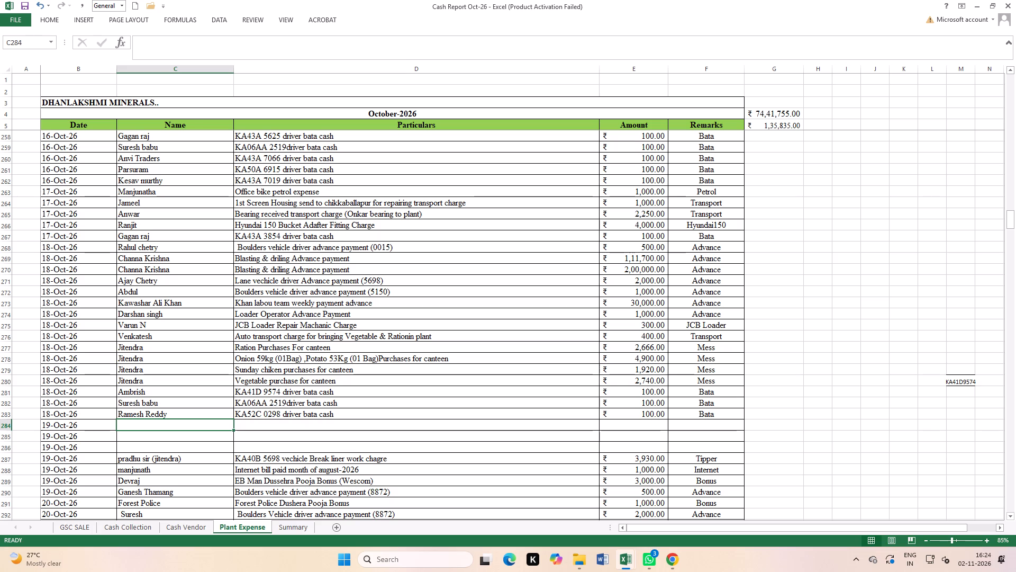
click(129, 137)
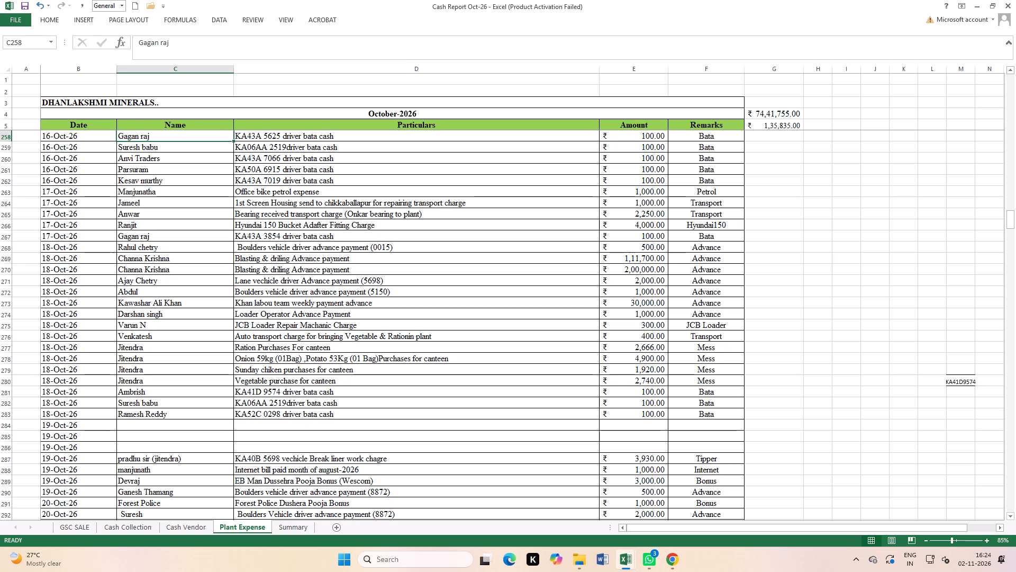
drag(155, 138, 382, 137)
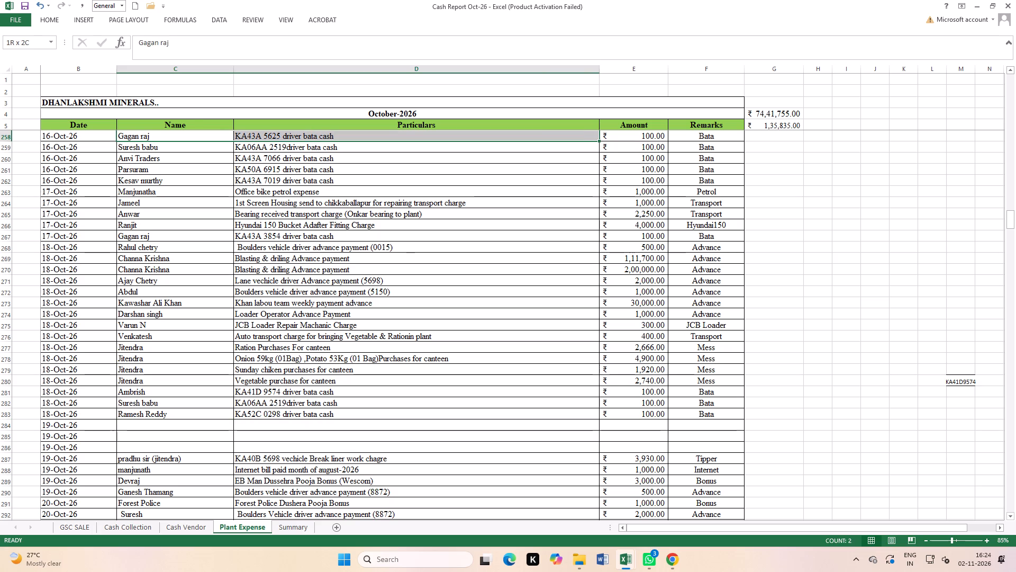
drag(382, 137, 464, 215)
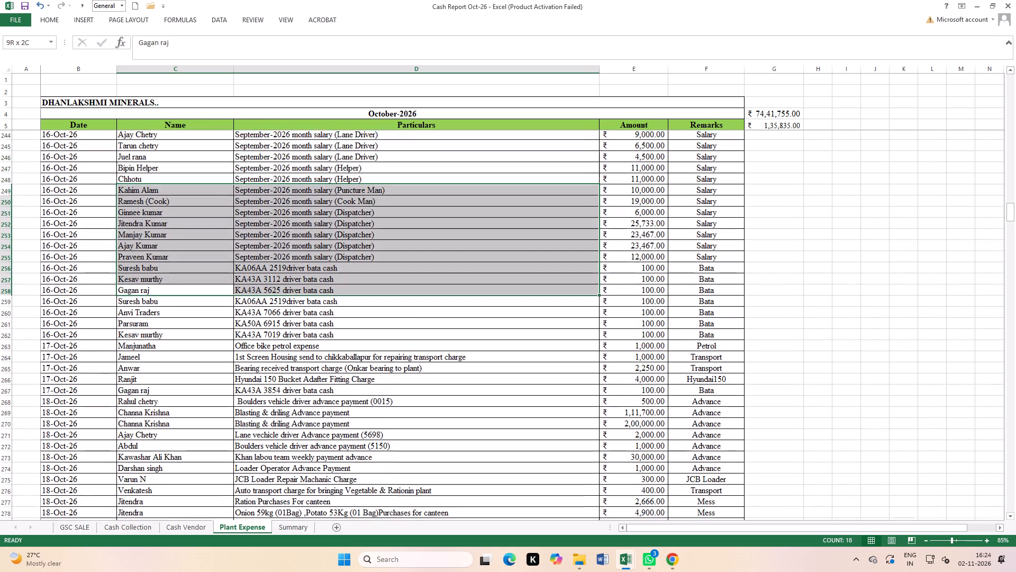
drag(464, 215, 444, 298)
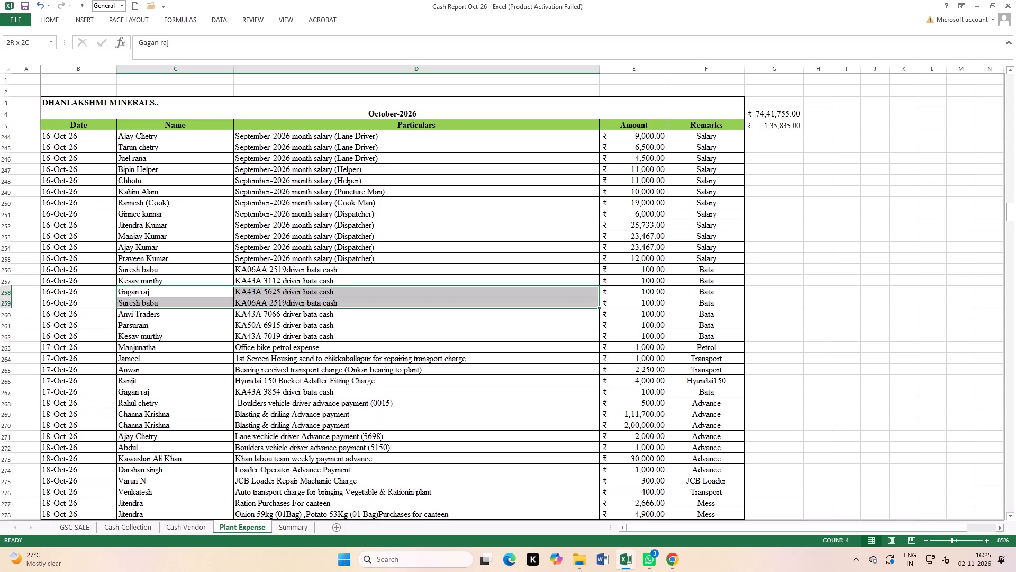
drag(444, 298, 507, 286)
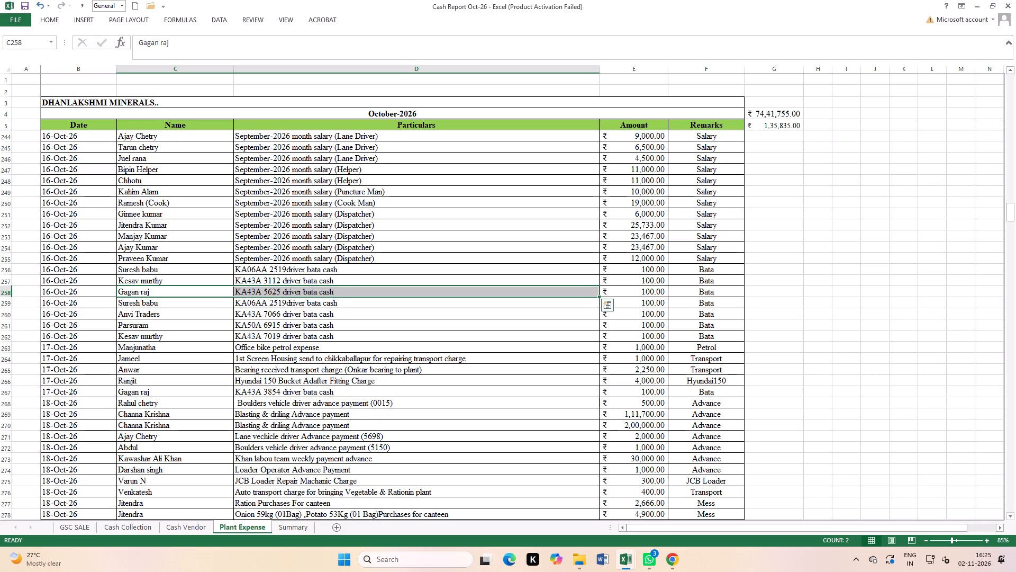
click(130, 292)
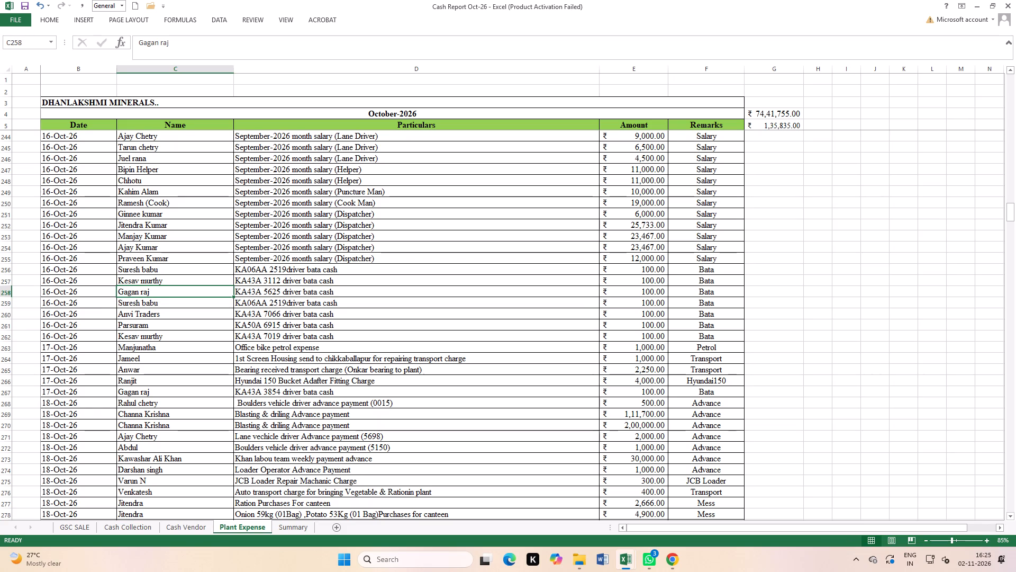
drag(228, 291, 652, 293)
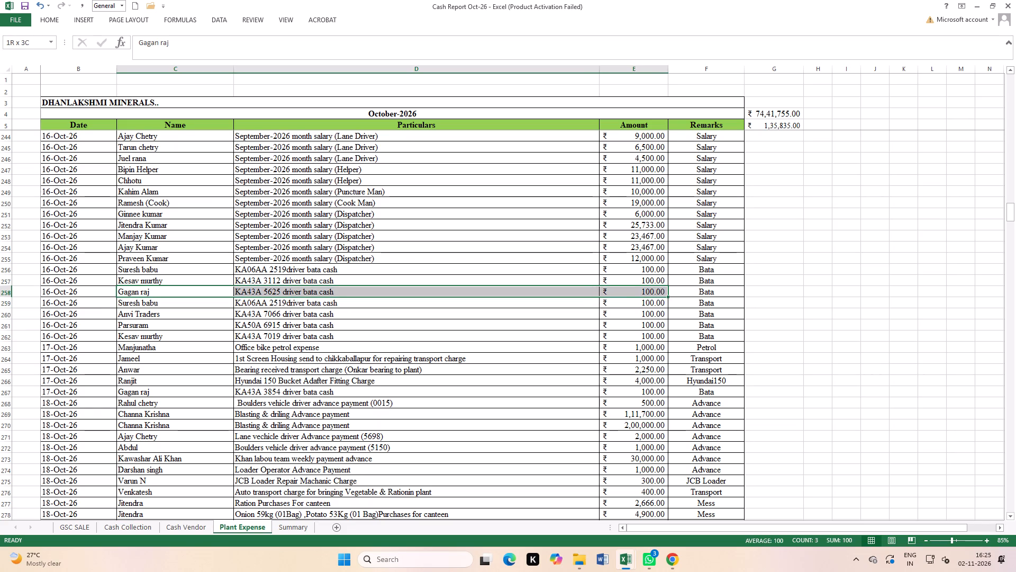
drag(652, 293, 684, 287)
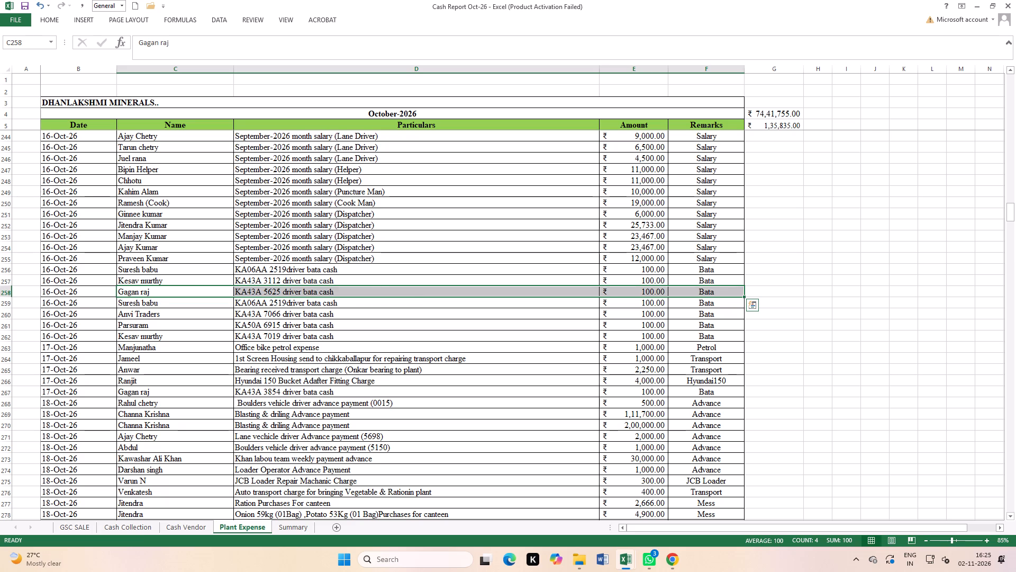
key(ctrl+c)
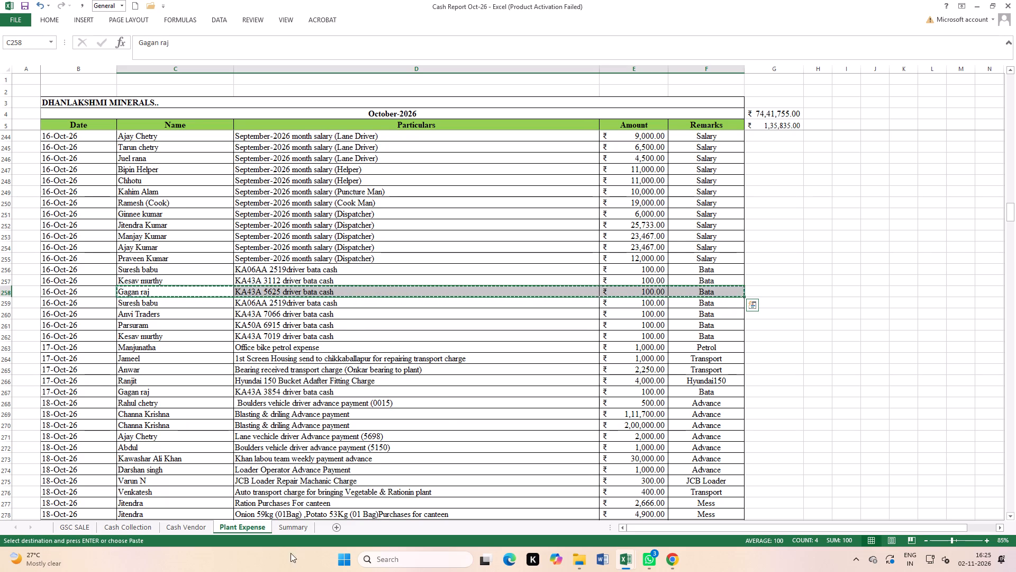
scroll(181, 445, down, 5)
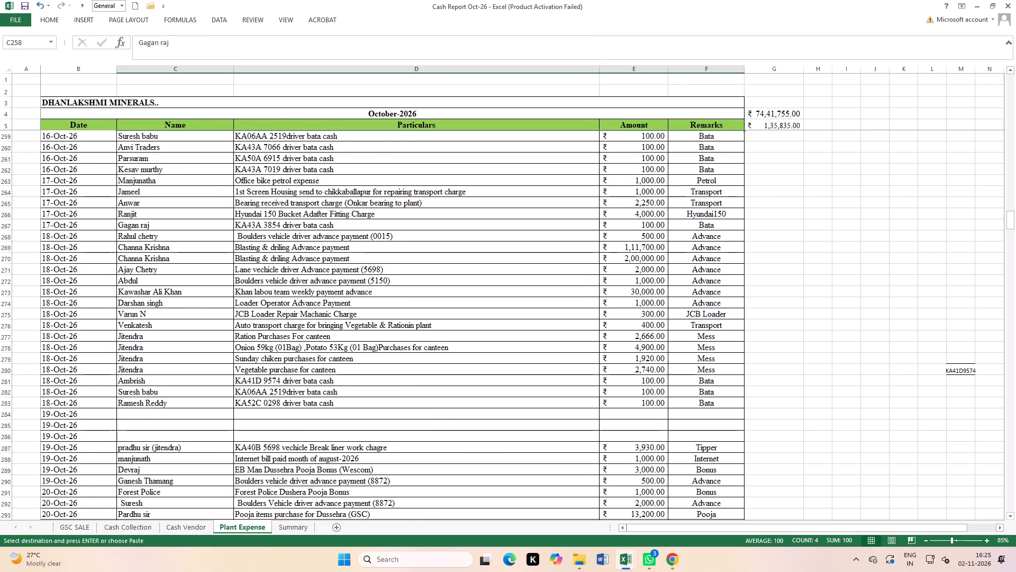
click(145, 416)
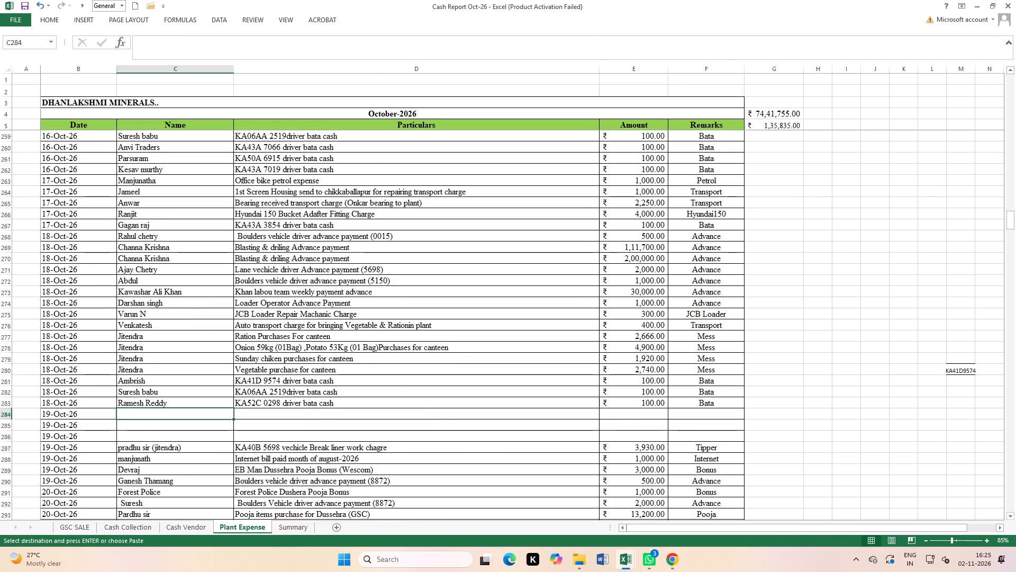
key(ctrl+v)
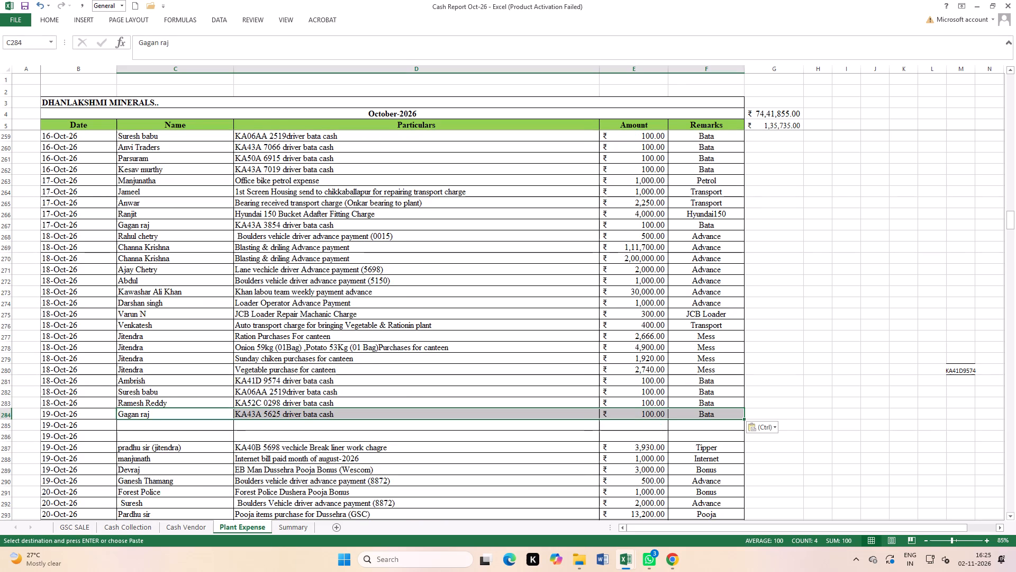
click(839, 394)
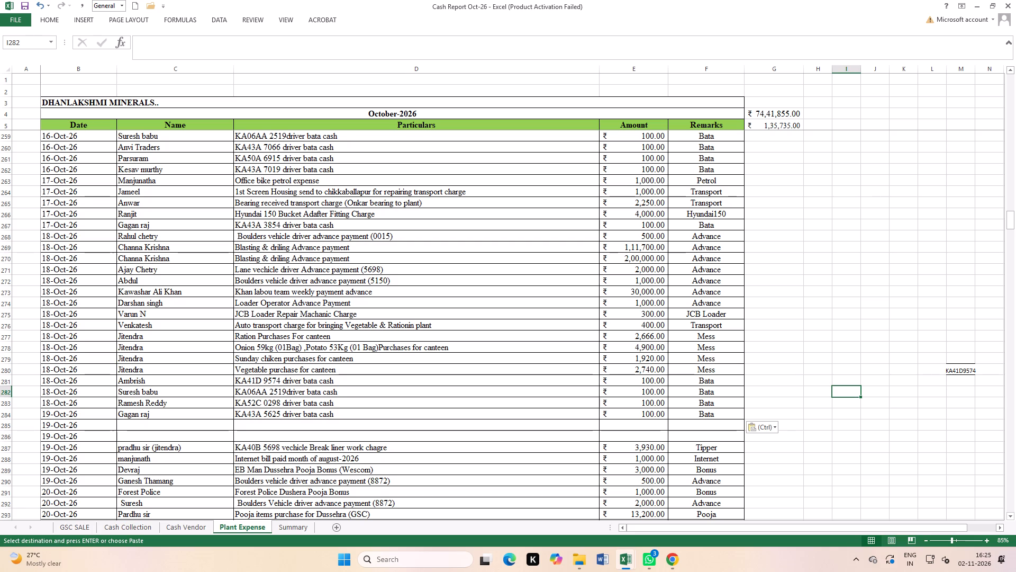
Enter the second 19-Oct bata recipient's name in the Name cell of row 285.
click(129, 428)
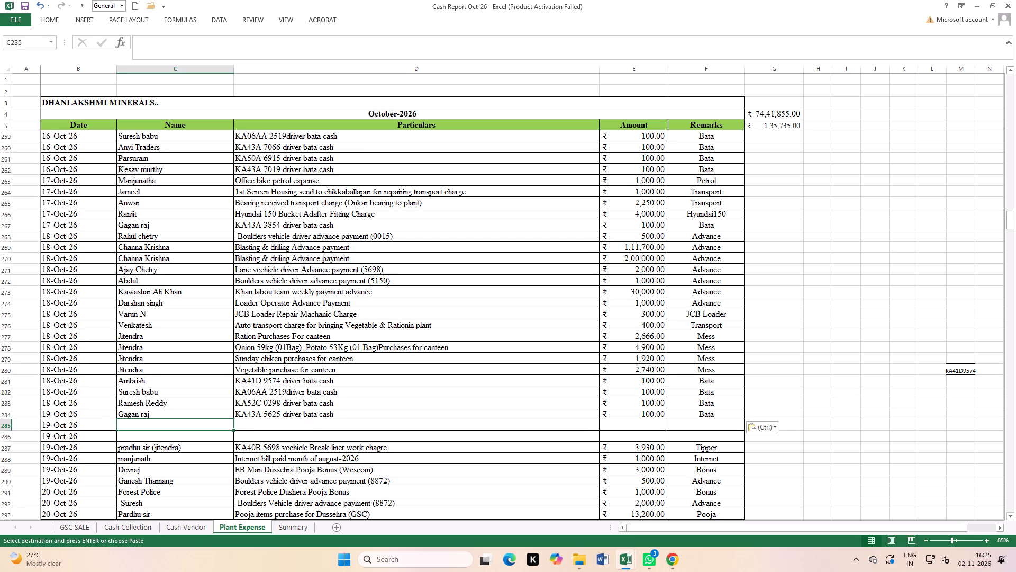
key(shift+r)
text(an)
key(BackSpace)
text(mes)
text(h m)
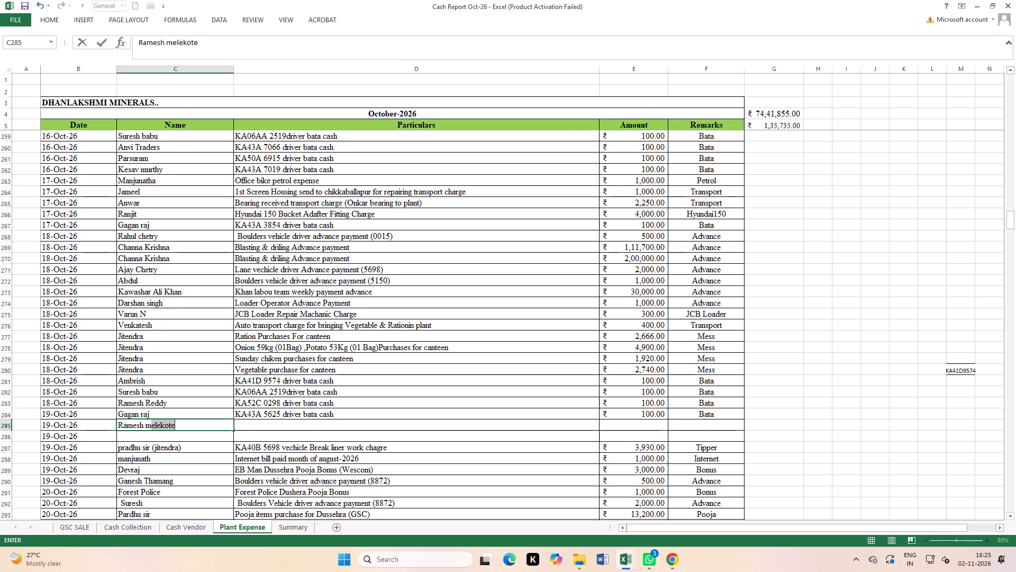
click(264, 421)
Copy the Particulars, Amount and Remarks of row 284 into row 285.
drag(261, 415, 396, 413)
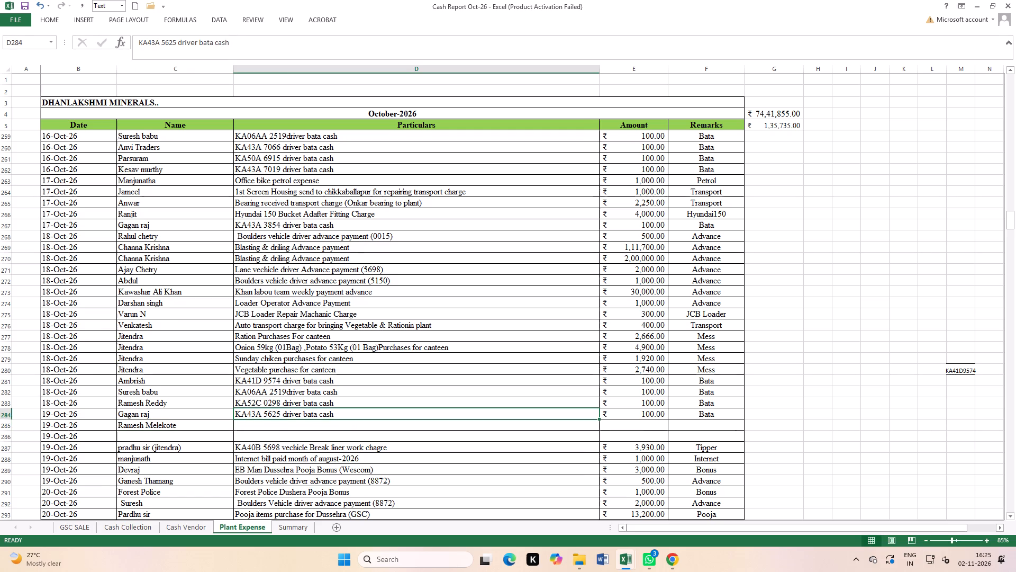
drag(396, 413, 707, 414)
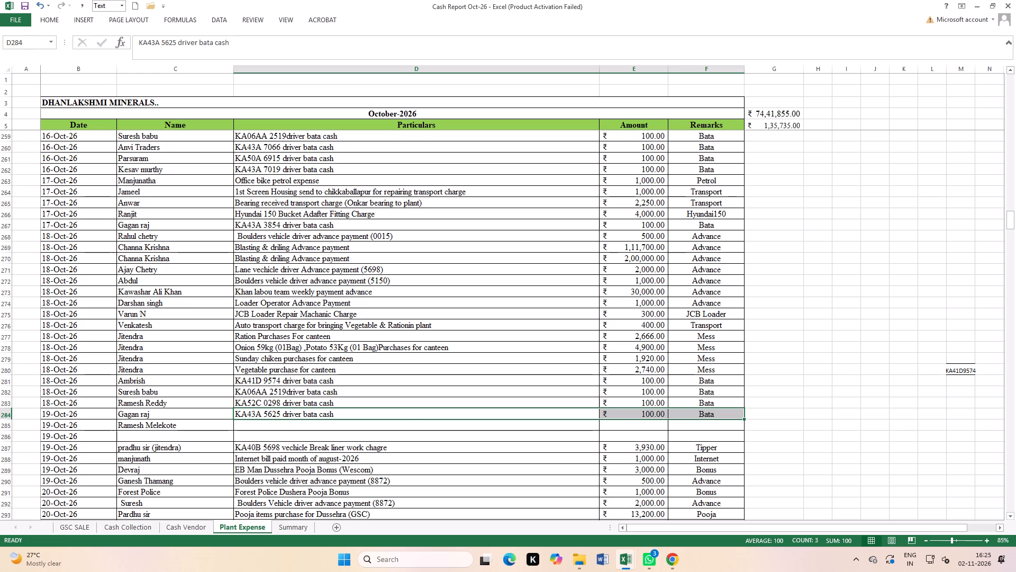
key(ctrl+c)
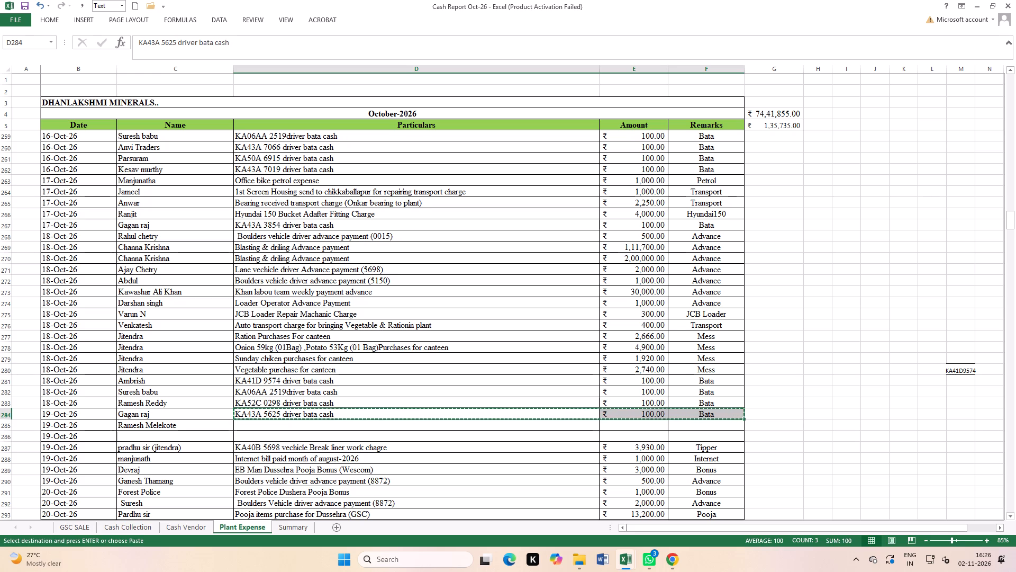
click(277, 427)
key(ctrl+v)
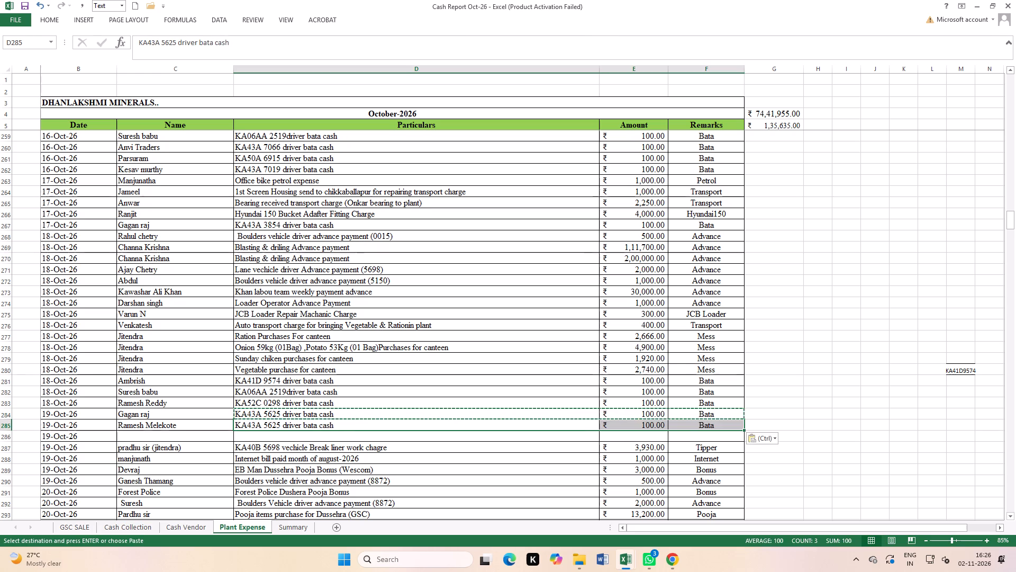
click(176, 43)
key(BackSpace)
key(BackSpace)
key(BackSpace)
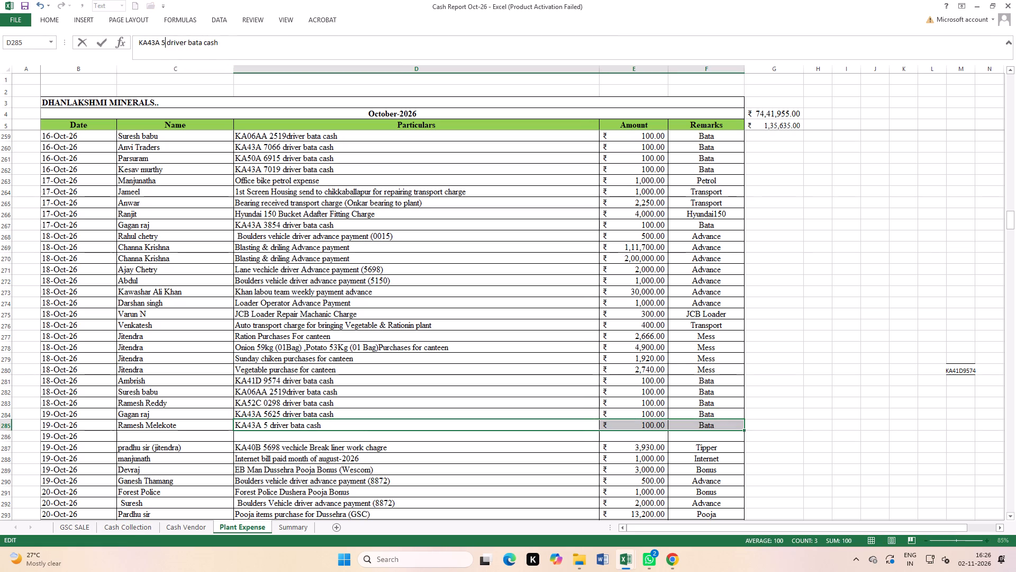
key(BackSpace)
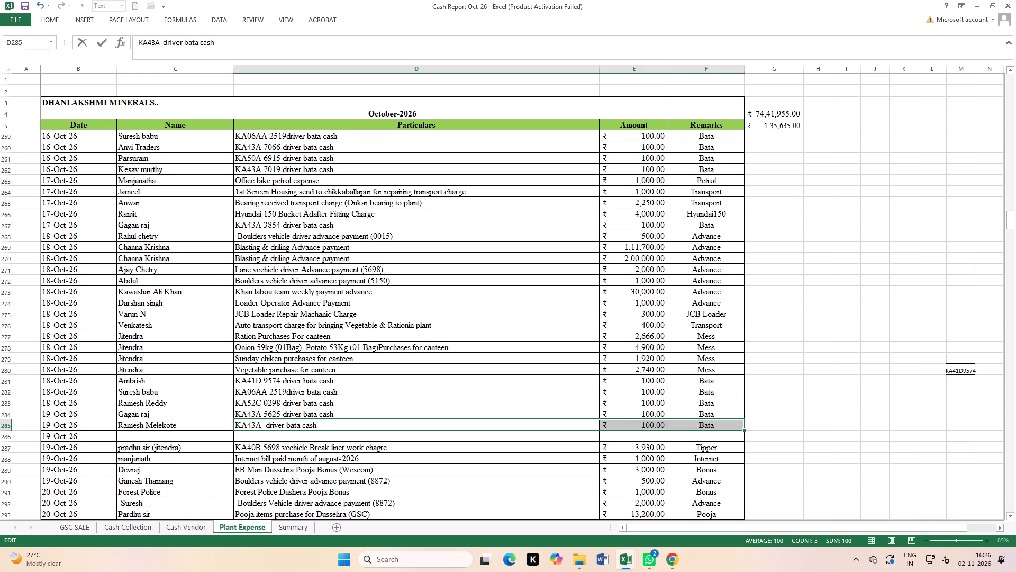
text(4626)
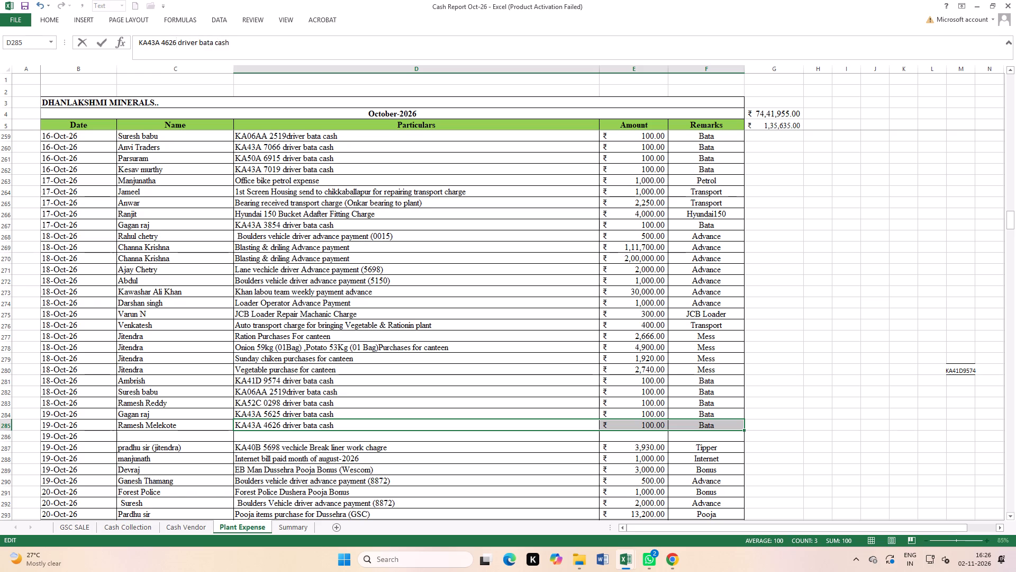
click(877, 397)
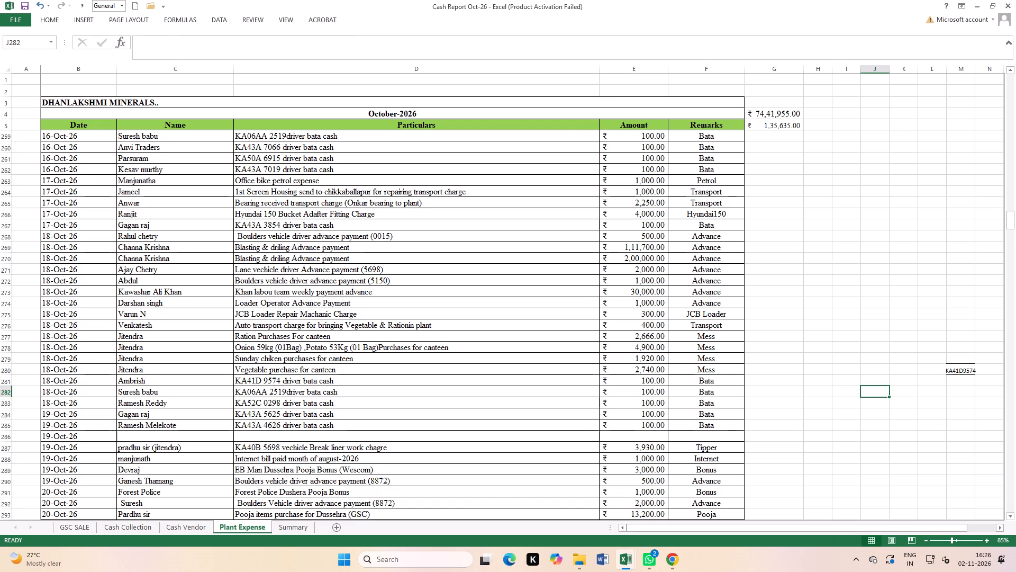
click(67, 529)
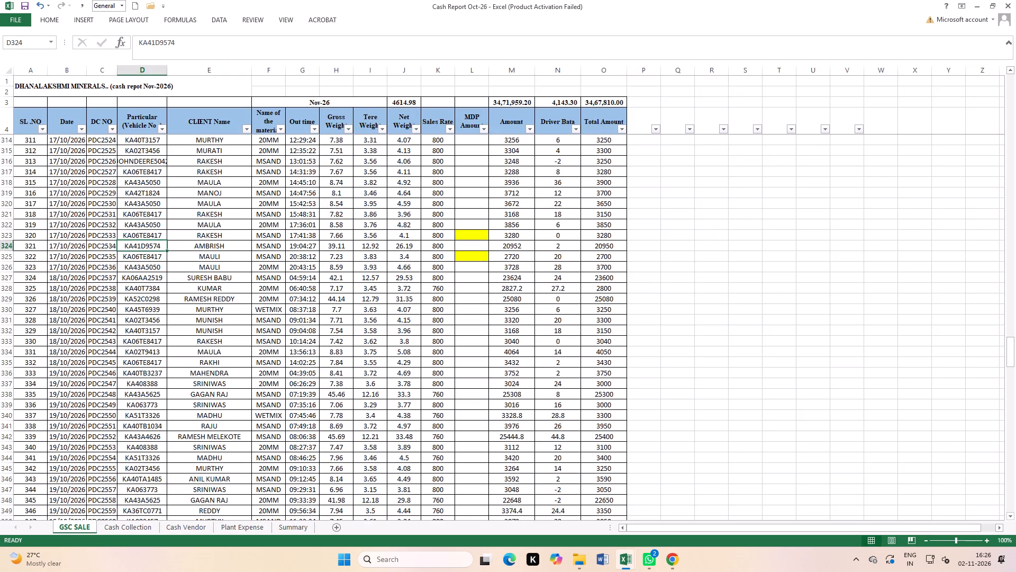
scroll(205, 369, down, 7)
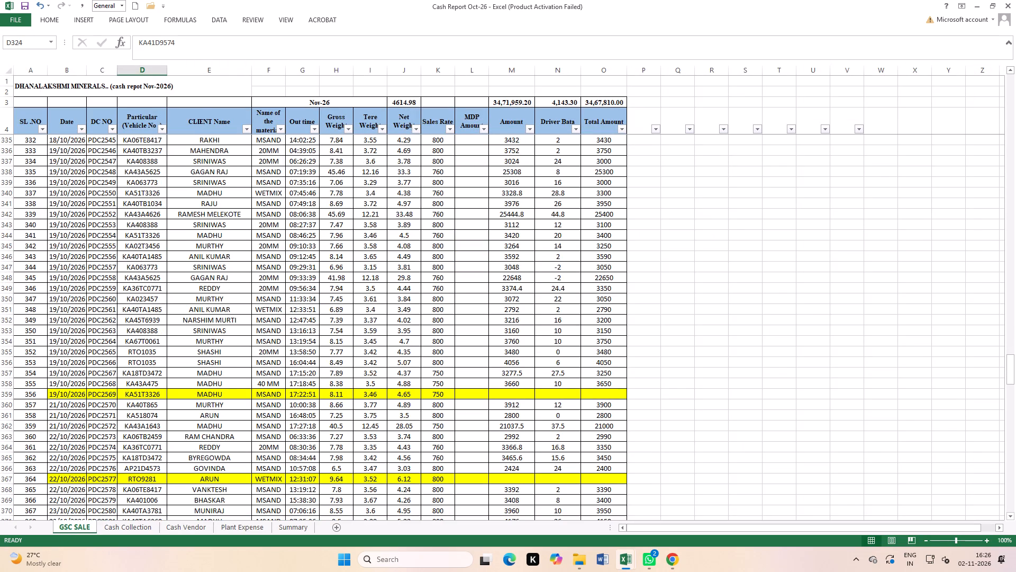
scroll(140, 220, up, 1)
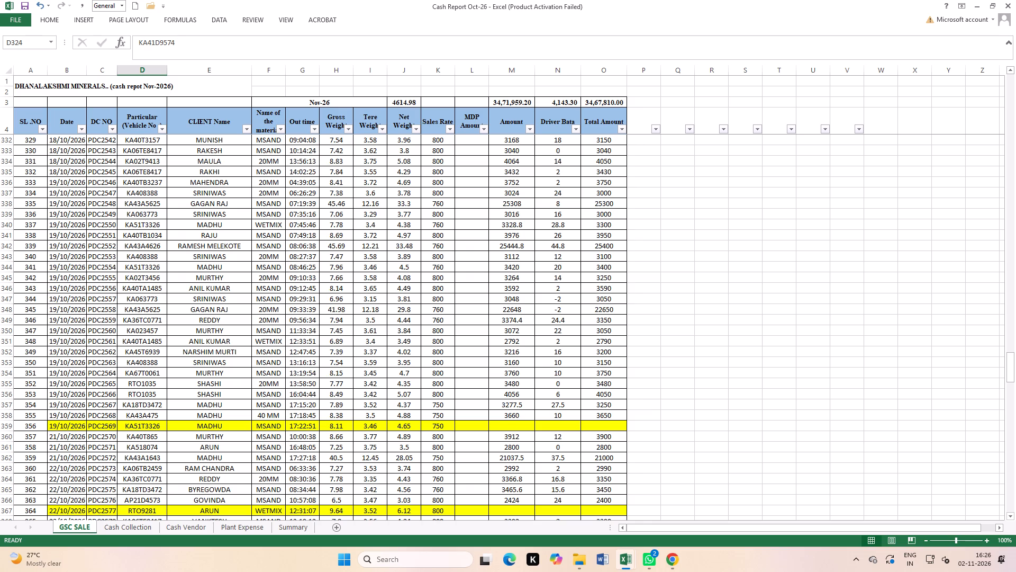
click(252, 526)
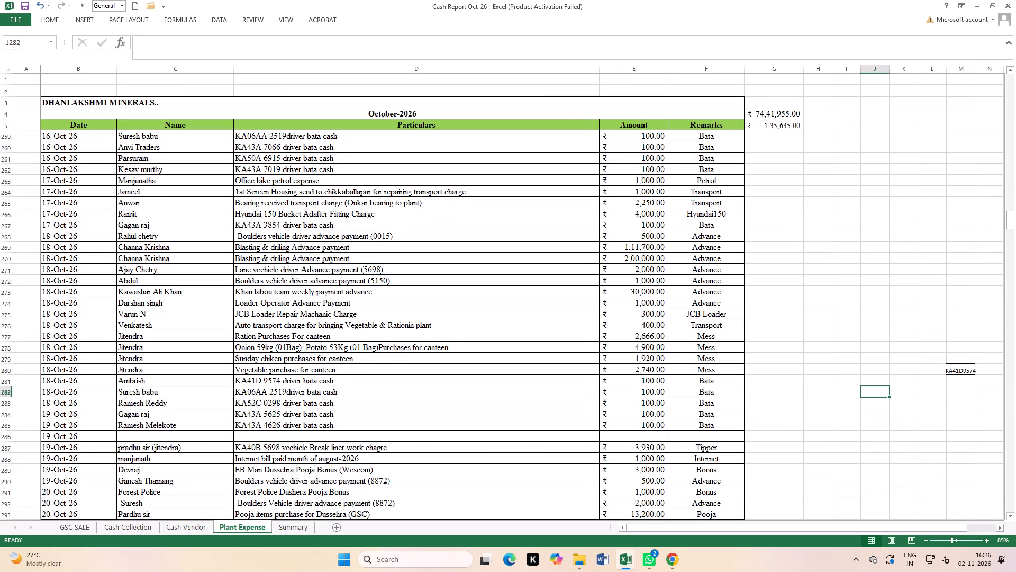
click(139, 416)
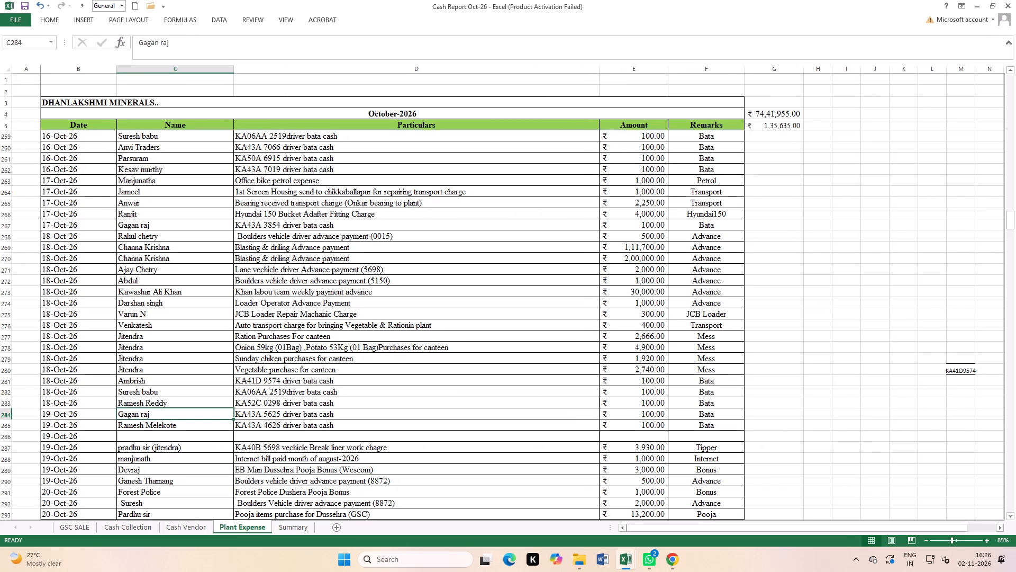
drag(230, 413, 684, 412)
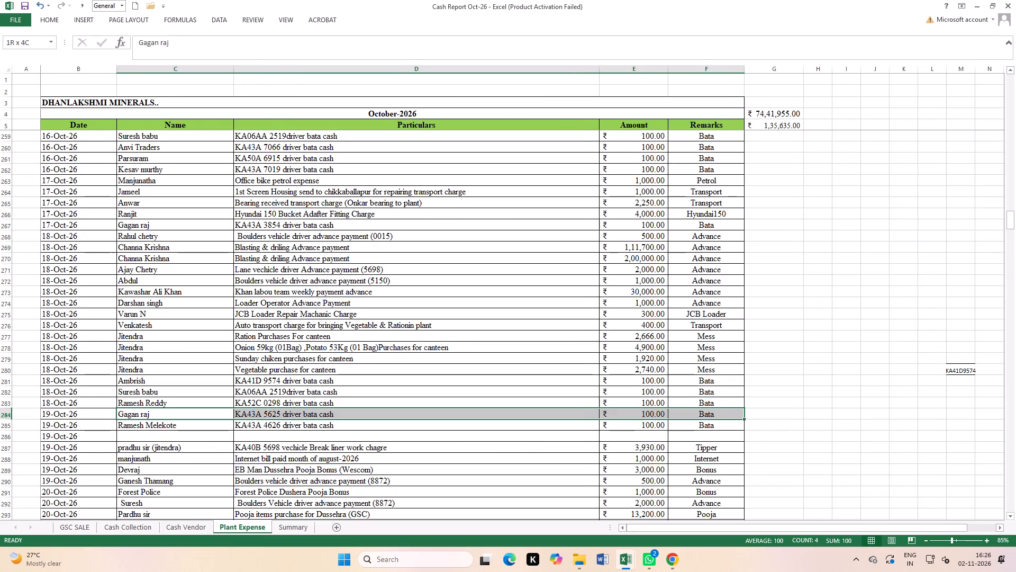
drag(684, 412, 685, 412)
key(ctrl+c)
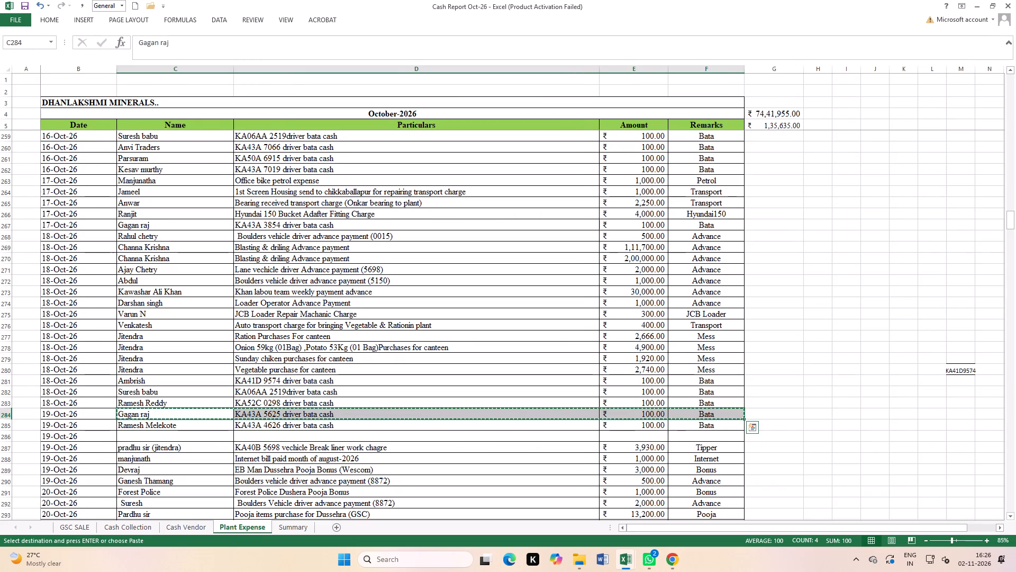
click(142, 437)
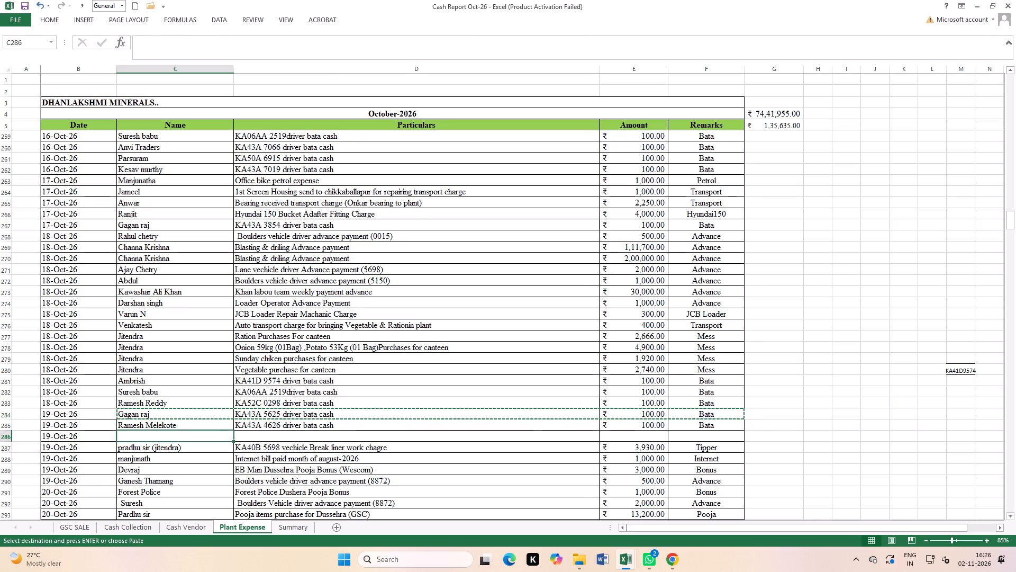
key(ctrl+v)
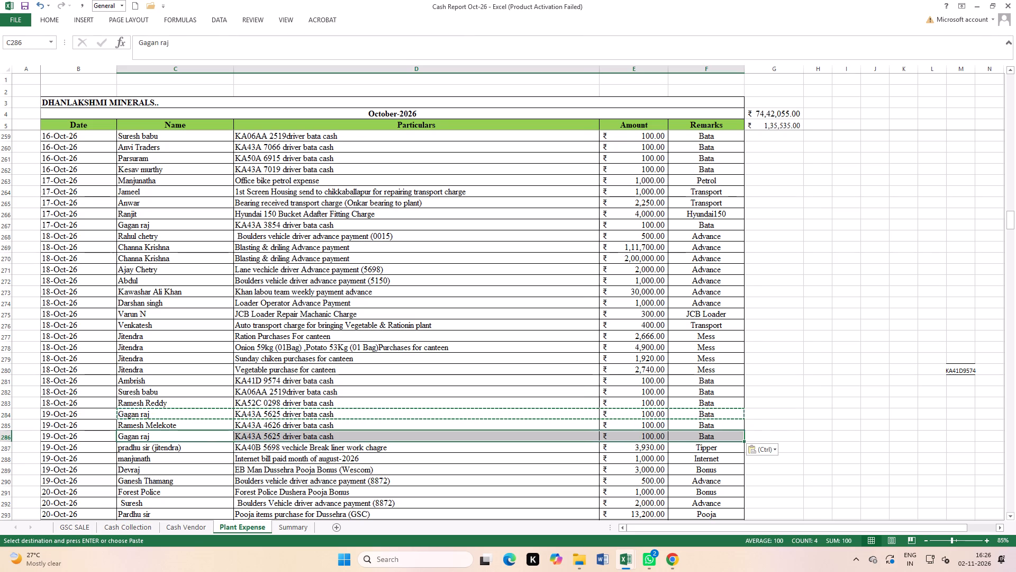
click(825, 458)
scroll(284, 435, down, 3)
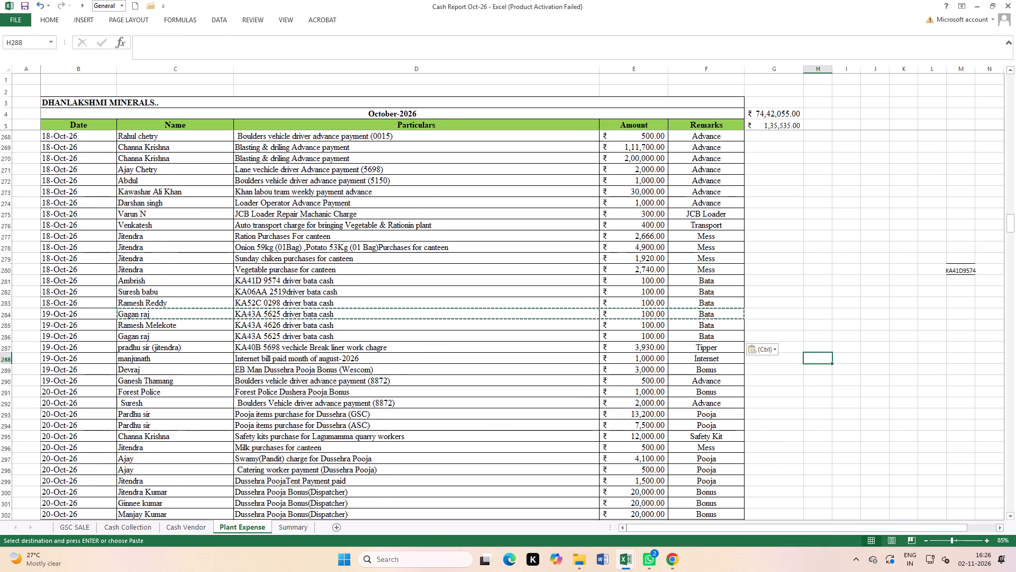
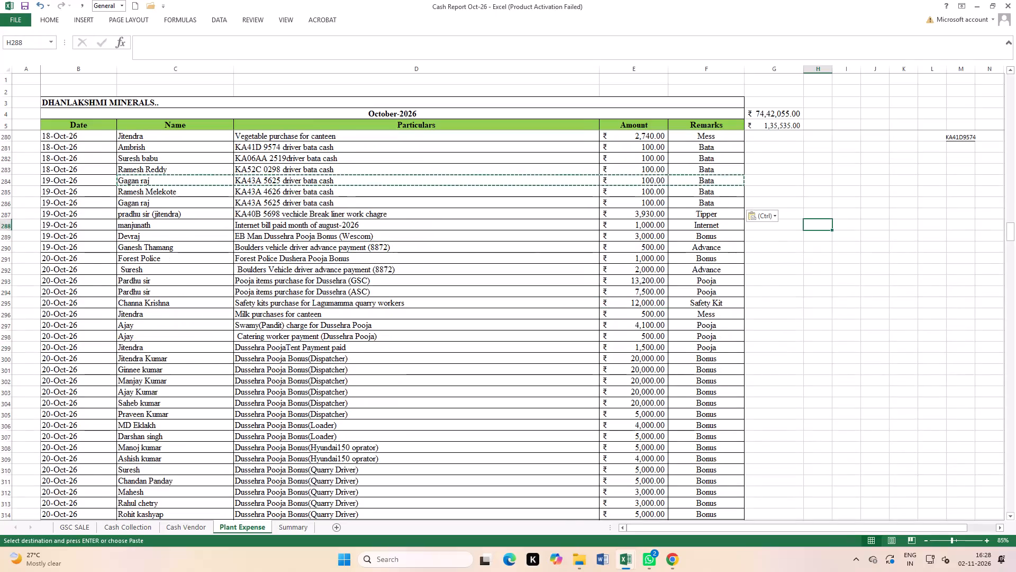
Insert a blank row at row 335 of Plant Expense, above the first 21-Oct-26 entry.
scroll(87, 435, down, 6)
scroll(39, 469, down, 5)
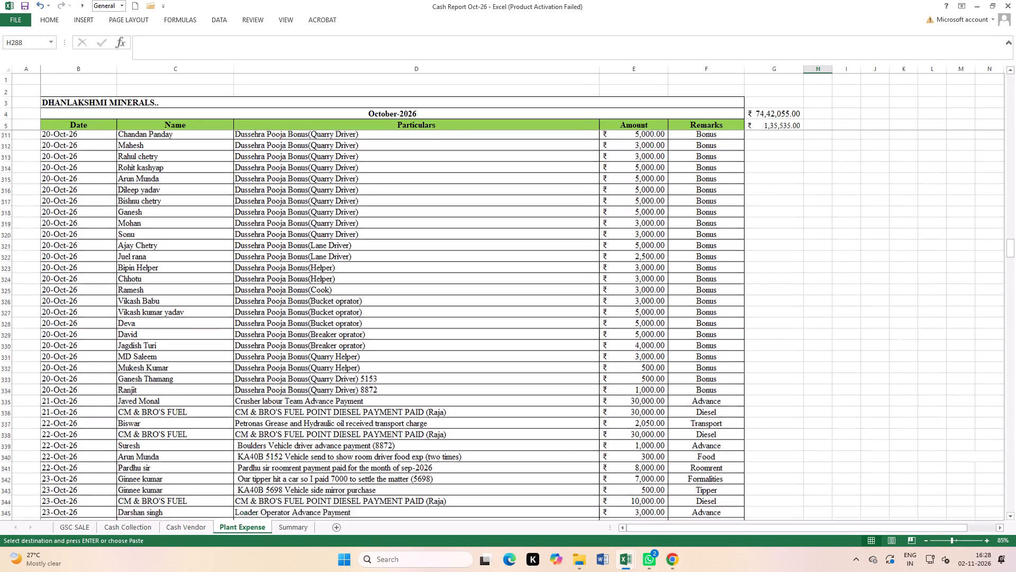
scroll(71, 464, down, 1)
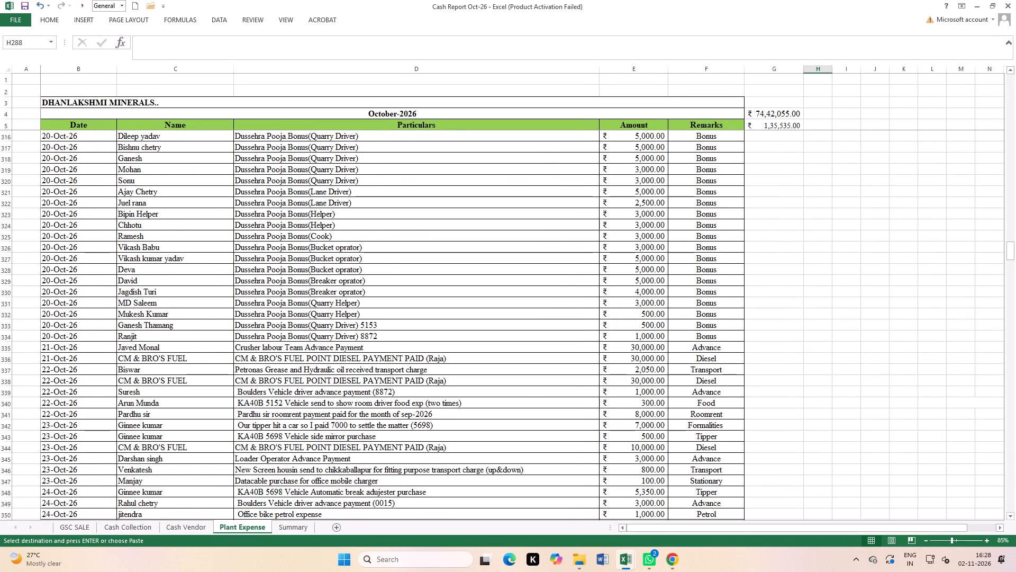
click(3, 348)
key(ctrl+plus)
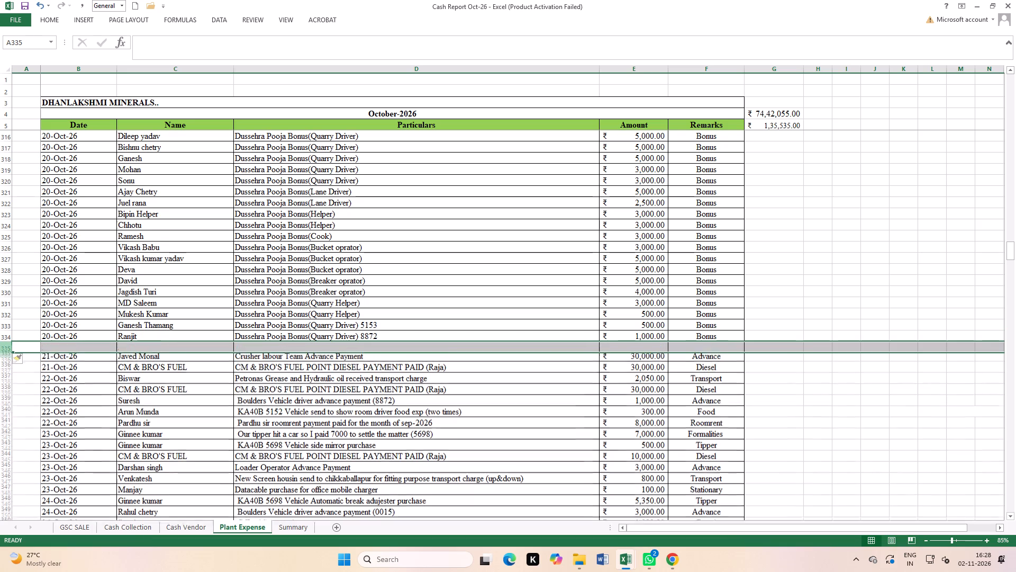
Copy the 21-Oct-26 date from row 336 into the Date cell of the blank row 335.
click(57, 336)
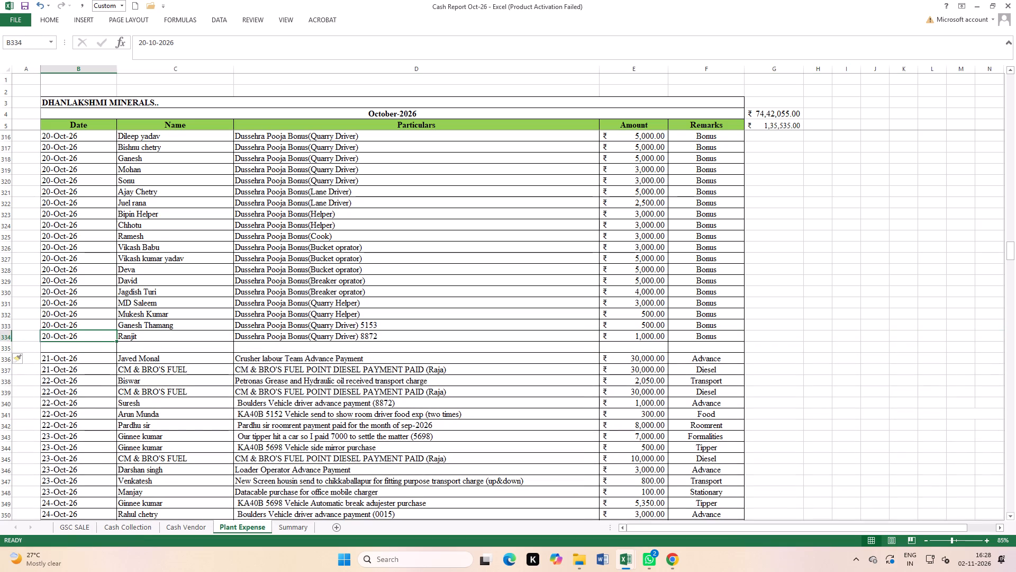
click(57, 360)
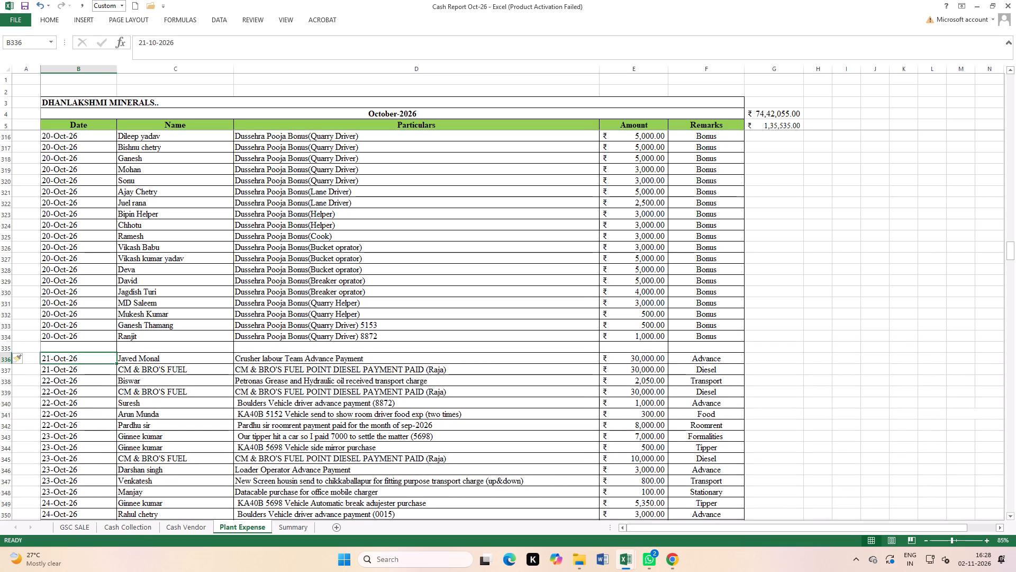
key(ctrl+c)
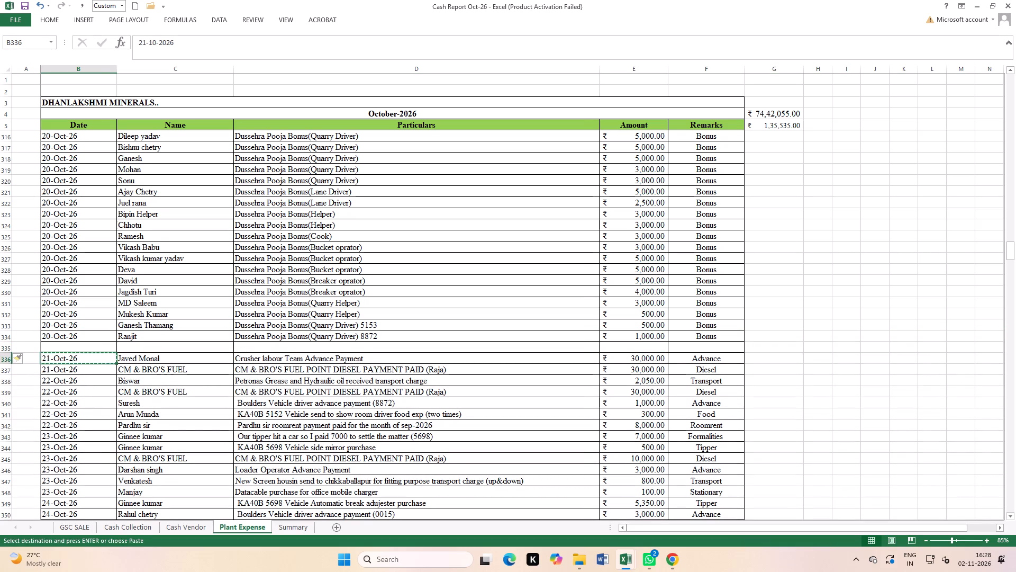
click(59, 347)
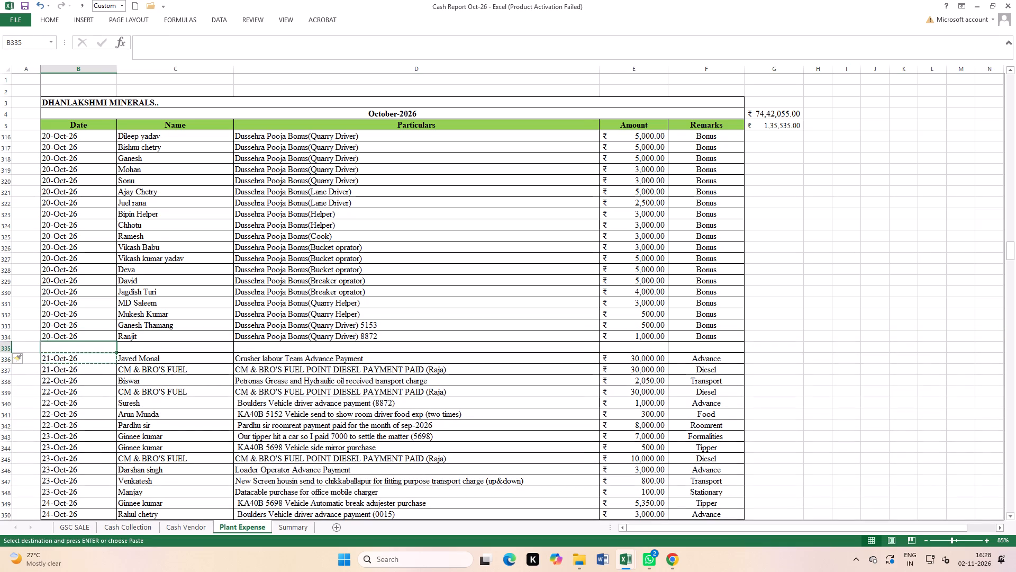
key(ctrl+v)
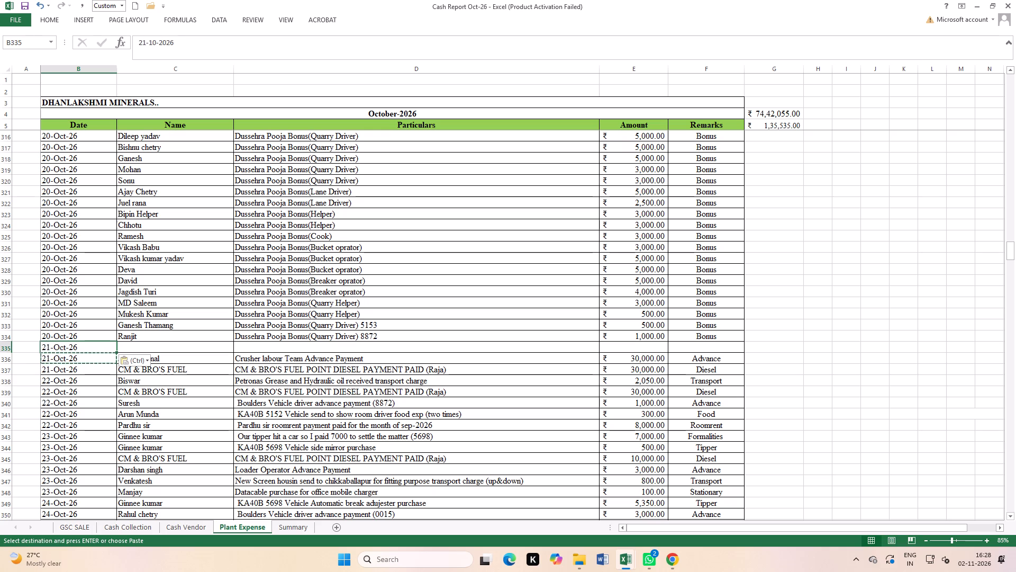
Enter Madhu as the bata recipient in the Name cell of row 335.
click(132, 351)
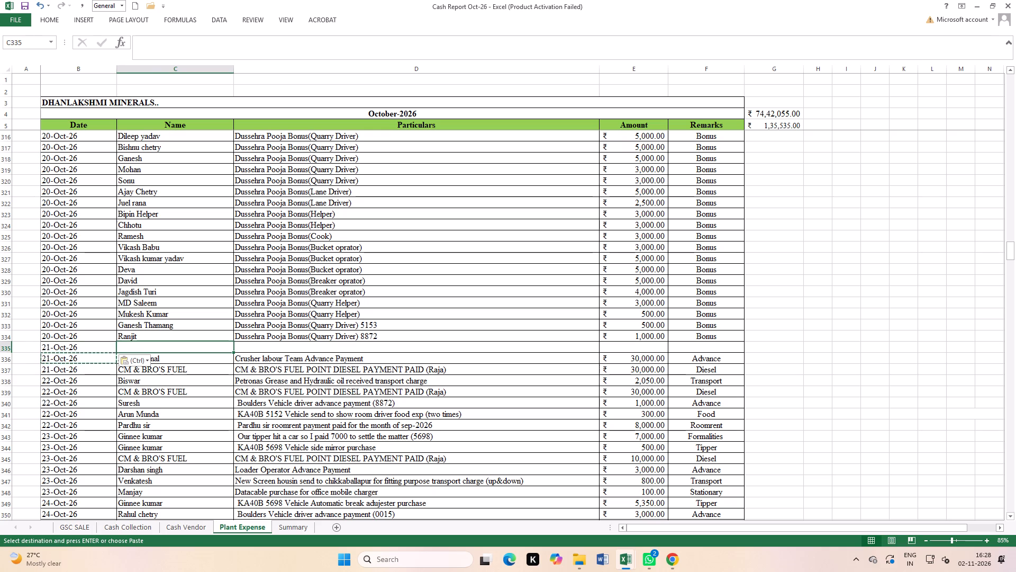
key(shift+m)
key(a)
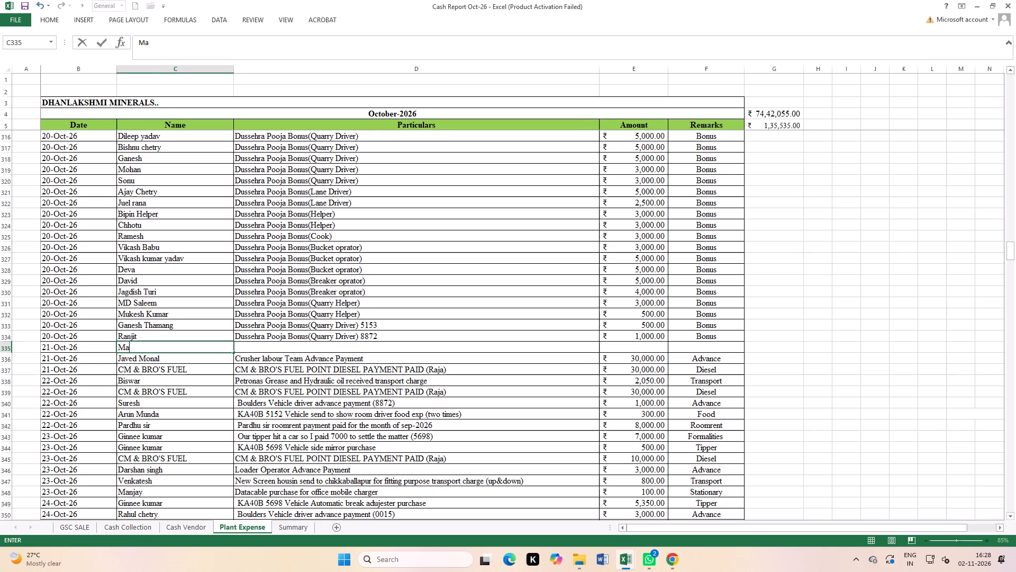
key(h)
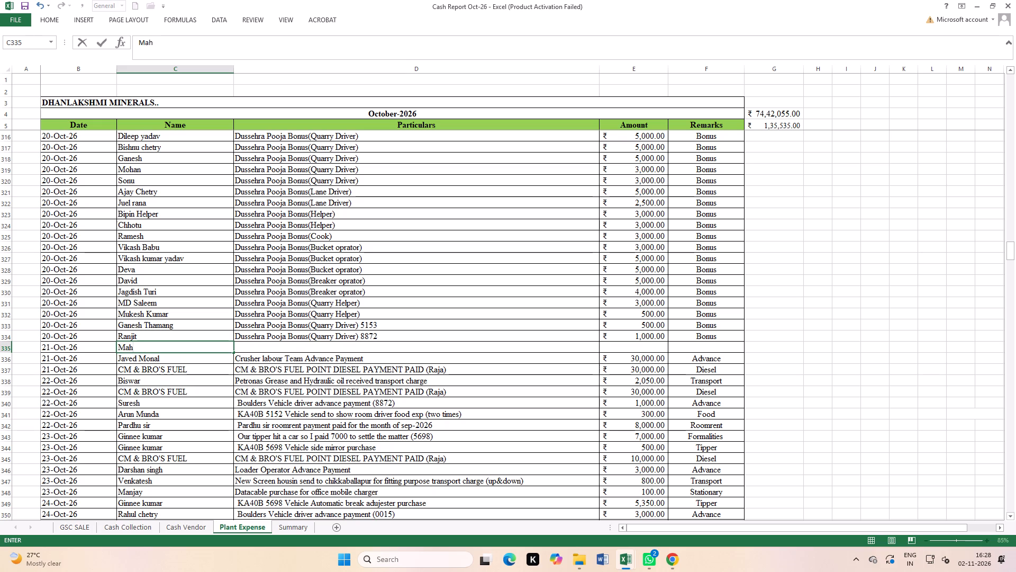
key(BackSpace)
key(d)
text(hu)
click(259, 347)
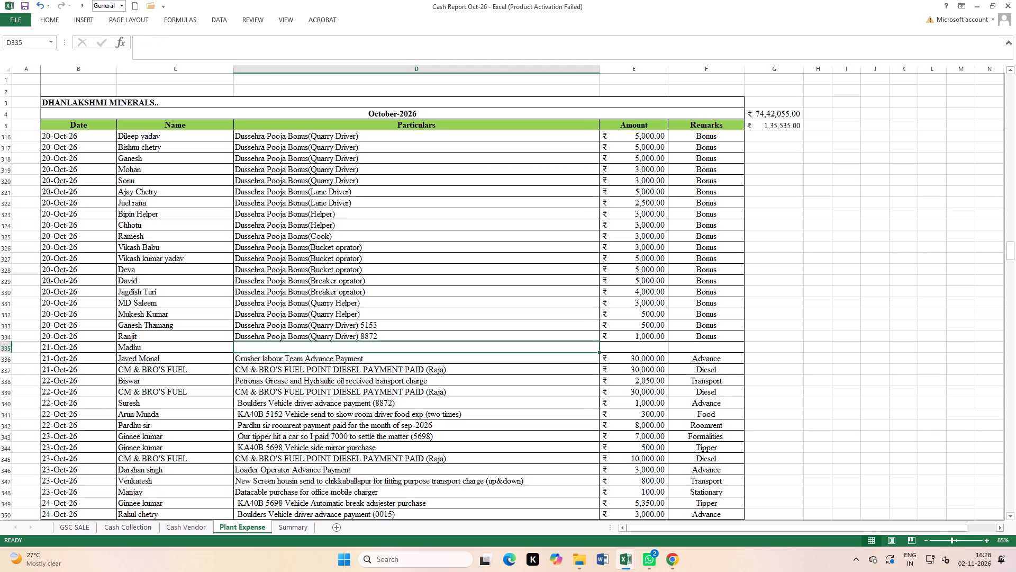
scroll(259, 347, up, 3)
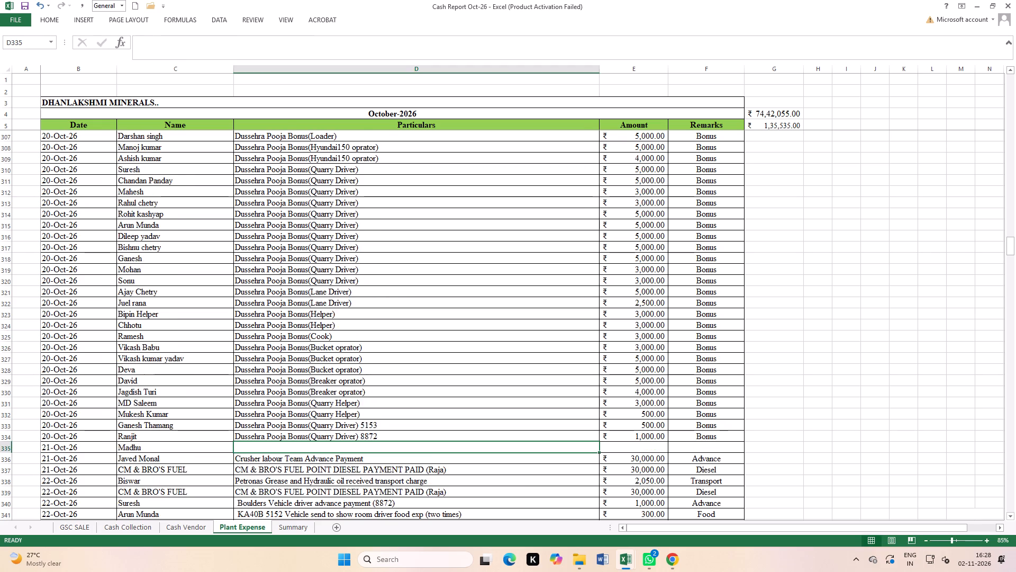
scroll(259, 343, up, 8)
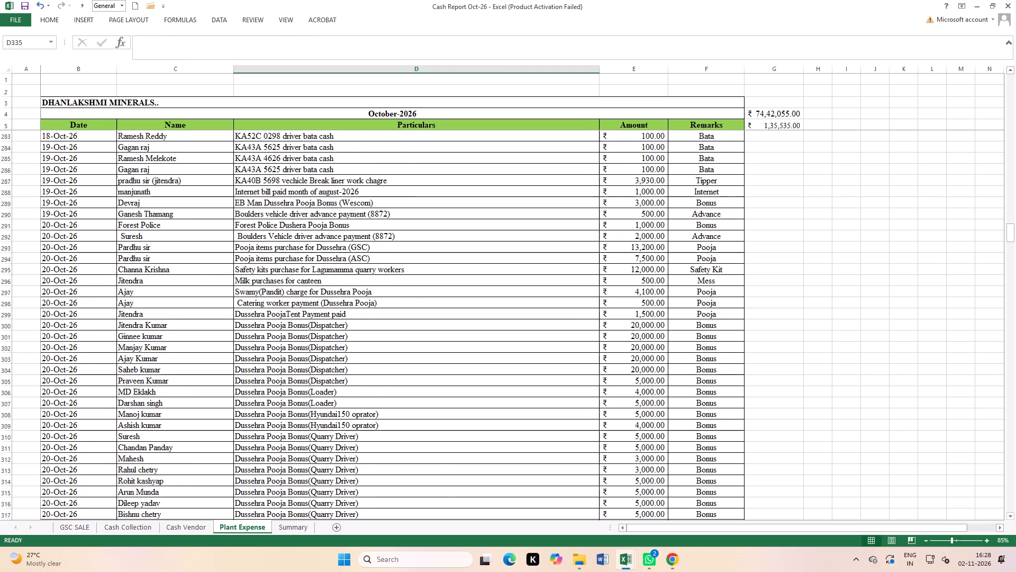
click(262, 168)
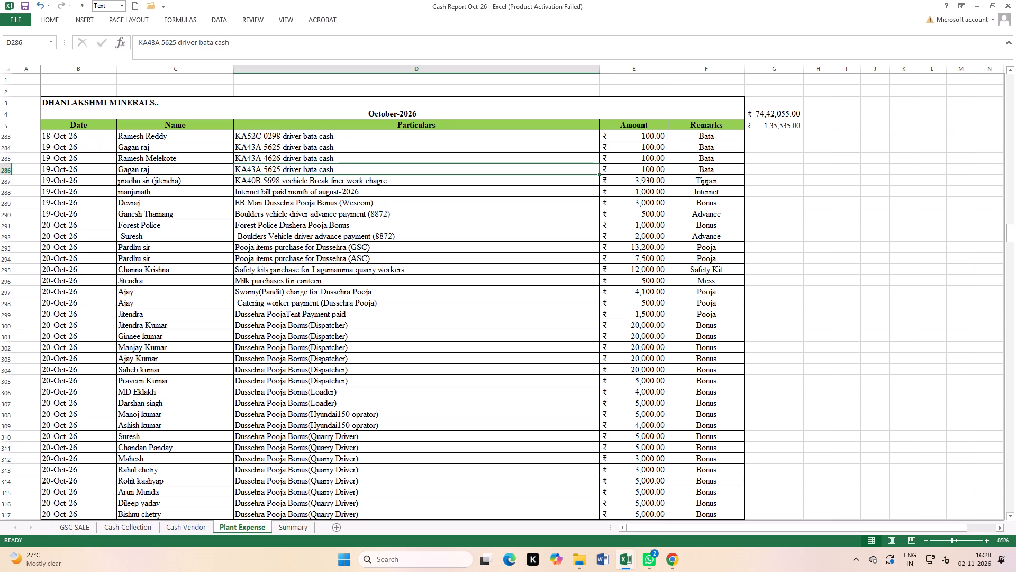
drag(598, 169, 664, 175)
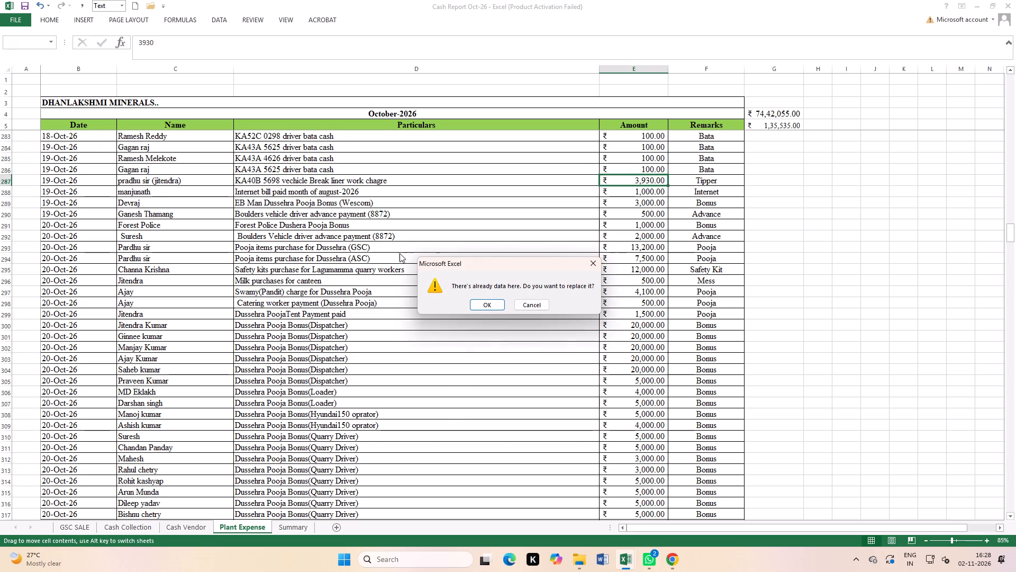
click(594, 262)
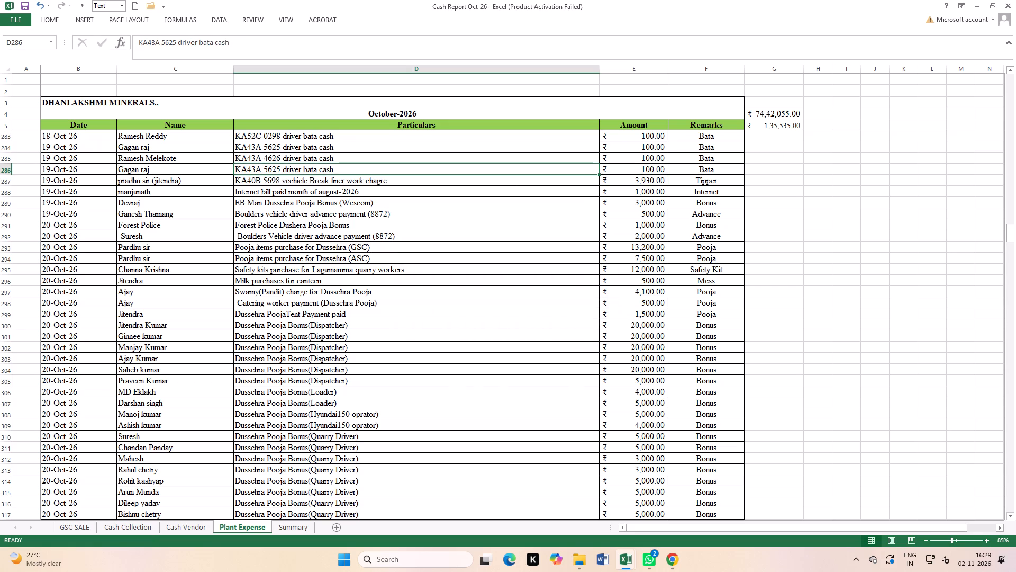
click(579, 170)
drag(582, 171, 702, 173)
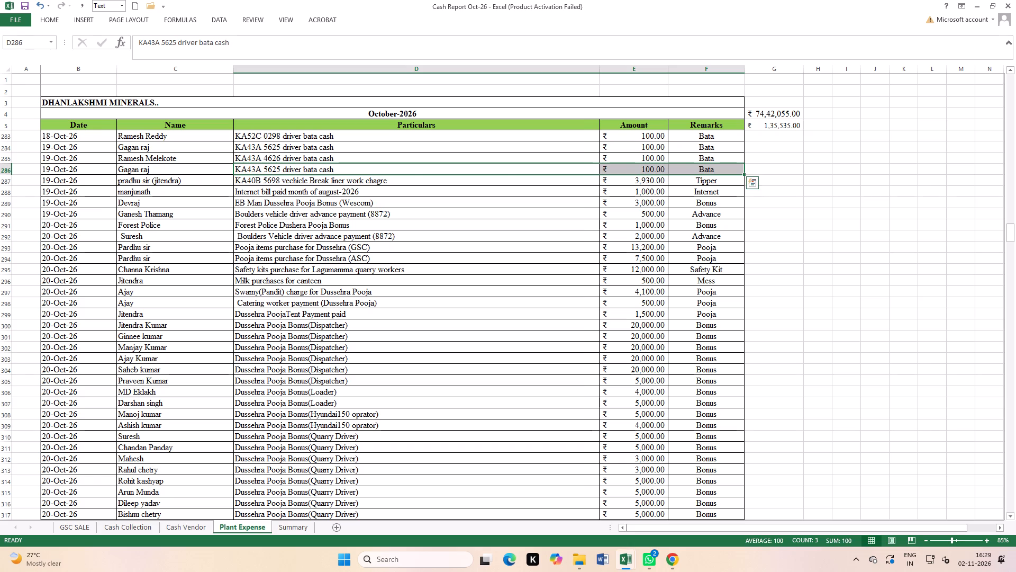
key(ctrl+c)
scroll(286, 419, down, 3)
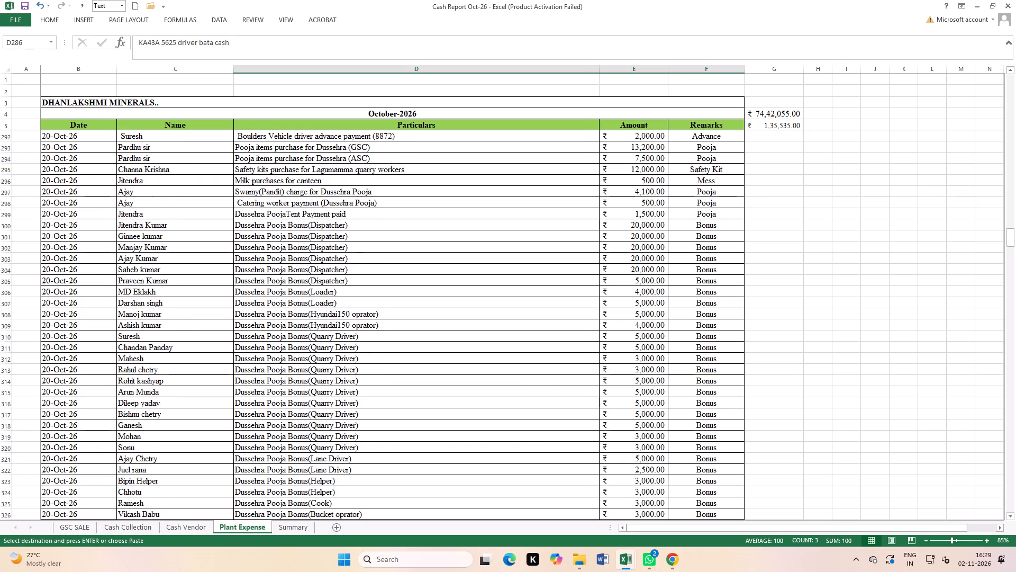
scroll(286, 424, down, 6)
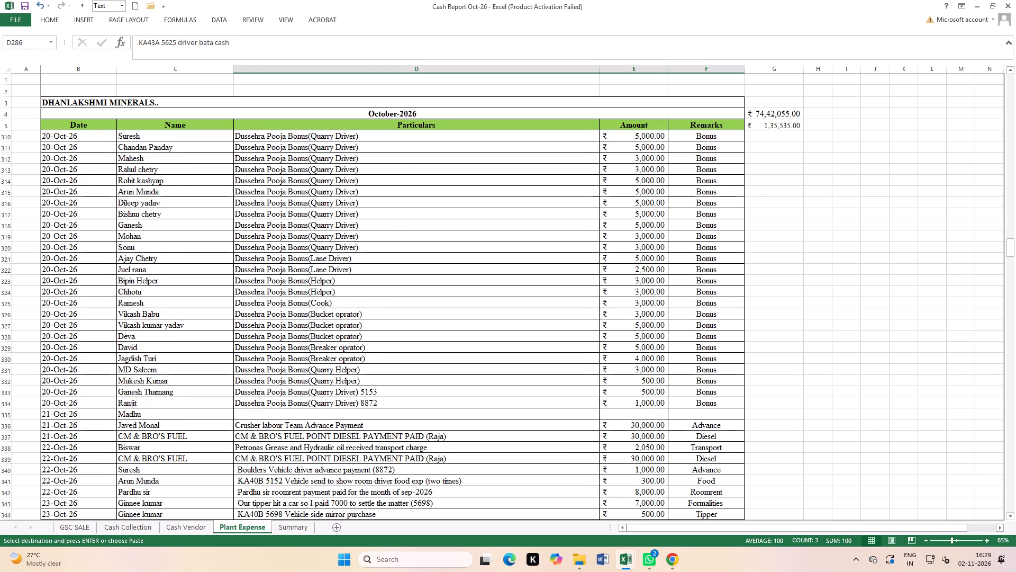
click(260, 415)
key(ctrl+v)
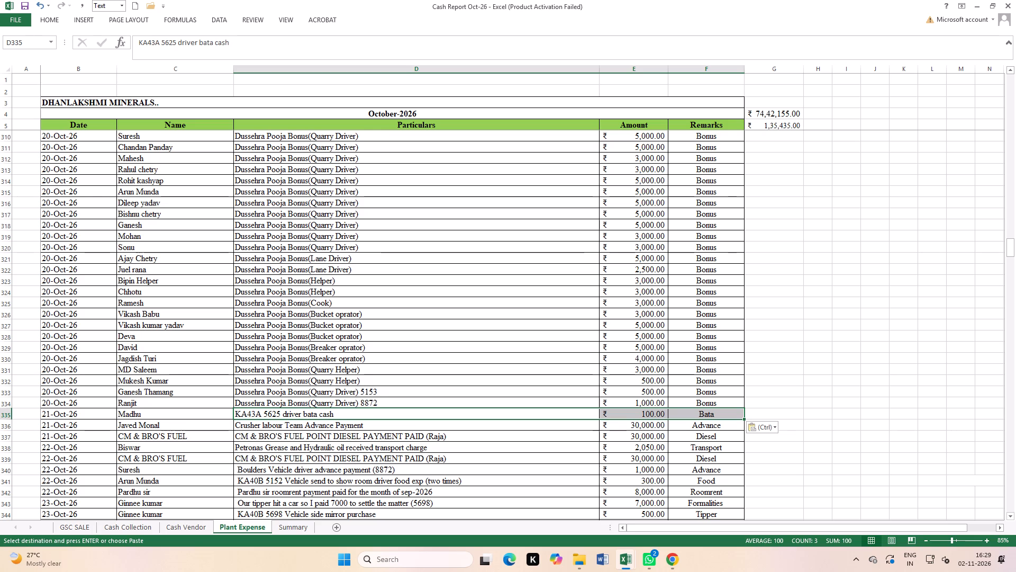
click(280, 415)
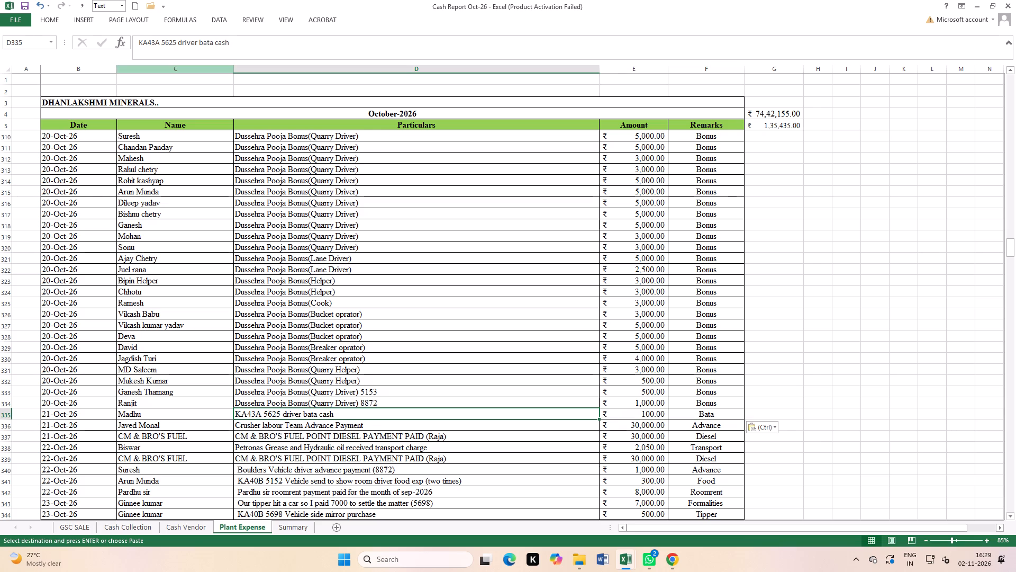
click(175, 48)
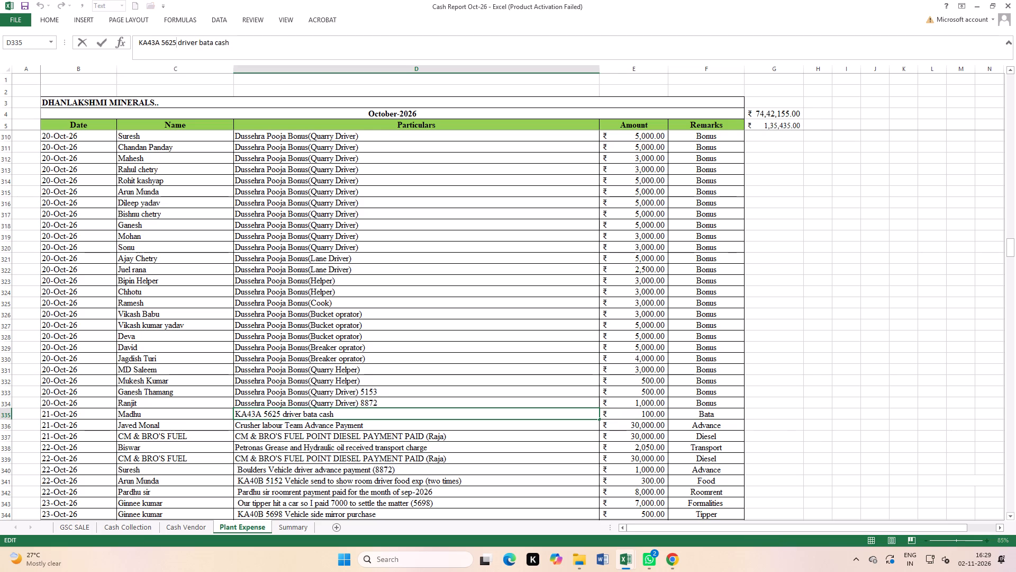
key(BackSpace)
key(BackSpace)
key(BackSpace)
key(BackSpace)
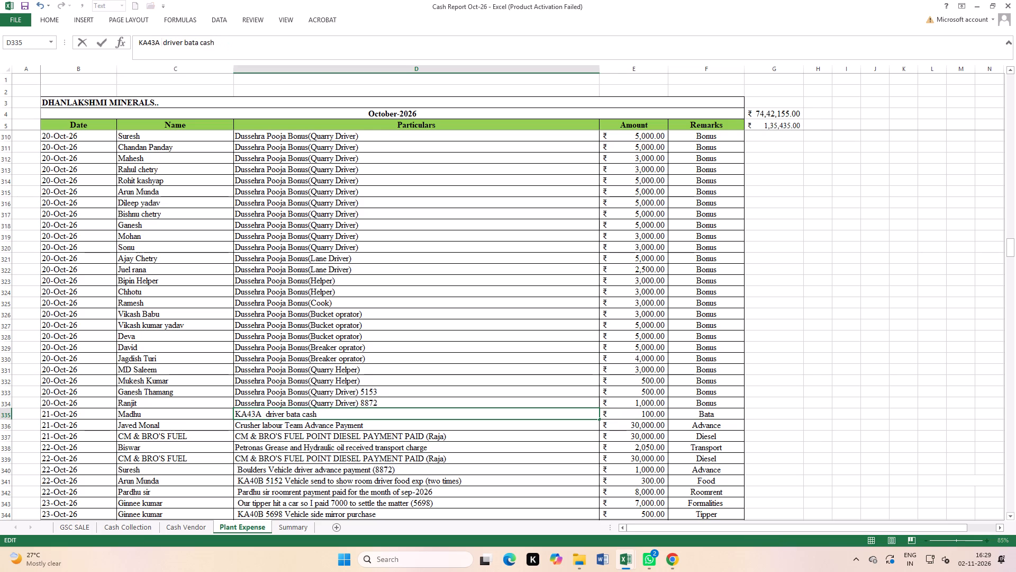
text(1643)
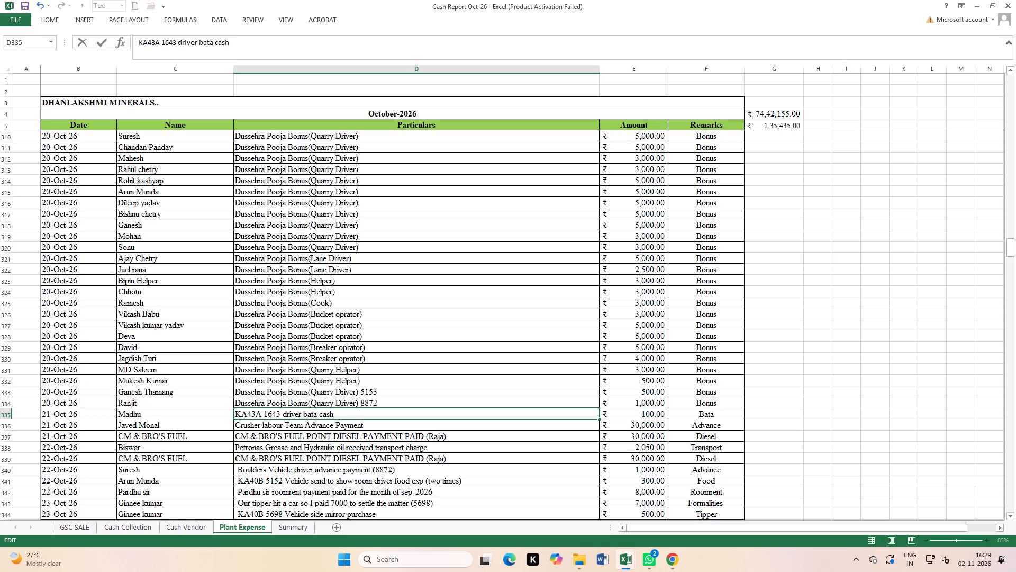
click(804, 303)
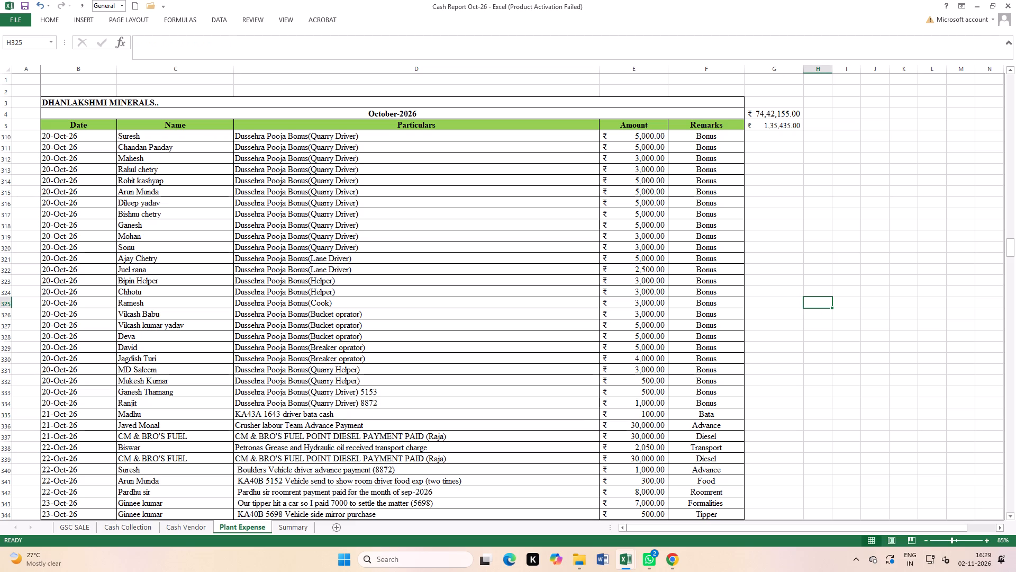
Save the cash report workbook.
click(24, 6)
Check the GSC SALE entries from 21/10/2026 onward for further vehicles needing a driver bata entry.
click(70, 531)
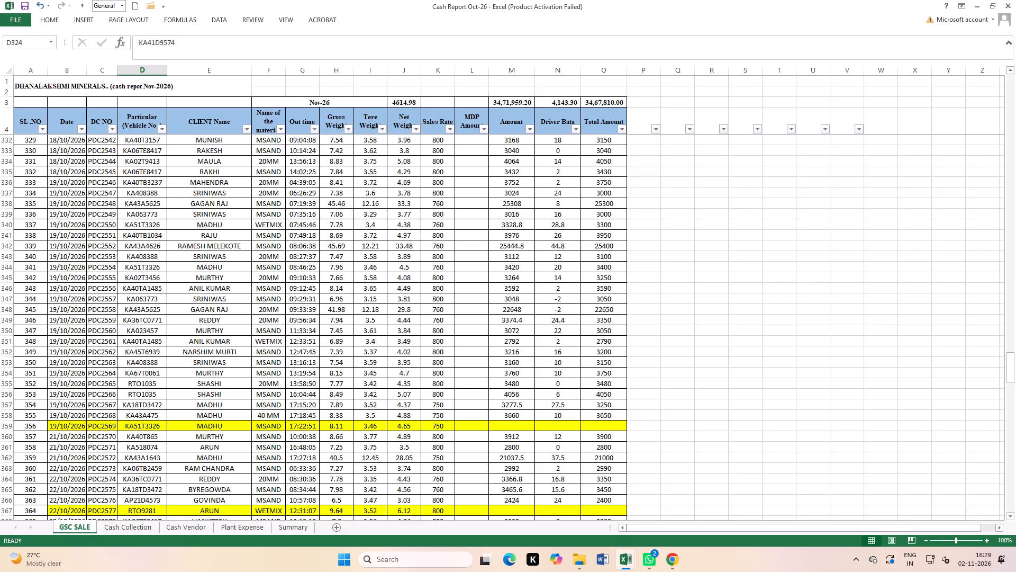
scroll(574, 511, down, 2)
scroll(52, 469, down, 3)
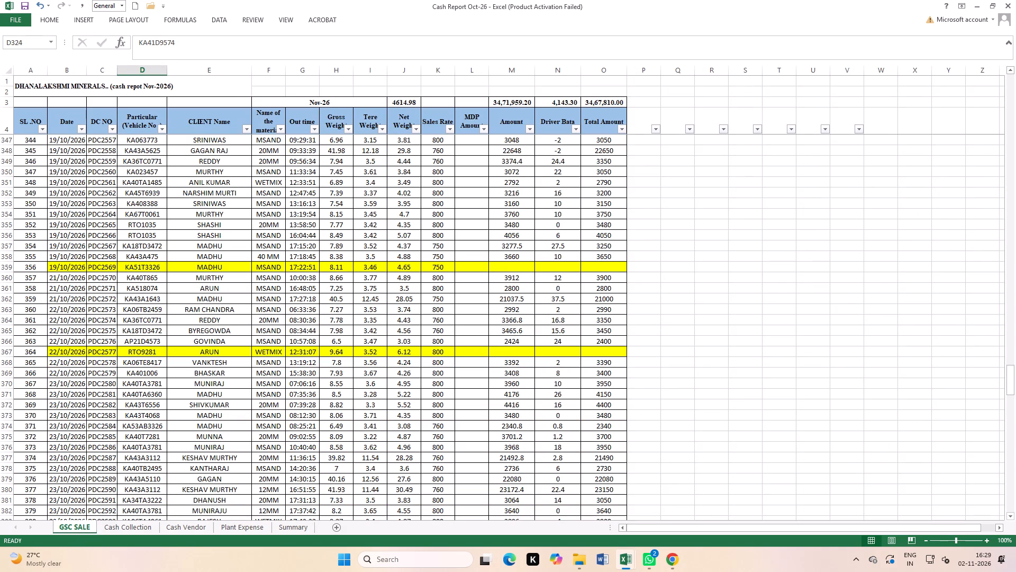
scroll(87, 422, up, 1)
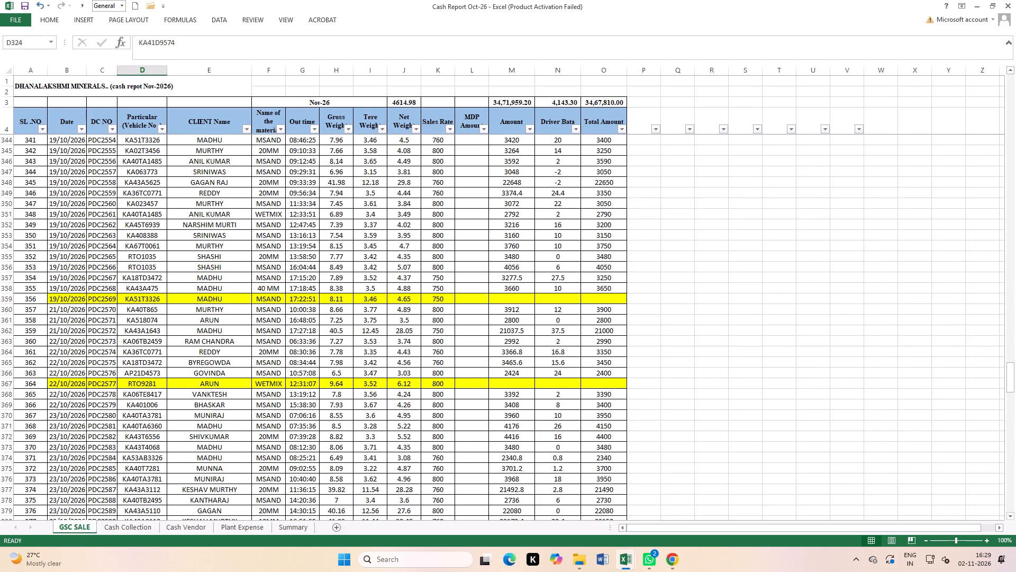
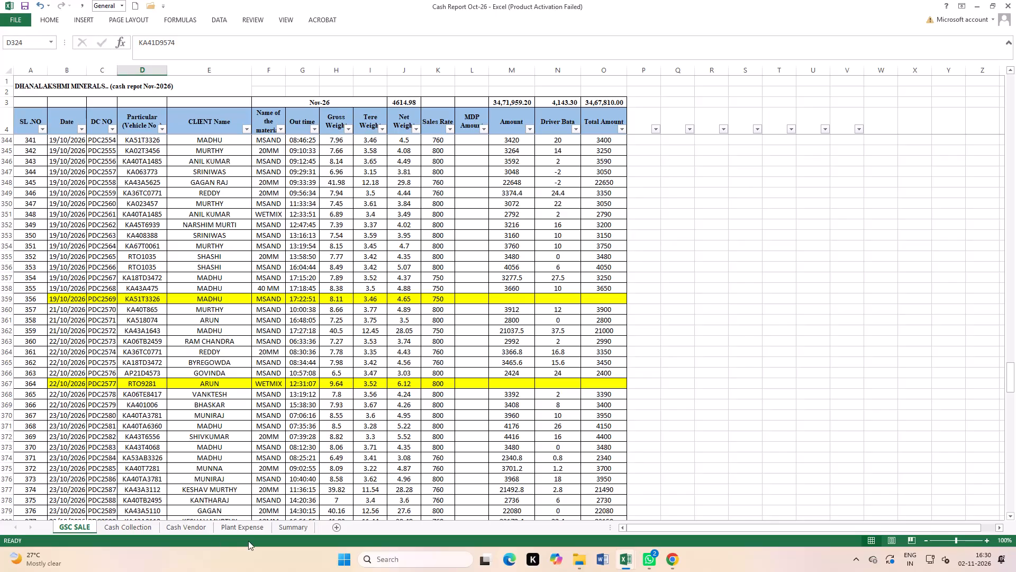
Insert two blank rows in the Plant Expense sheet above row 349, between the 23-Oct-26 and 24-Oct-26 entries.
click(250, 534)
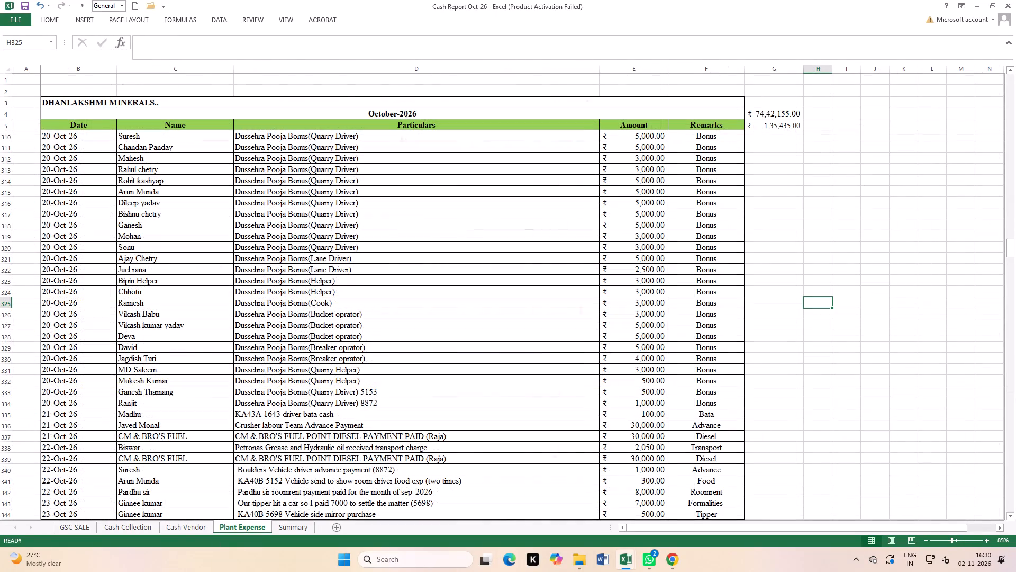
scroll(536, 431, down, 2)
scroll(149, 481, down, 3)
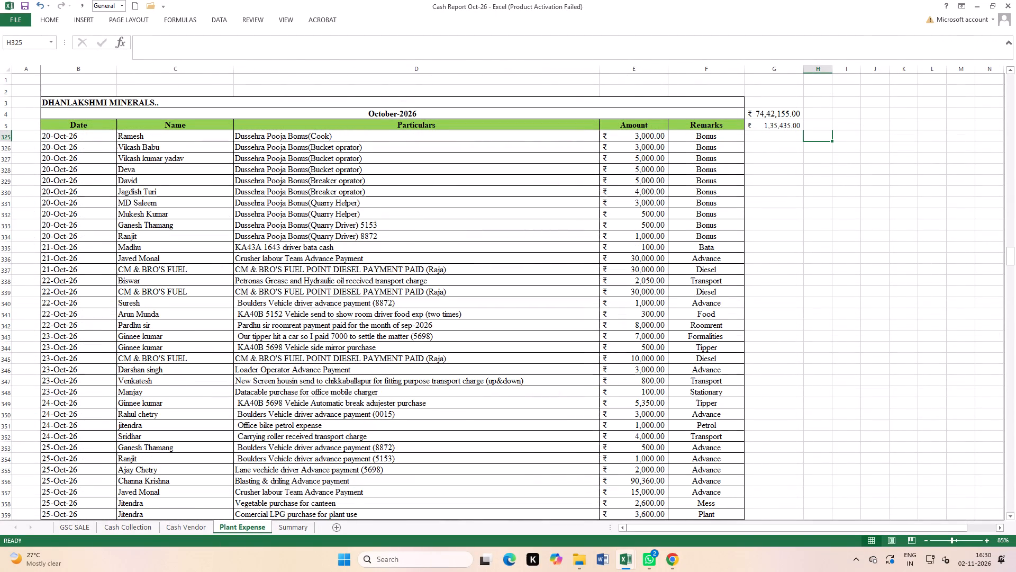
click(5, 403)
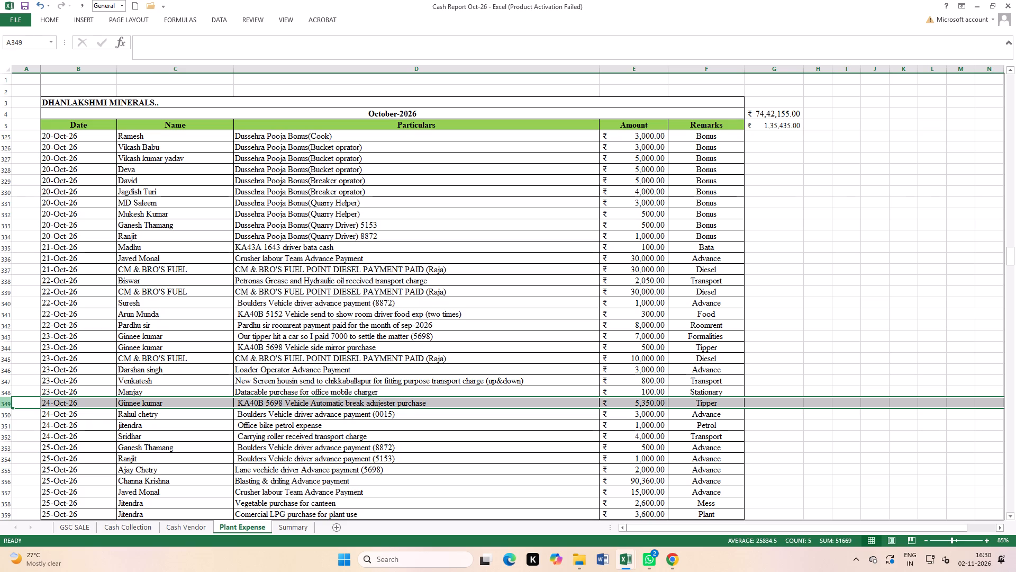
key(ctrl+plus)
key(ctrl+plus)
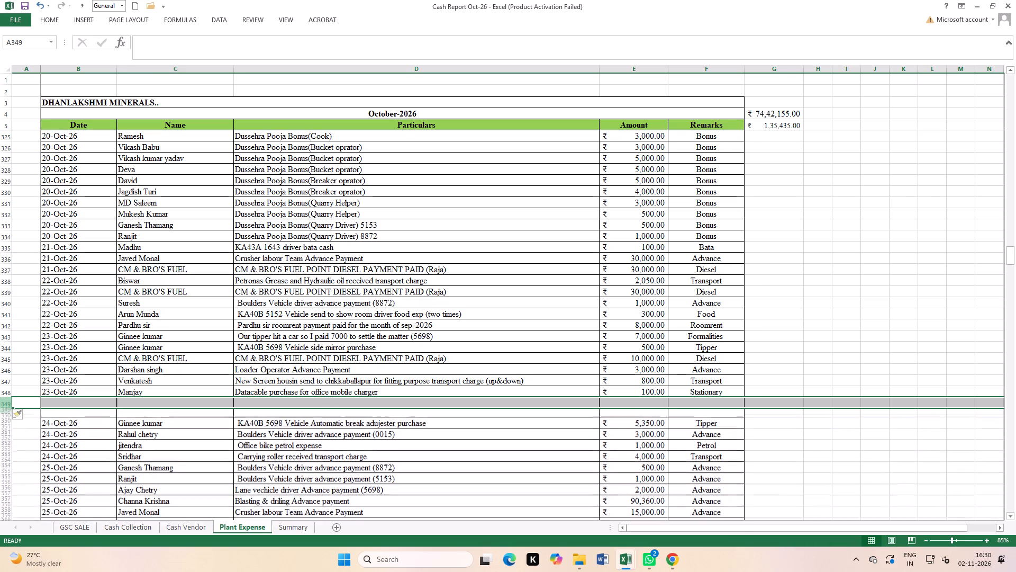
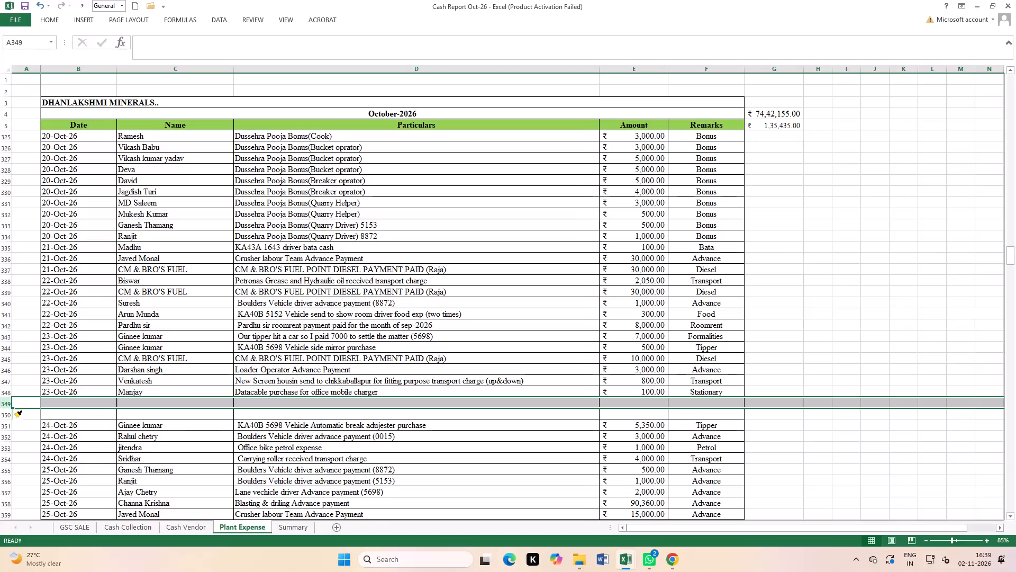
scroll(341, 319, up, 10)
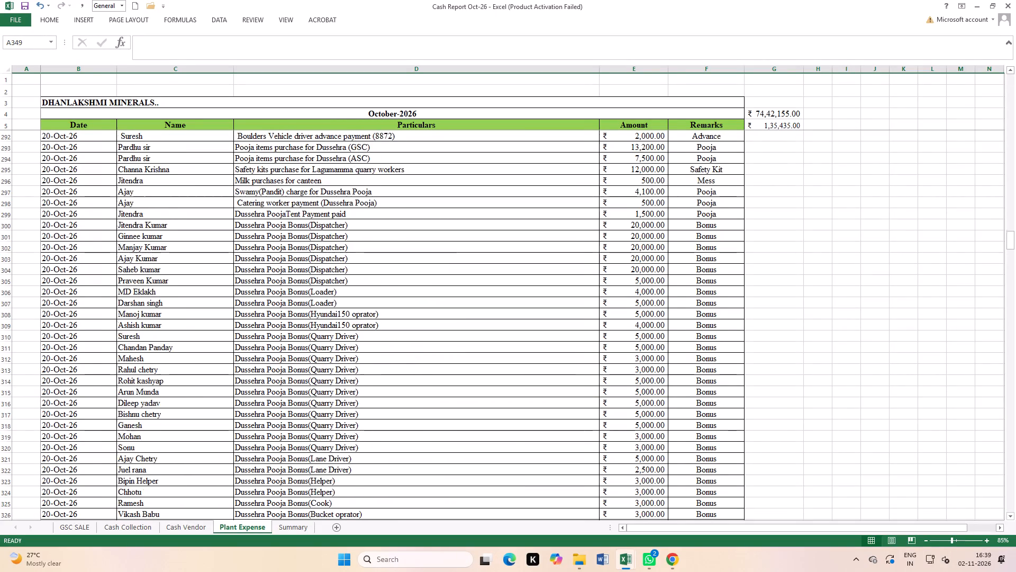
scroll(322, 284, up, 7)
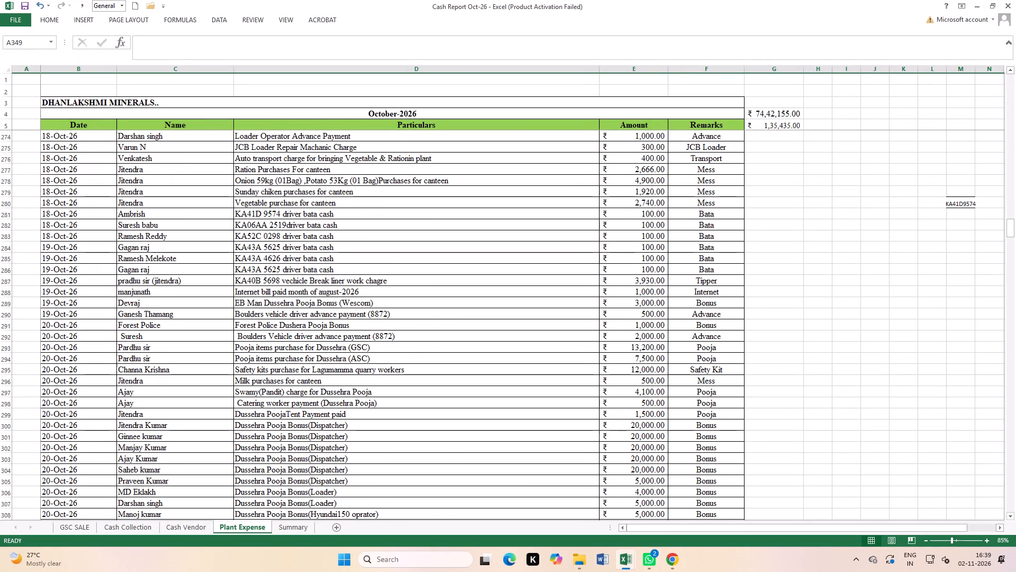
scroll(285, 417, up, 3)
scroll(282, 243, up, 2)
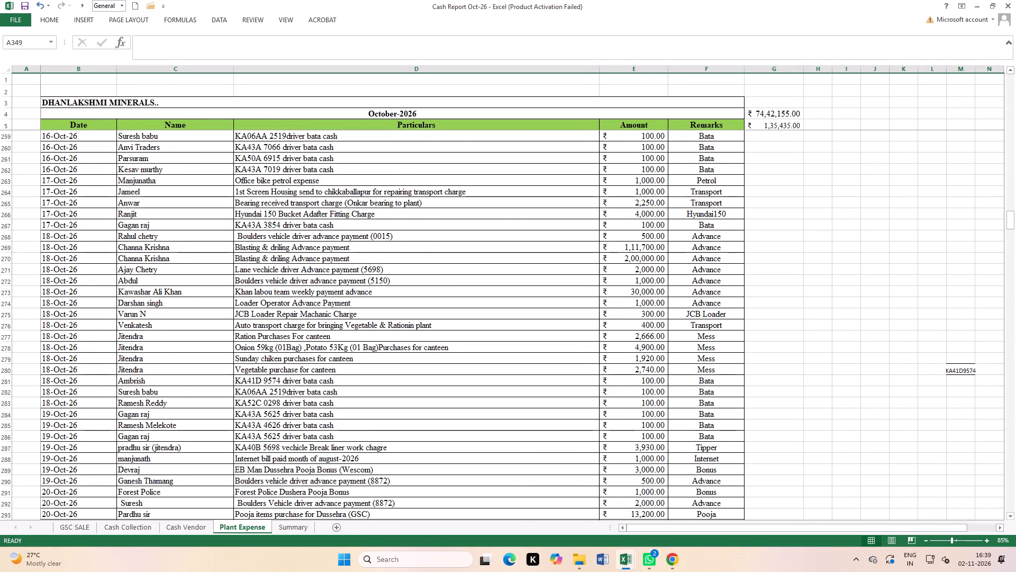
scroll(298, 270, up, 2)
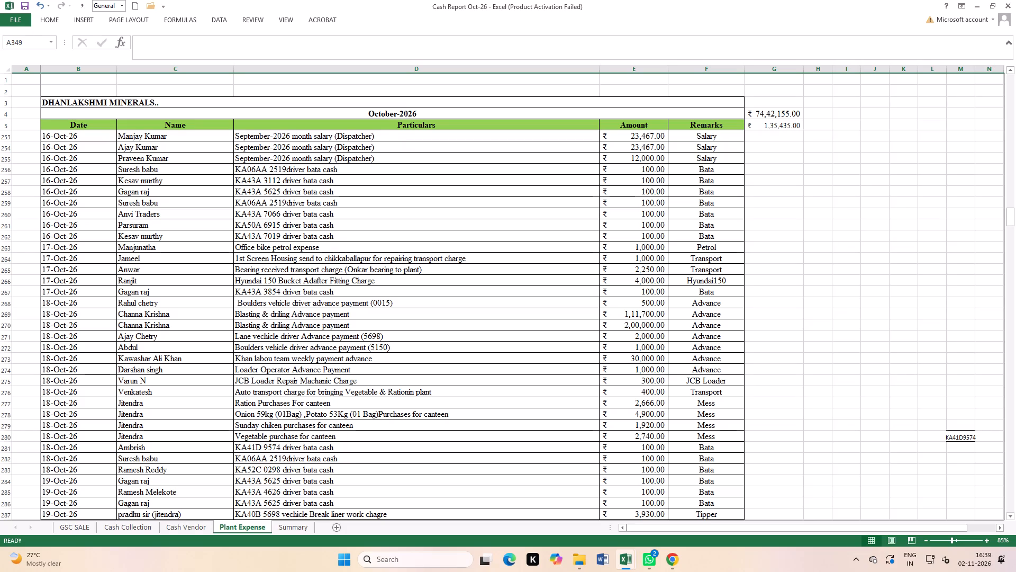
click(134, 181)
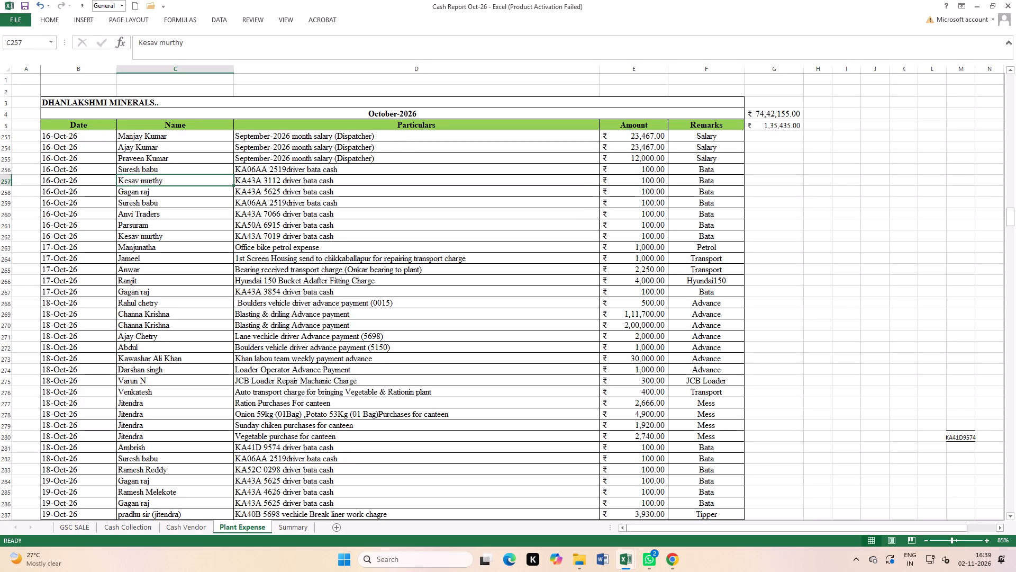
drag(231, 182, 596, 183)
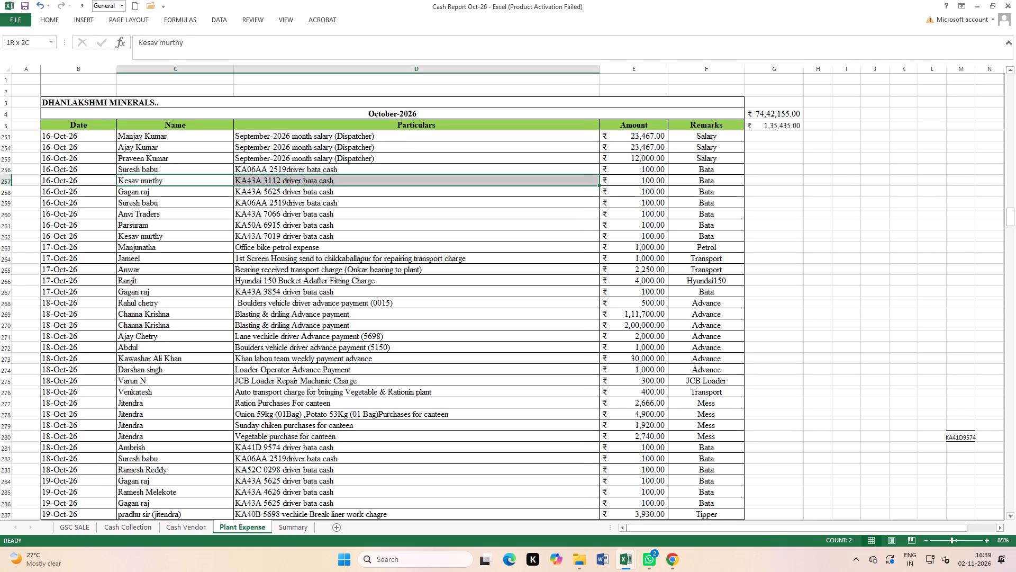
drag(596, 183, 688, 182)
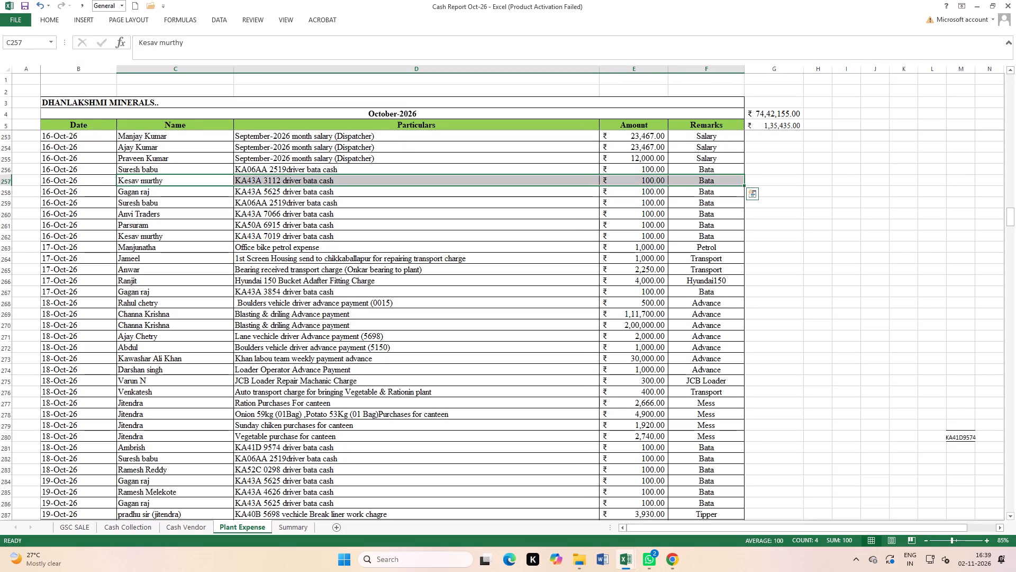
key(ctrl+c)
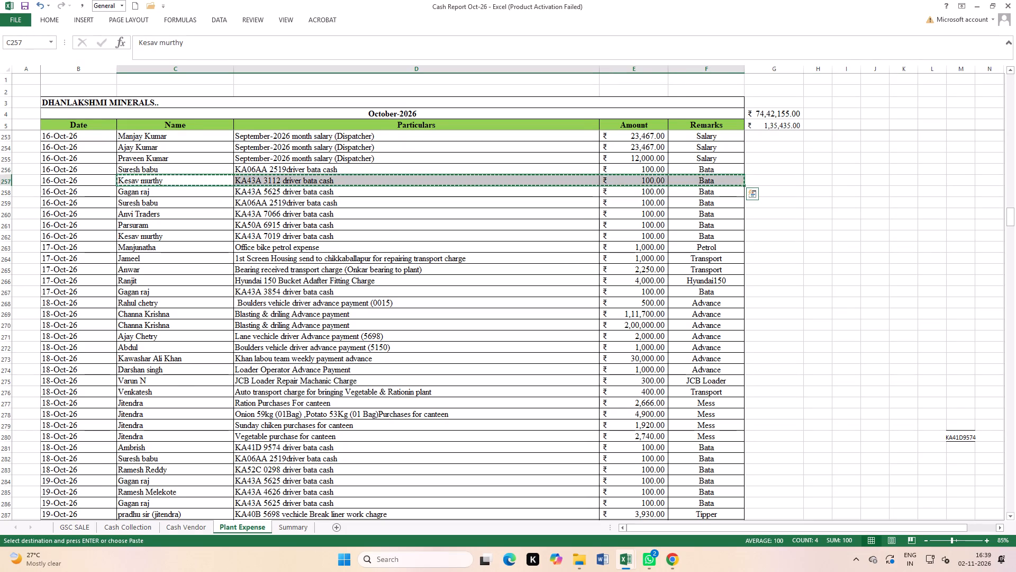
scroll(133, 482, down, 4)
scroll(179, 470, down, 6)
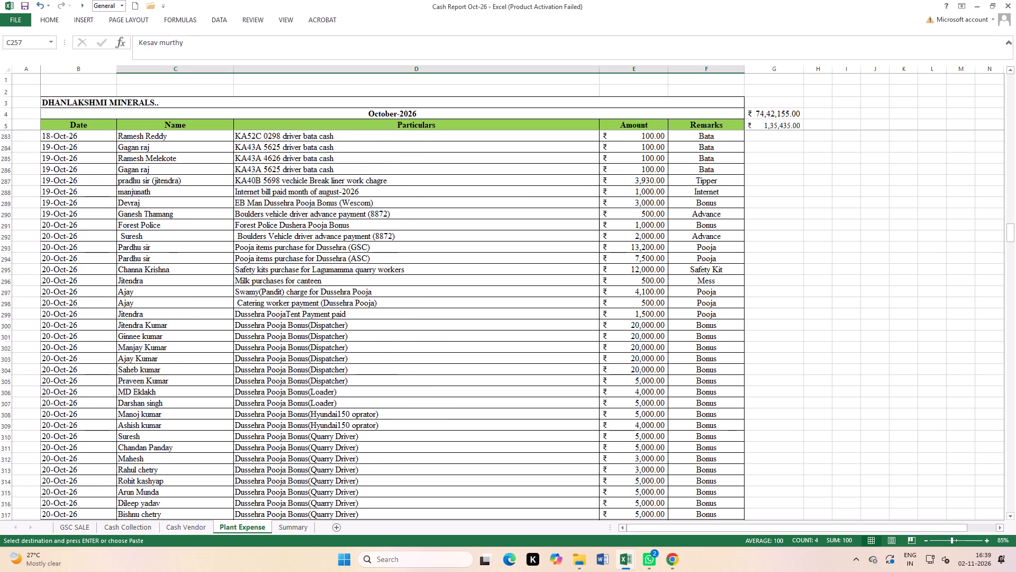
scroll(149, 488, down, 15)
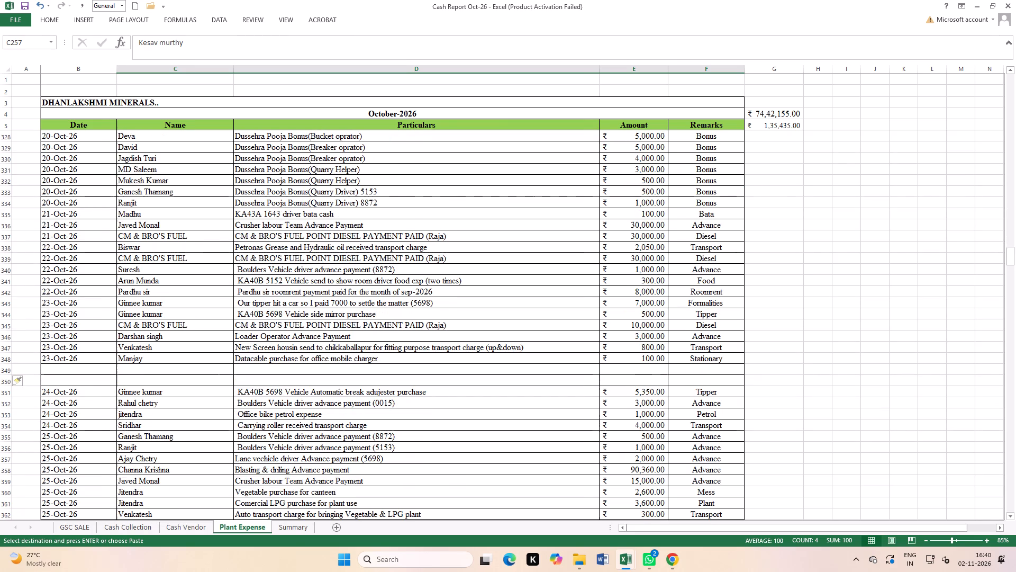
click(131, 365)
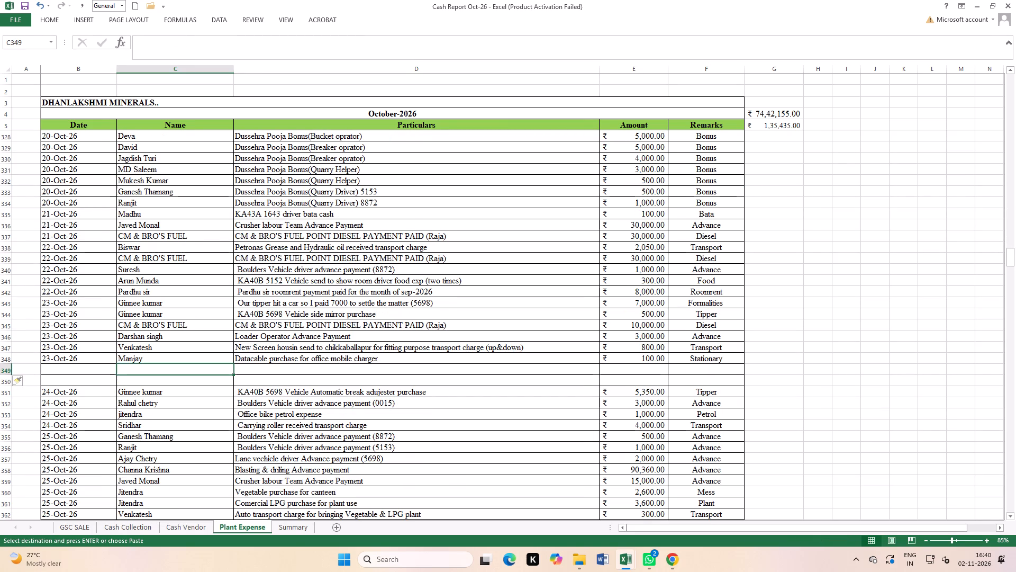
key(ctrl+v)
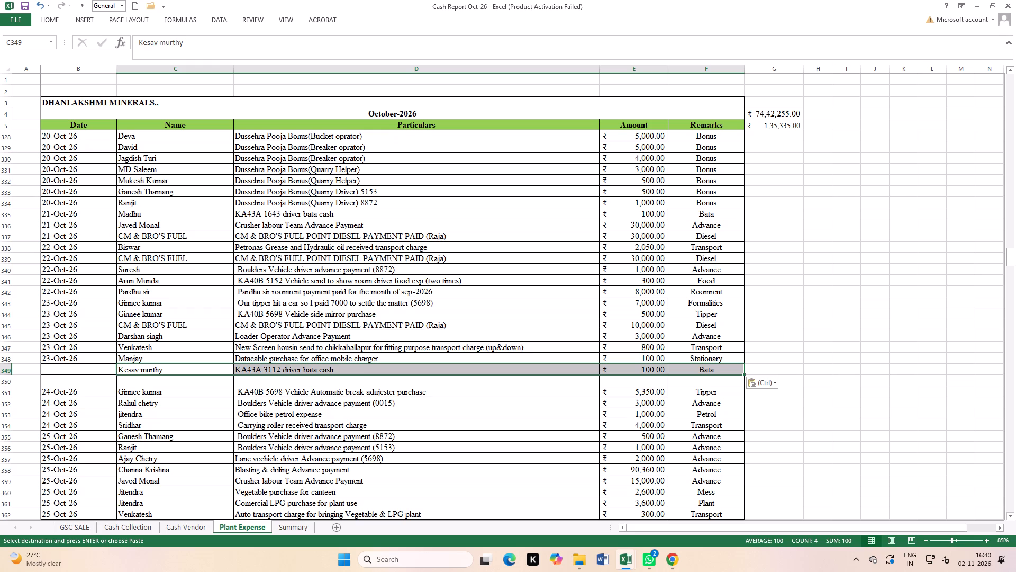
Fill the date 23-Oct-26 down into rows 349 and 350.
click(58, 347)
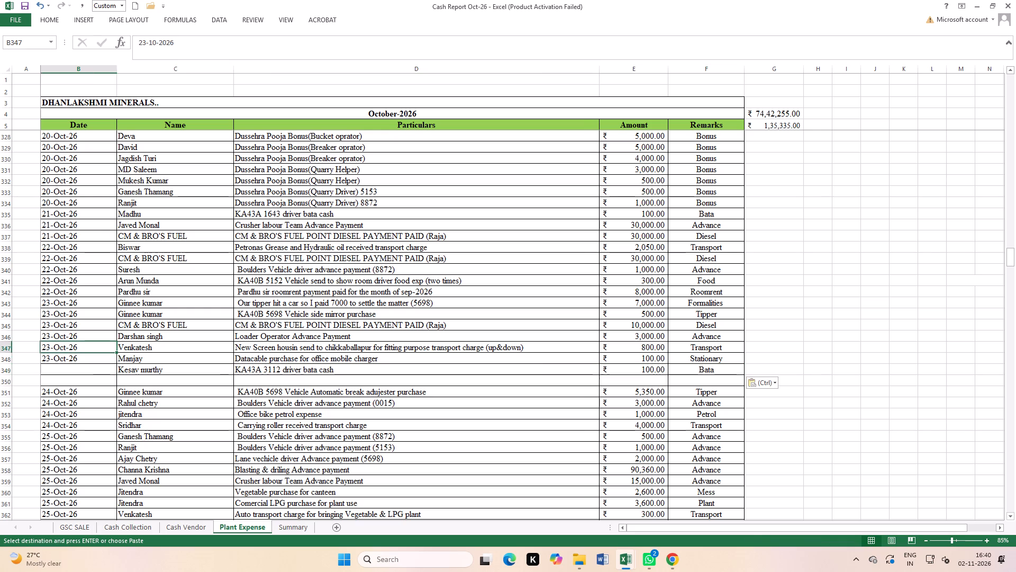
drag(58, 345, 57, 356)
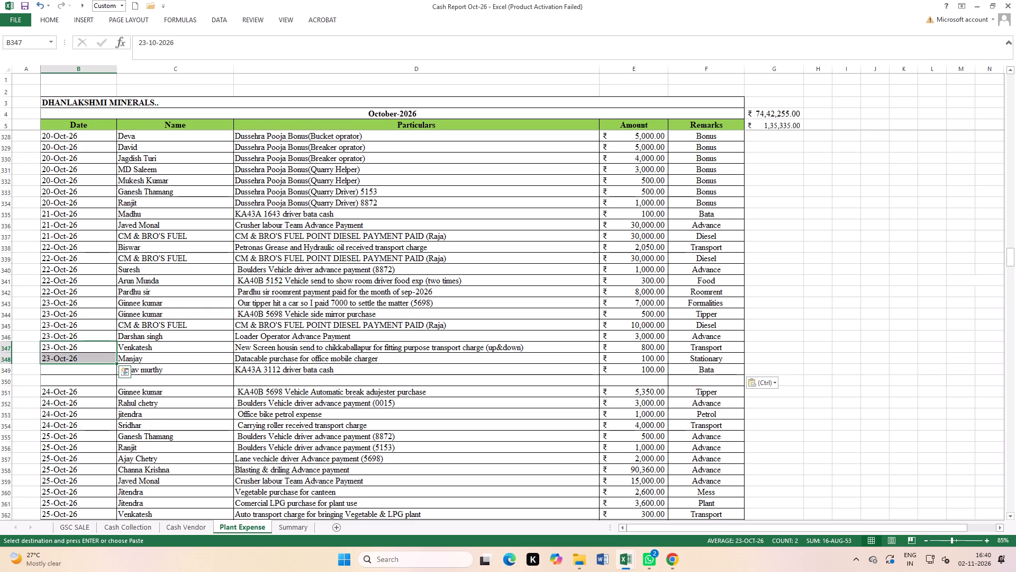
drag(115, 363, 116, 382)
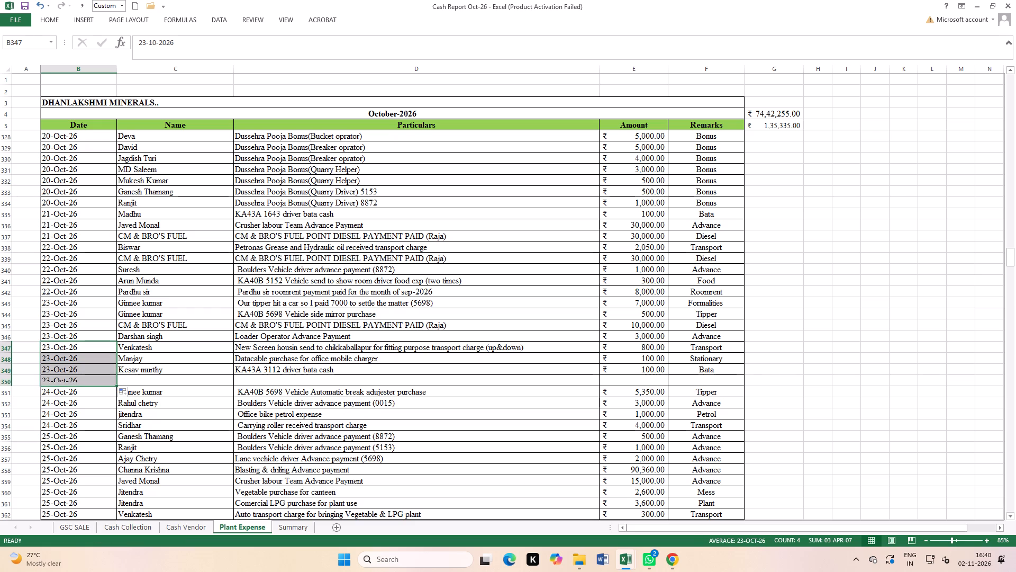
Fill row 350 with the name Gagan and the particulars, amount and remark copied from the bata entry in row 349.
click(128, 380)
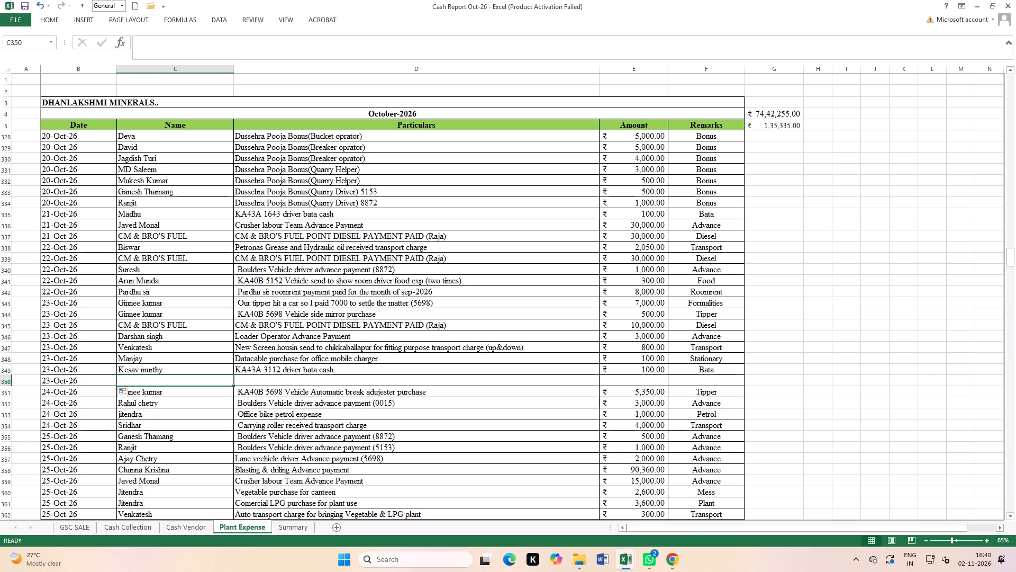
key(shift+g)
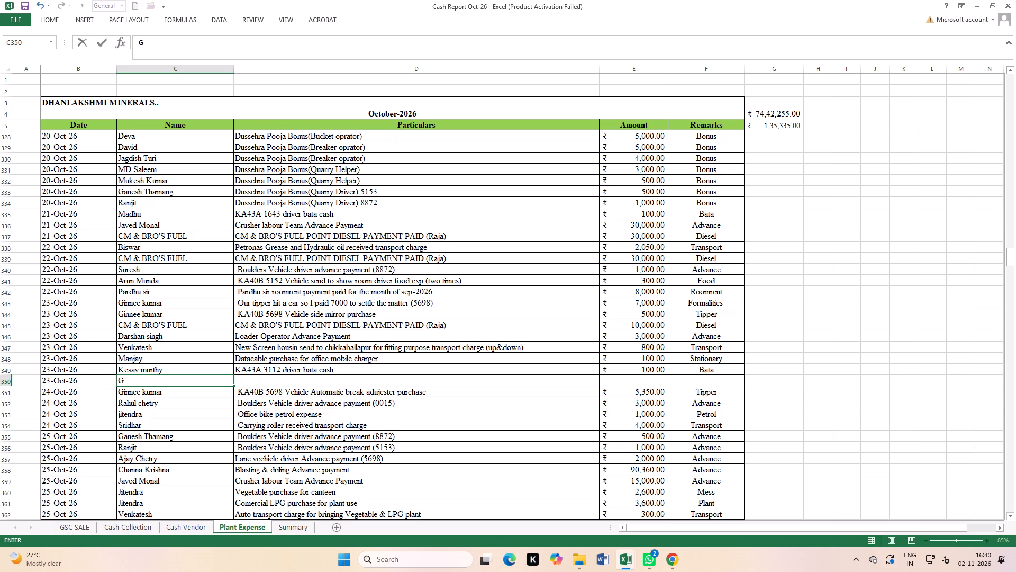
text(agan)
click(258, 381)
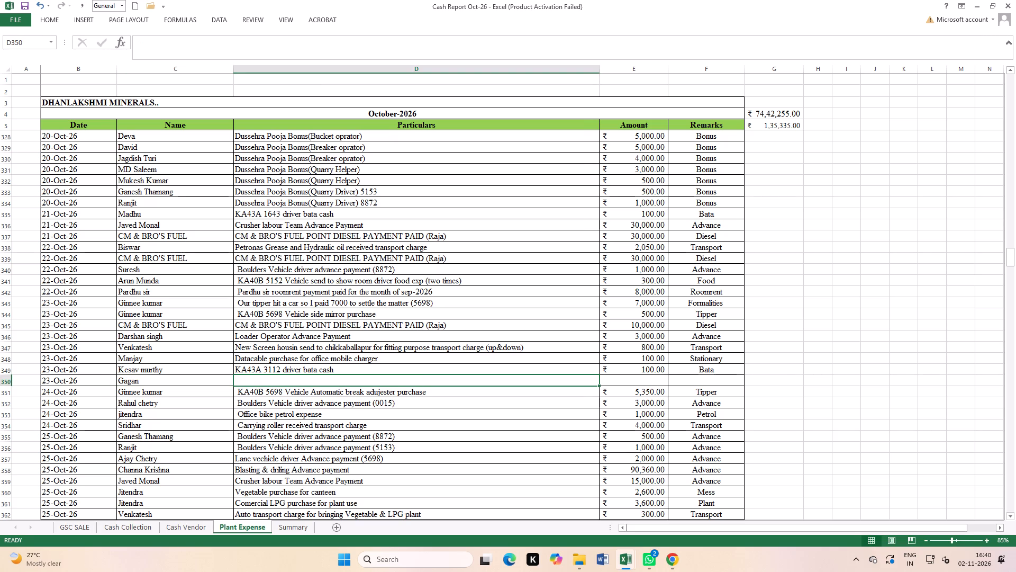
click(257, 372)
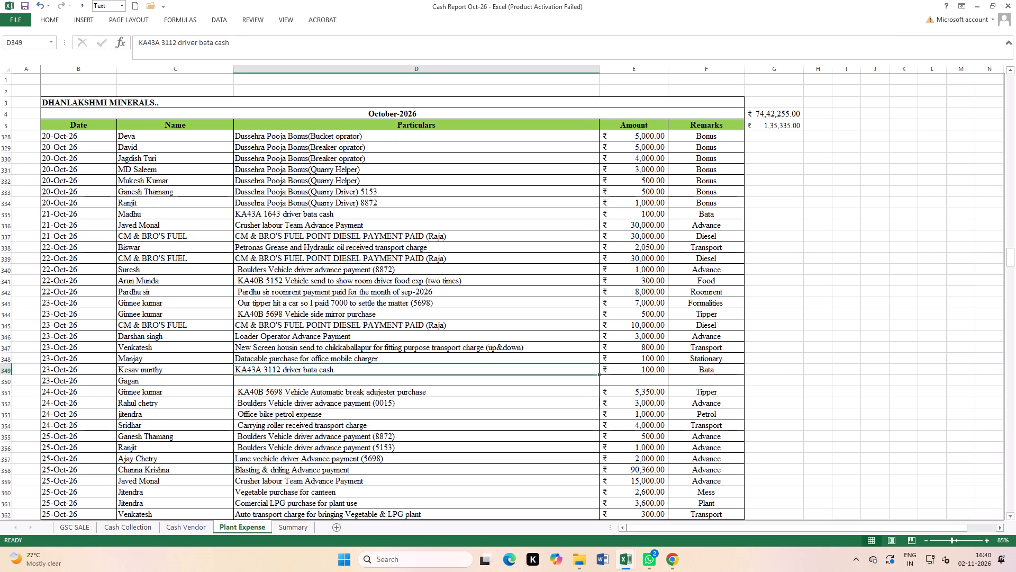
drag(595, 370, 703, 367)
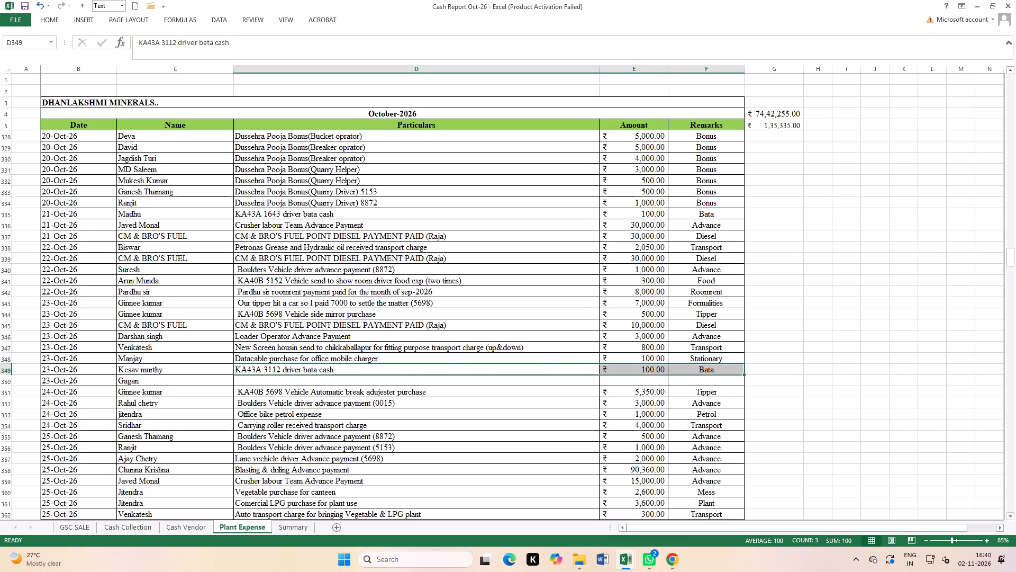
key(ctrl+c)
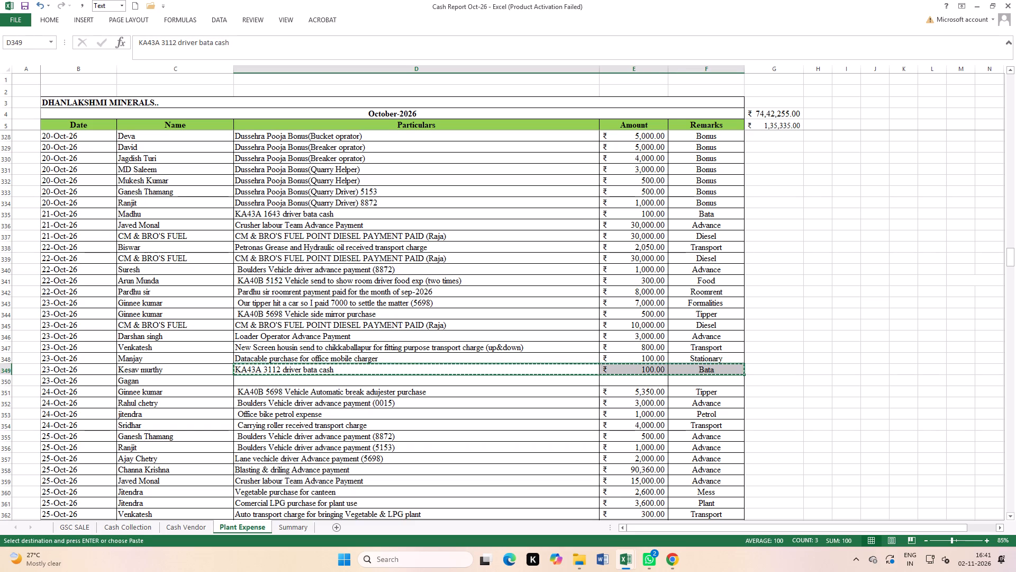
click(258, 381)
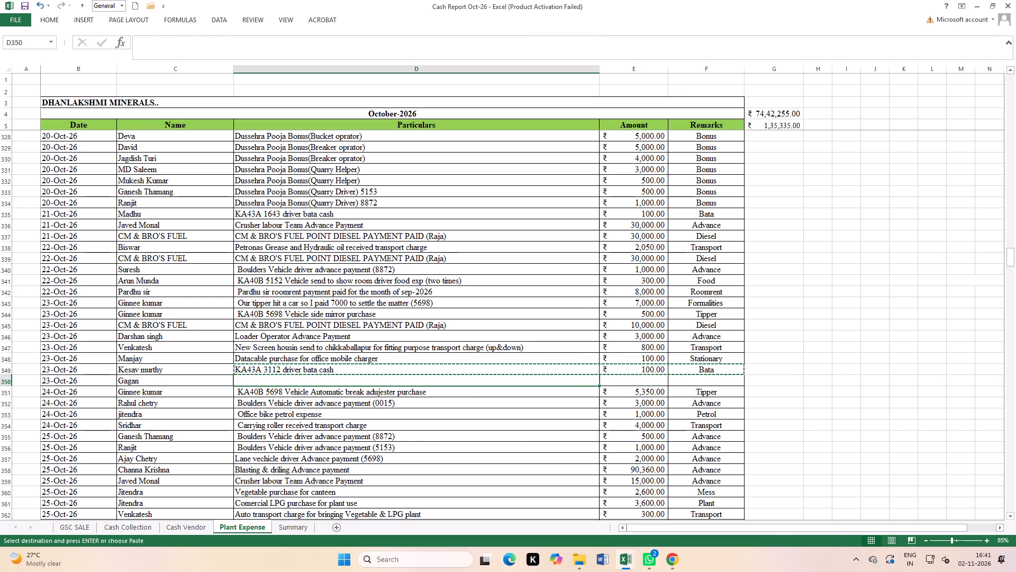
key(ctrl+v)
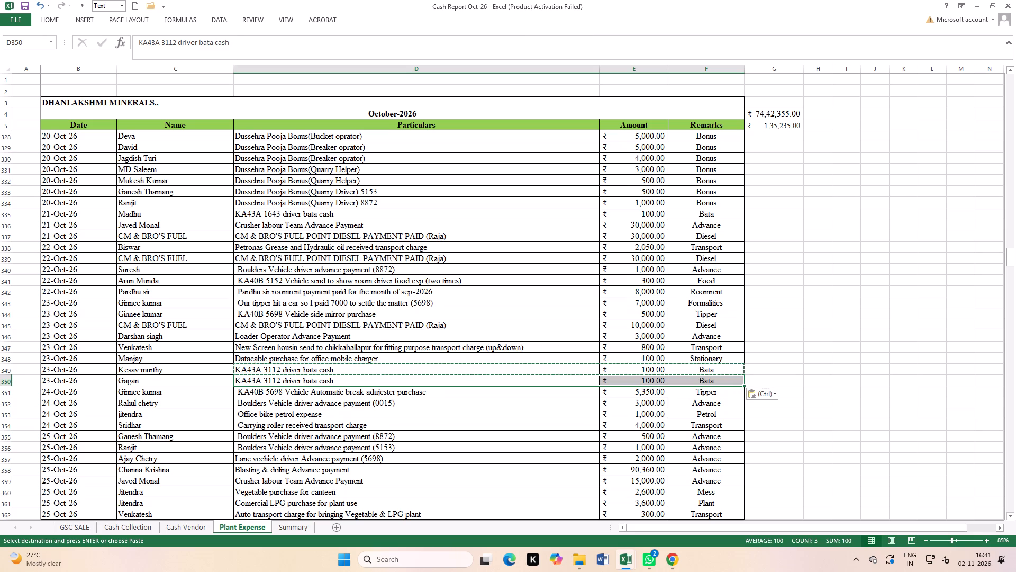
click(175, 47)
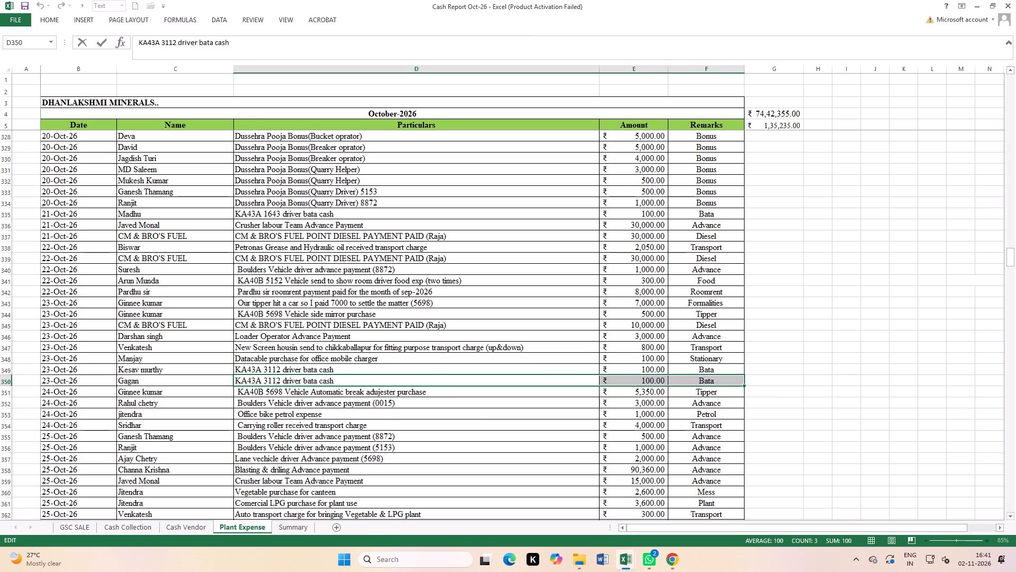
key(BackSpace)
key(BackSpace)
key(BackSpace)
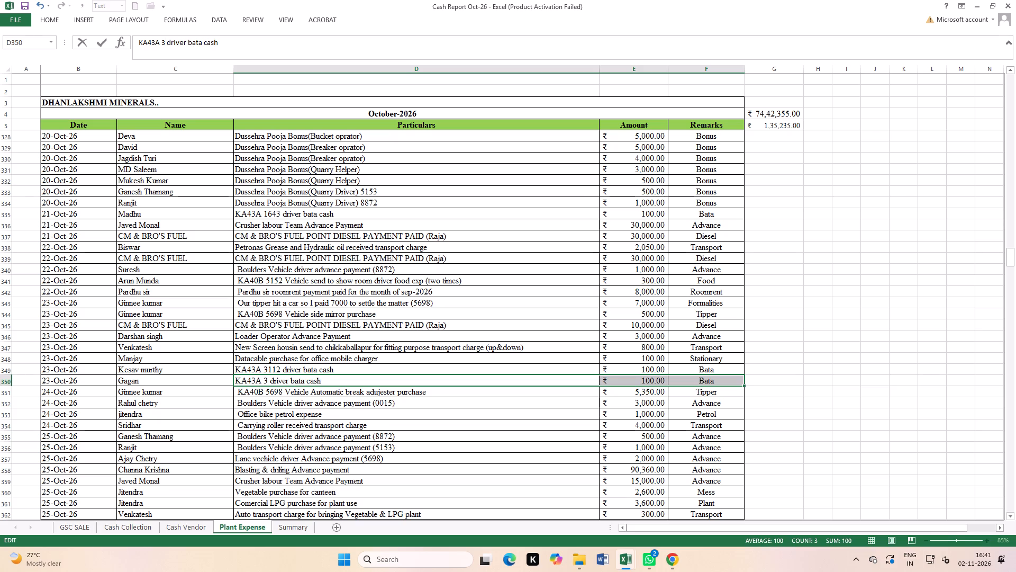
key(BackSpace)
text(511)
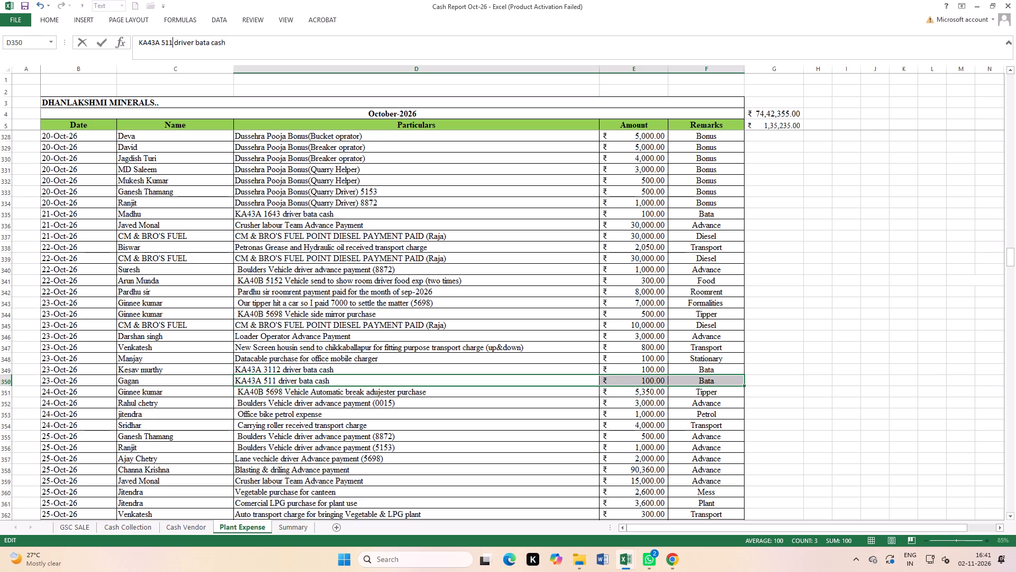
key(0)
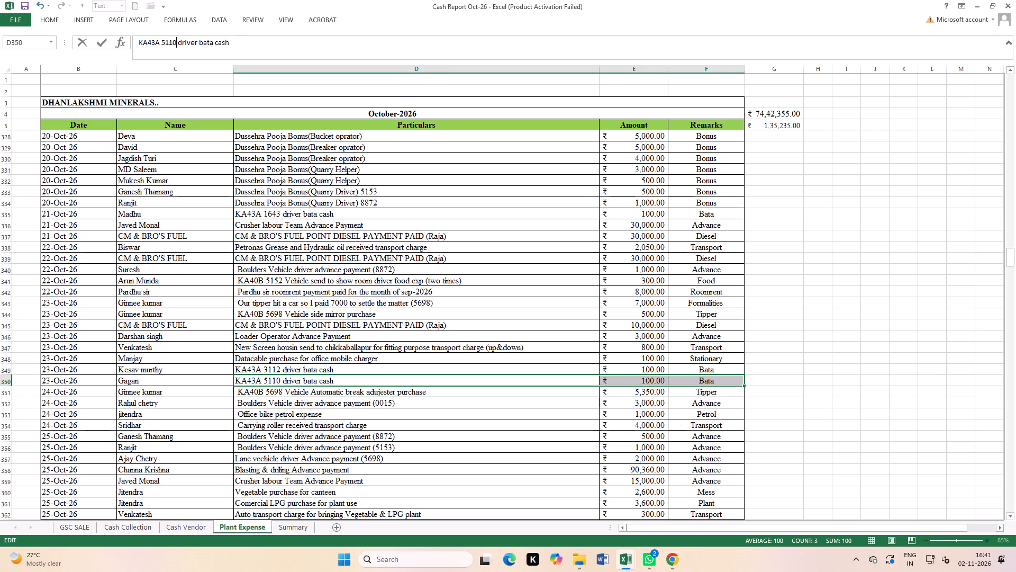
click(938, 377)
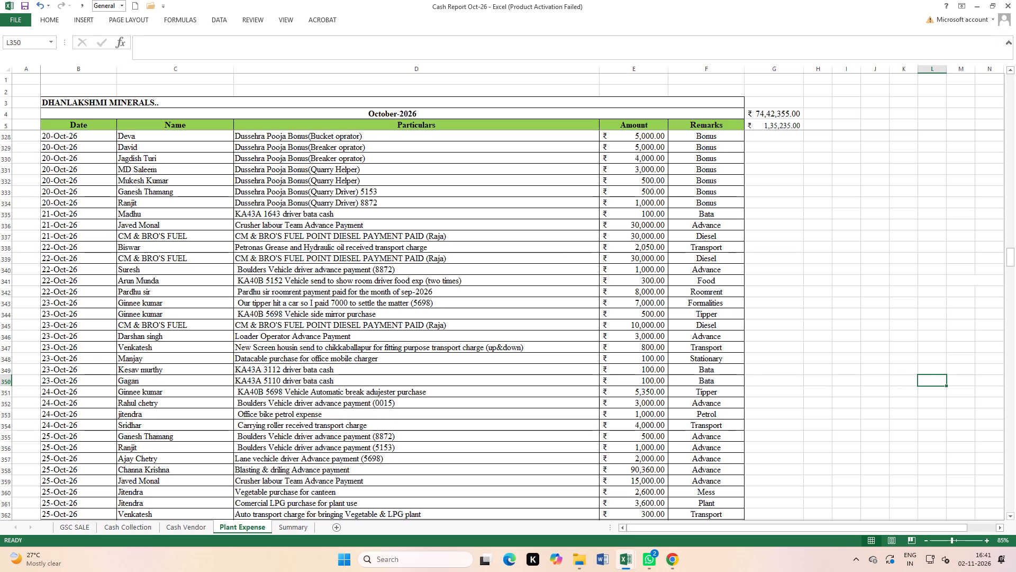
Check the Plant Expense entries from 24-Oct-26 onward against the 23 and 24 October vehicle sales in the GSC SALE sheet for missing driver bata.
scroll(322, 296, down, 1)
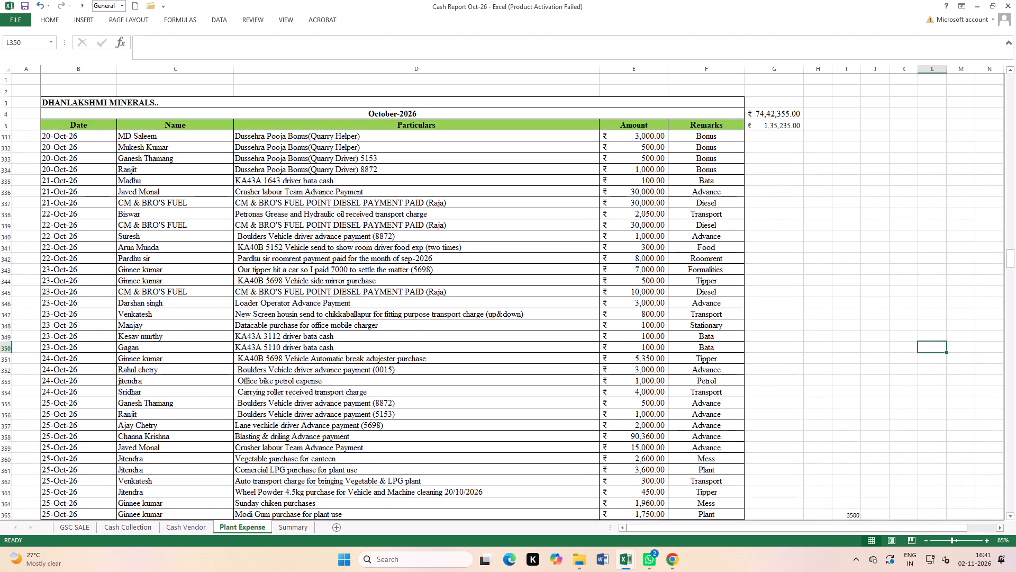
scroll(1, 398, down, 3)
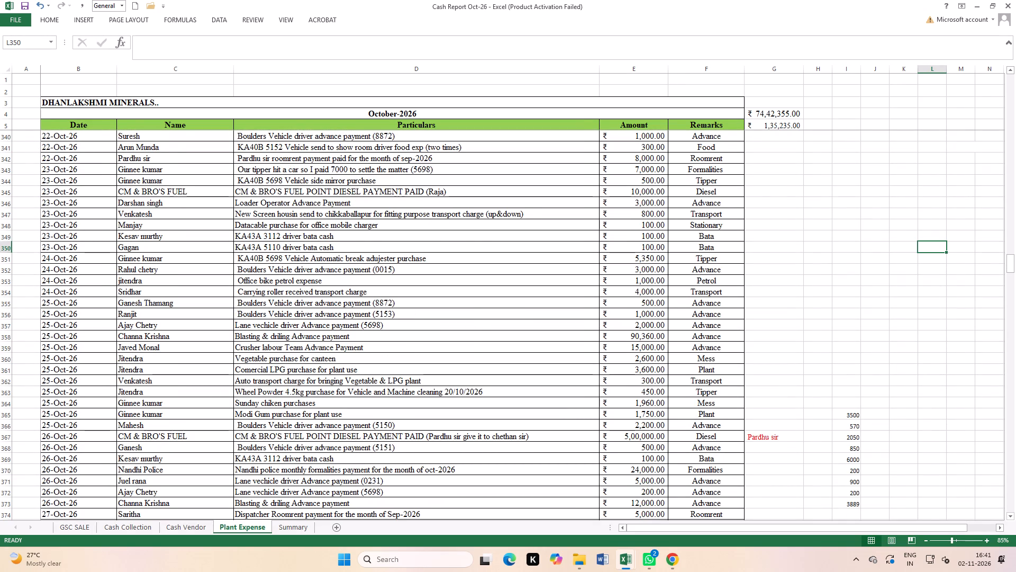
scroll(61, 420, down, 6)
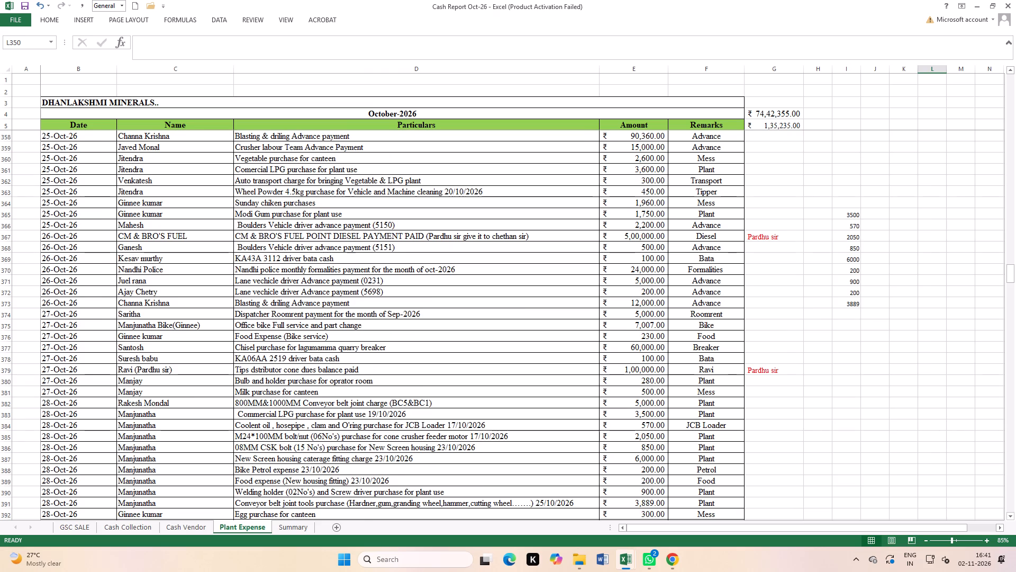
scroll(86, 449, up, 4)
scroll(80, 390, up, 2)
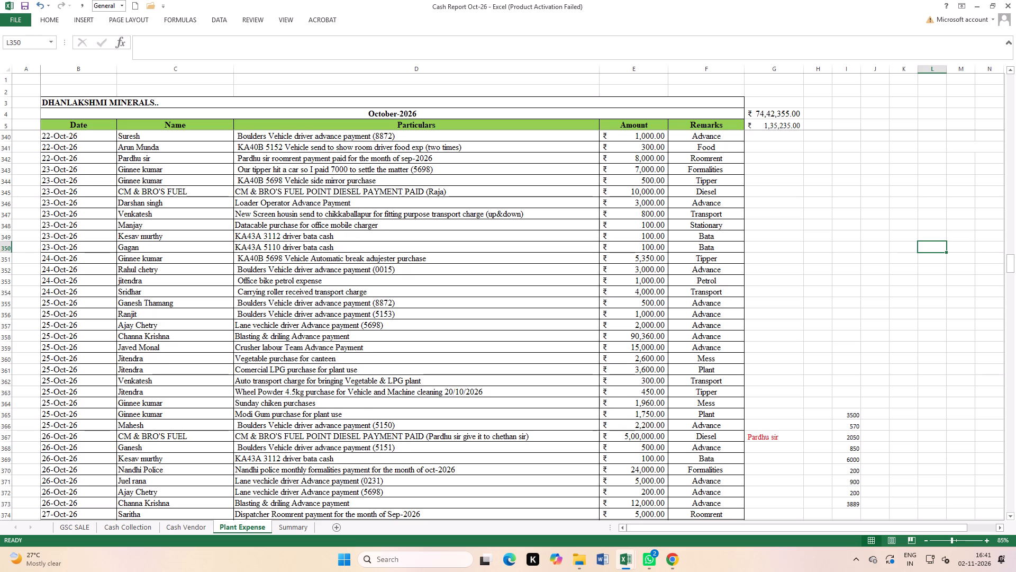
click(83, 530)
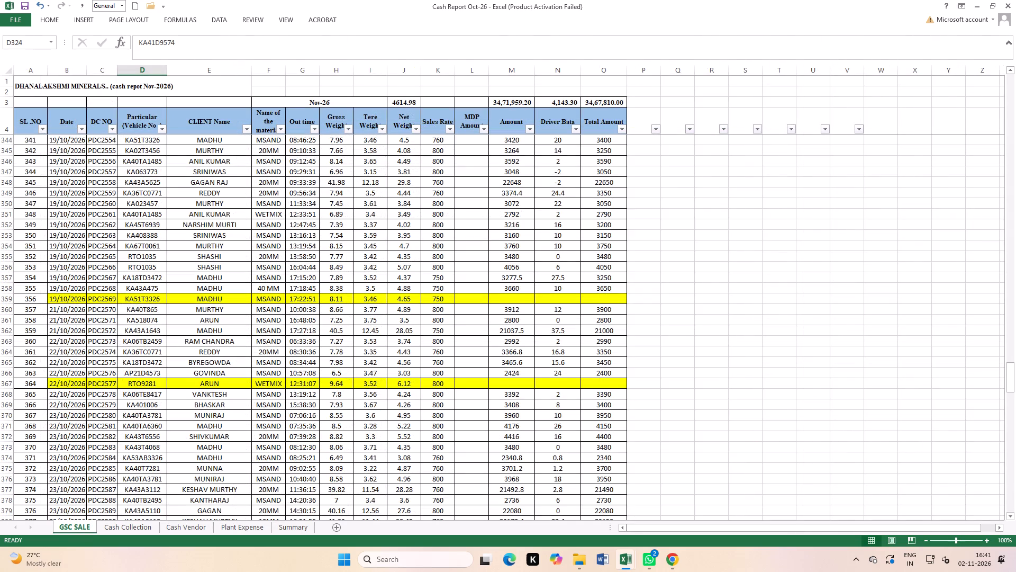
scroll(123, 419, down, 2)
scroll(116, 371, down, 3)
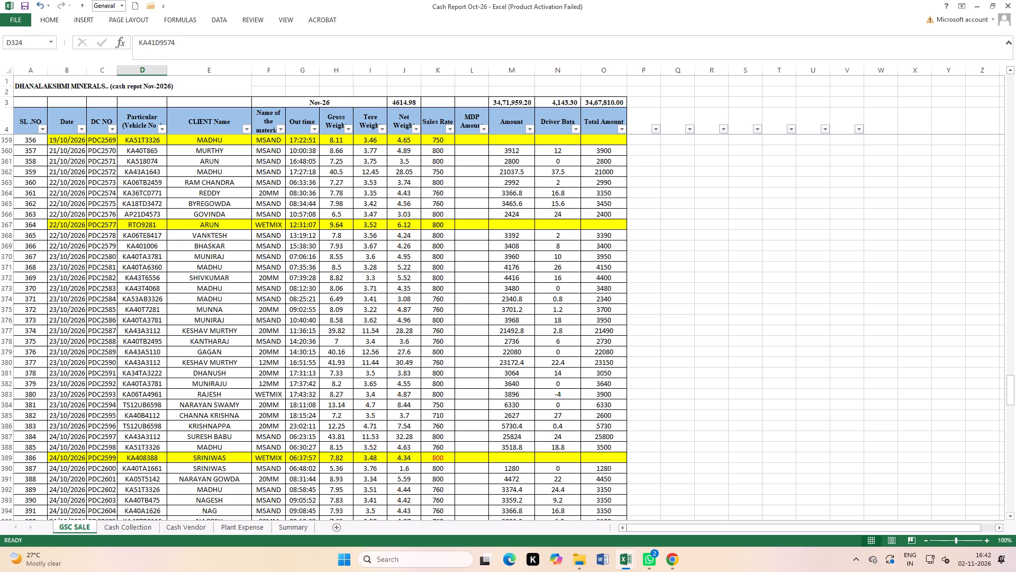
click(252, 531)
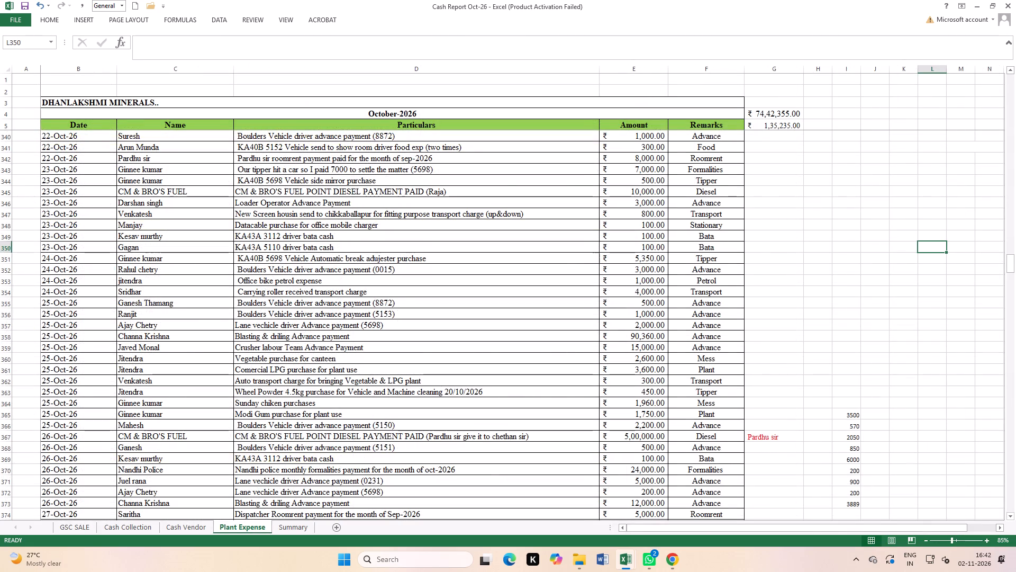
Insert a blank row at row 351, between the last 23-Oct-26 entry and the first 24-Oct-26 entry.
scroll(174, 426, down, 10)
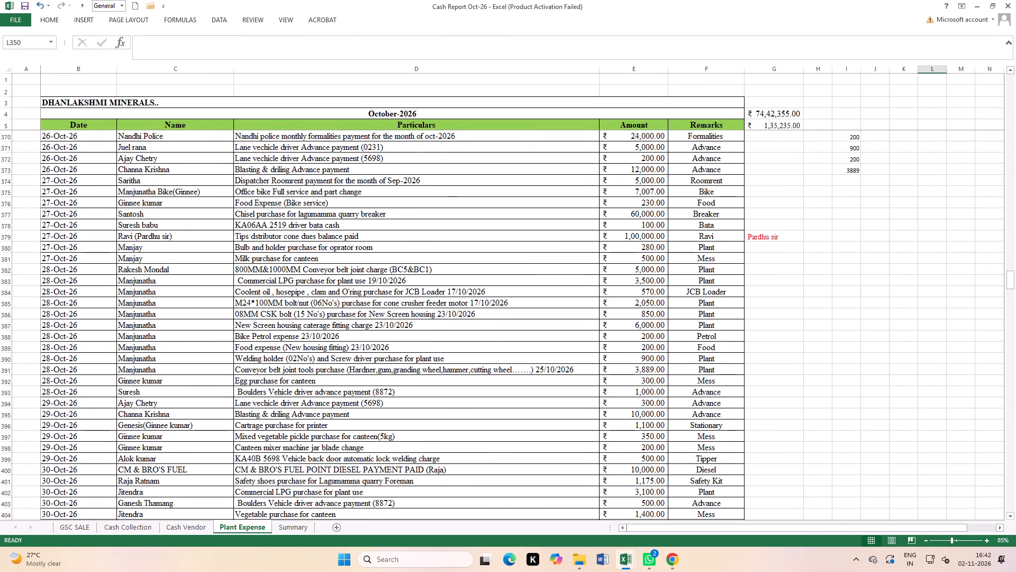
scroll(84, 406, up, 14)
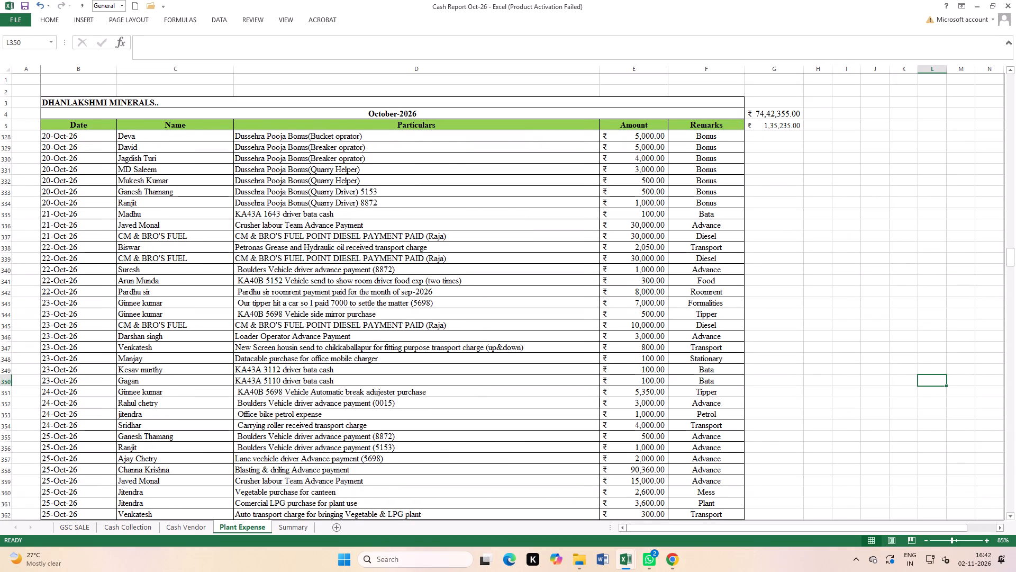
click(6, 394)
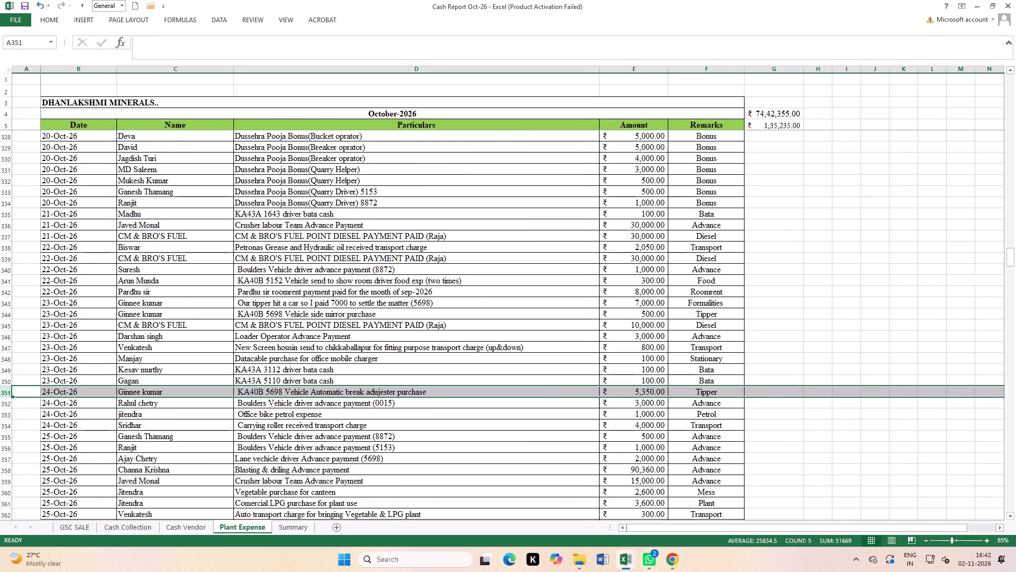
key(ctrl+plus)
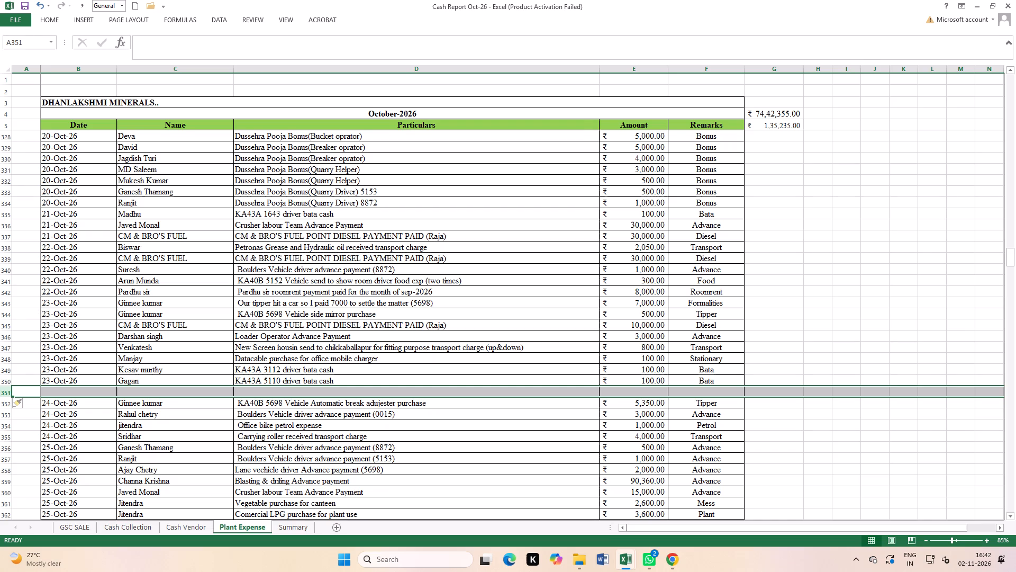
click(204, 370)
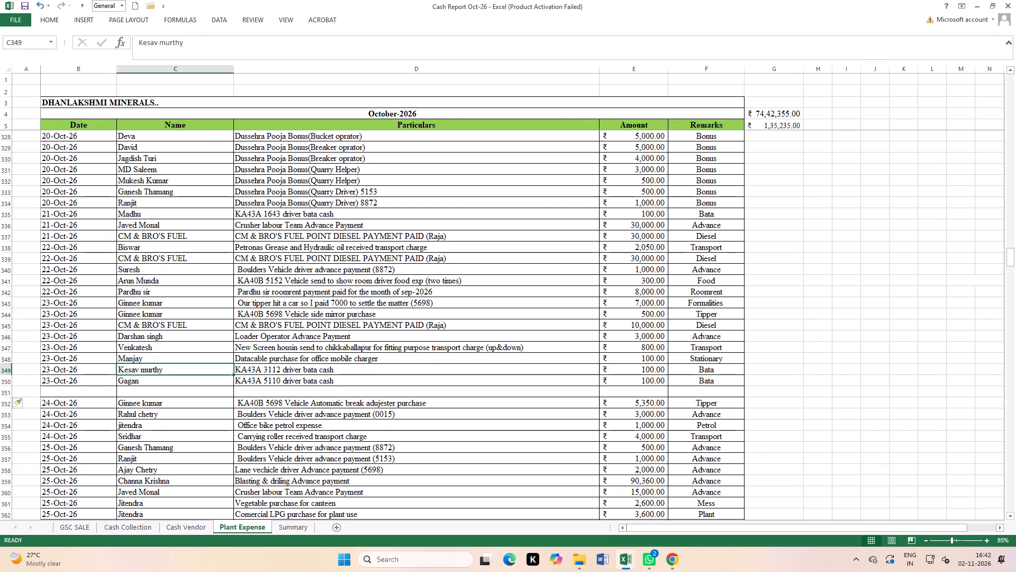
drag(230, 370, 640, 367)
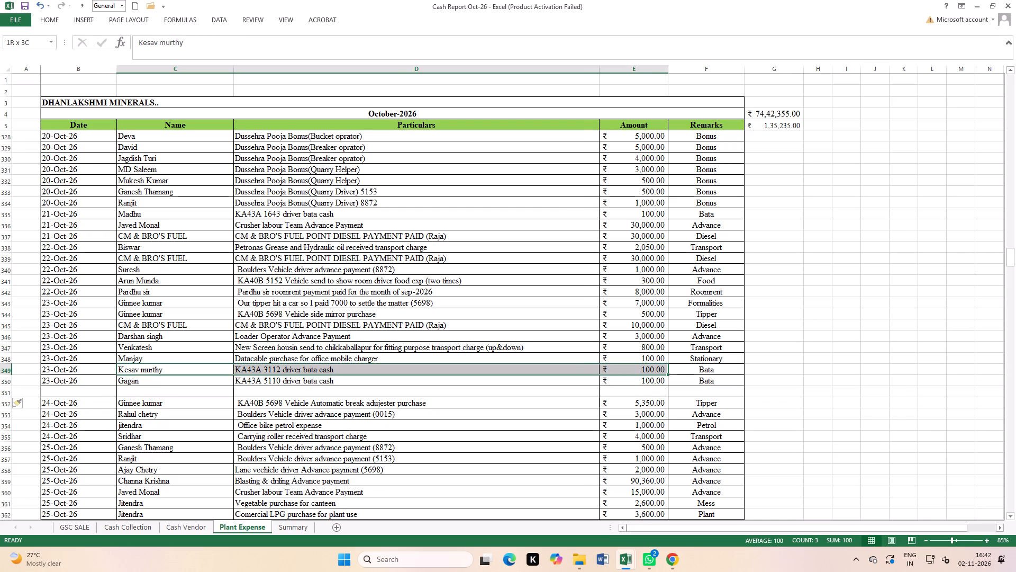
drag(640, 367, 712, 374)
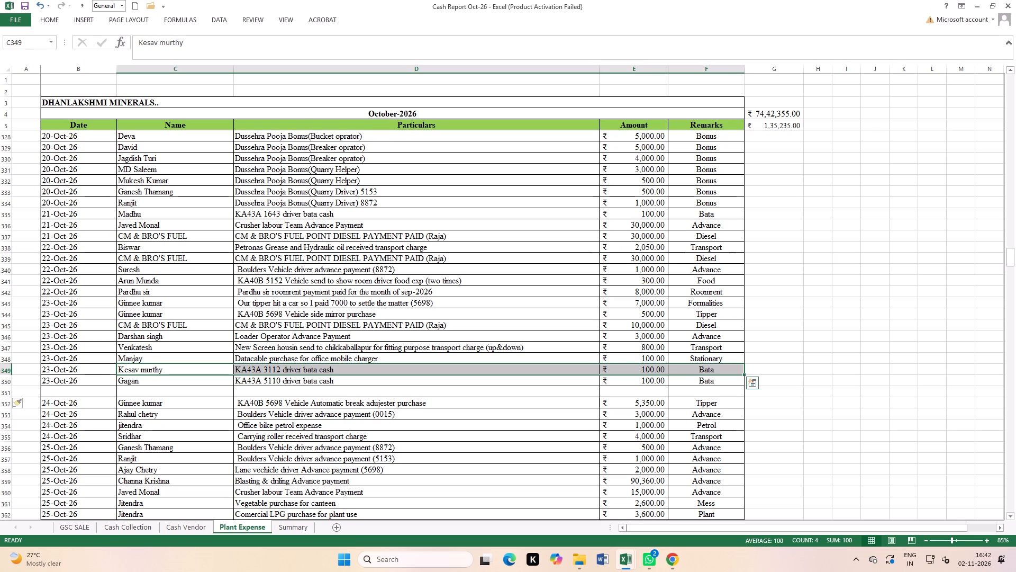
key(ctrl+c)
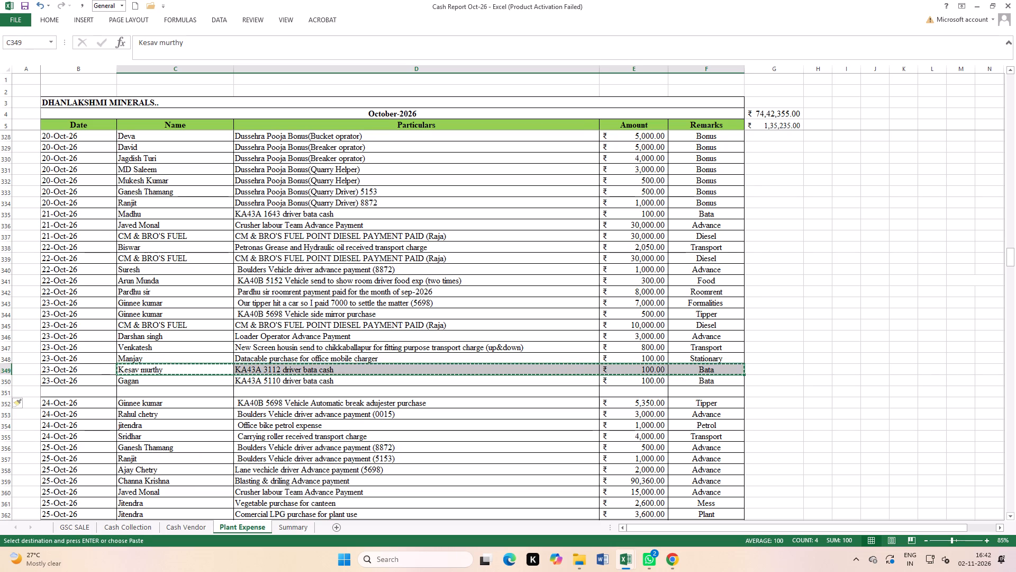
click(137, 394)
key(ctrl+v)
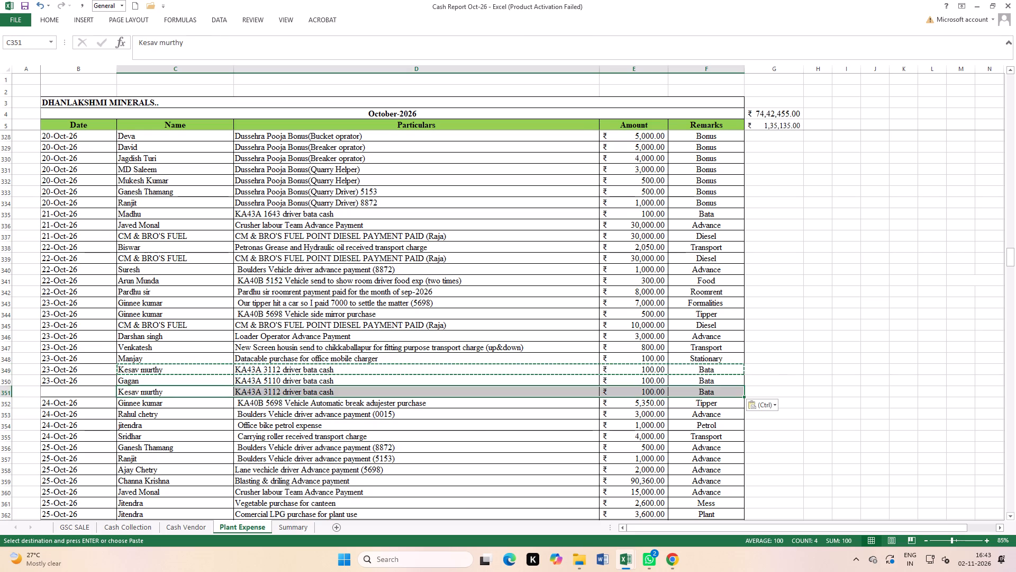
Copy the date 23-Oct-26 from row 350 into the date cell of row 351.
click(58, 382)
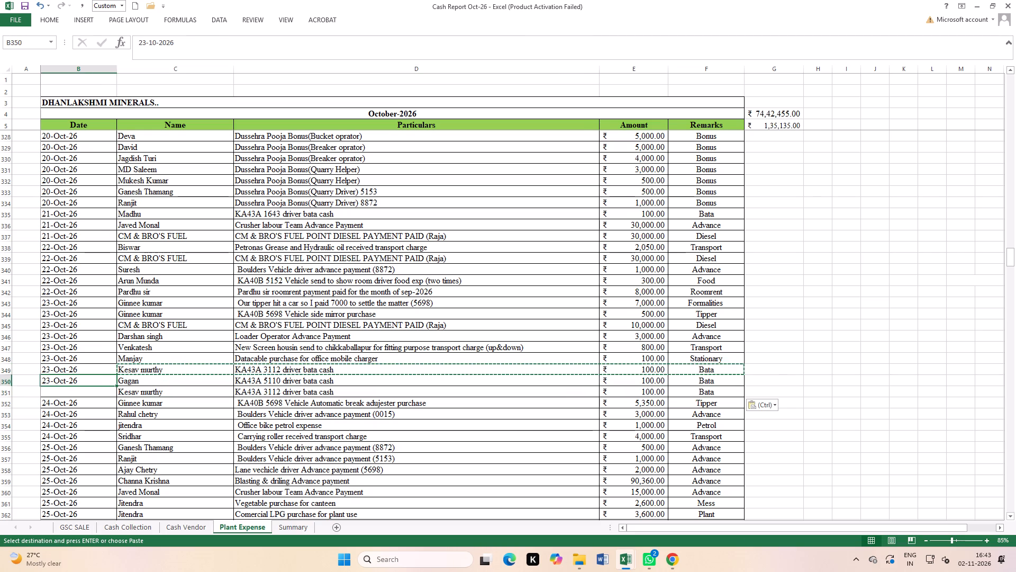
key(ctrl+c)
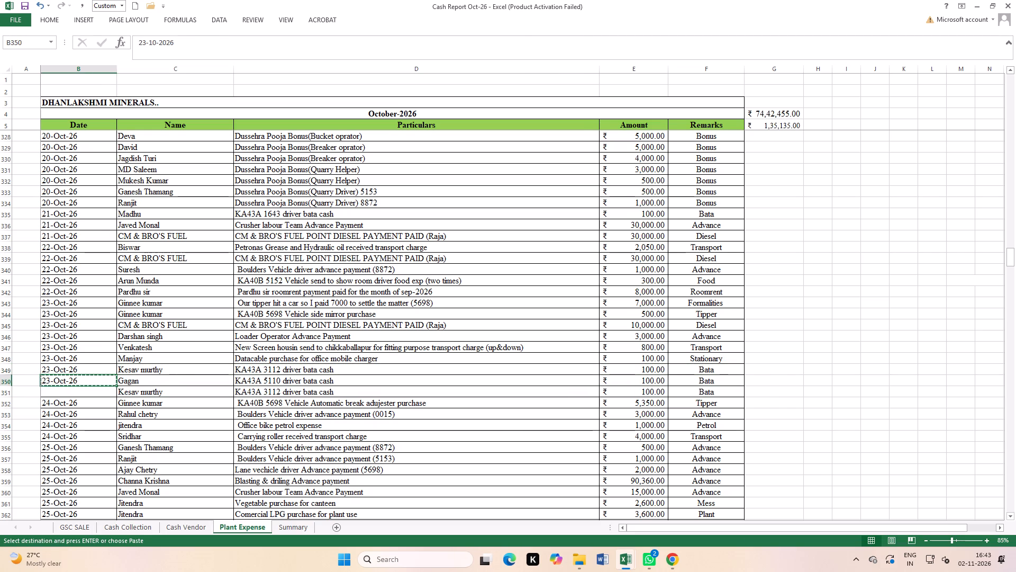
click(56, 392)
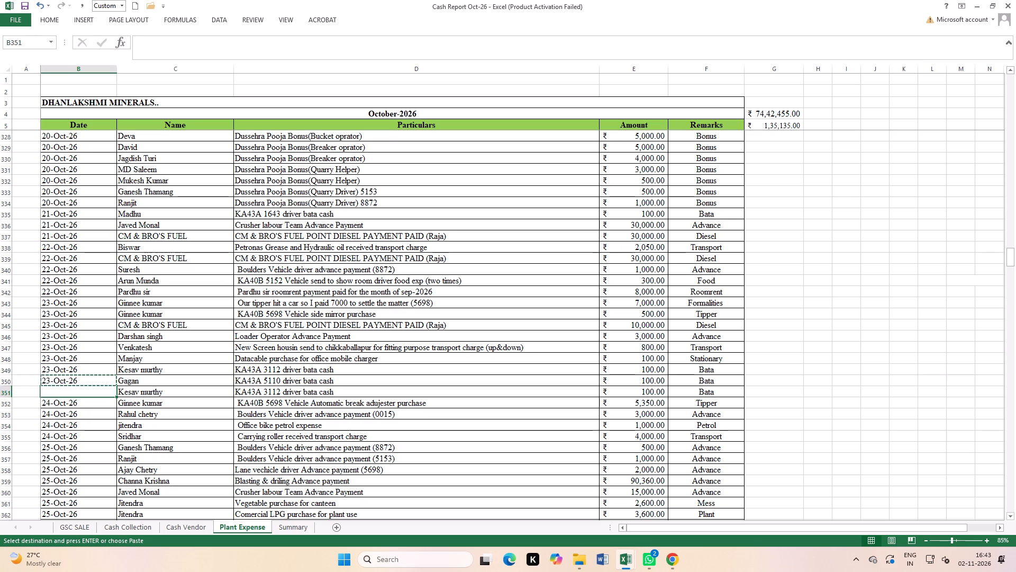
key(ctrl+v)
click(844, 372)
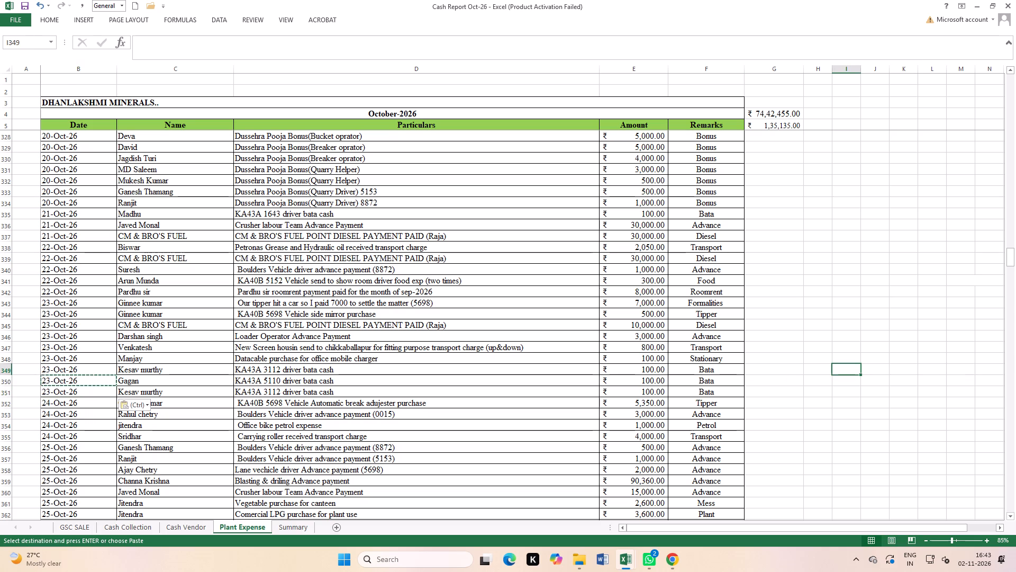
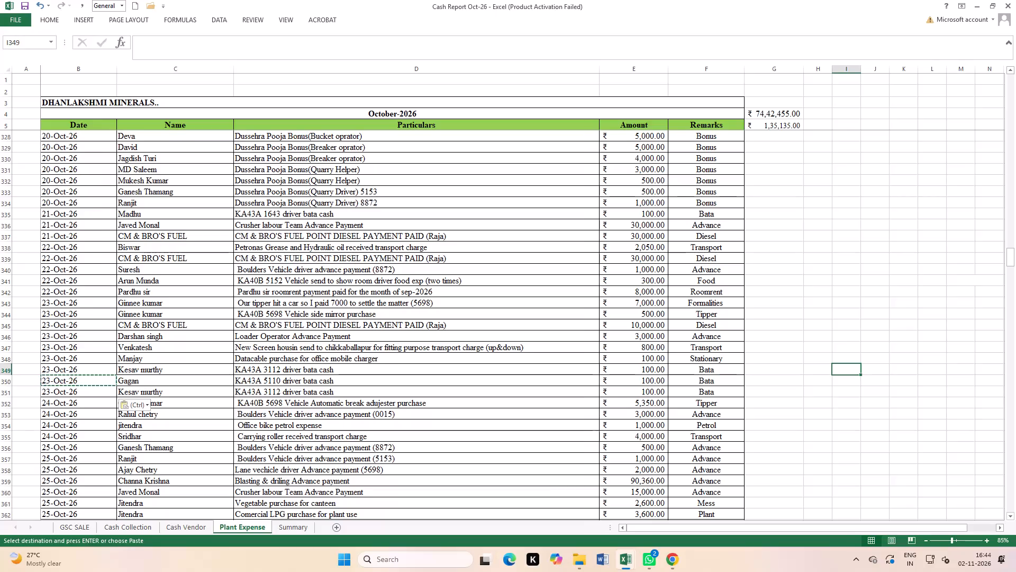
Insert eight blank rows at row 352, between the last 23-Oct-26 entry and the first 24-Oct-26 entry.
scroll(83, 399, down, 1)
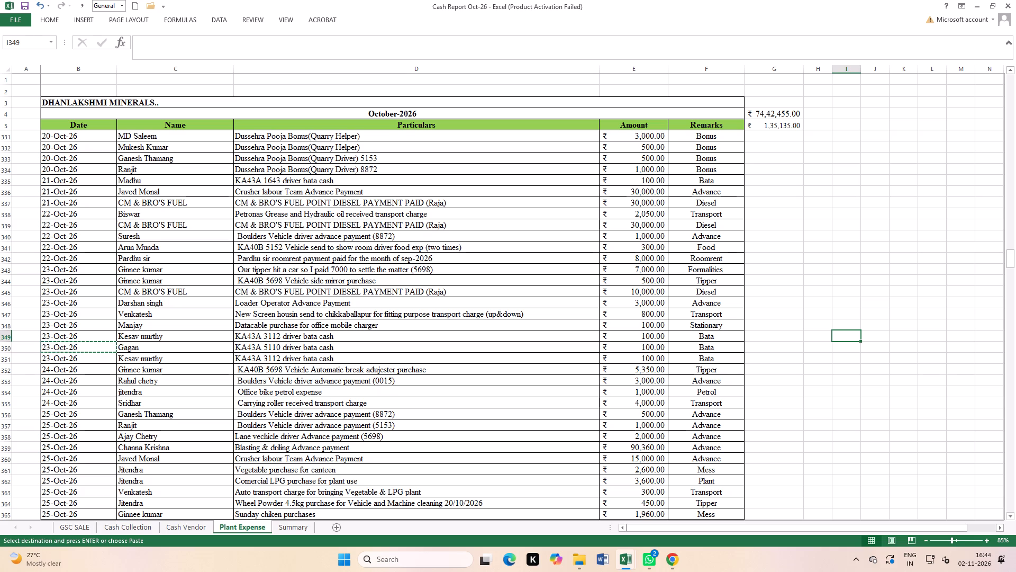
click(6, 372)
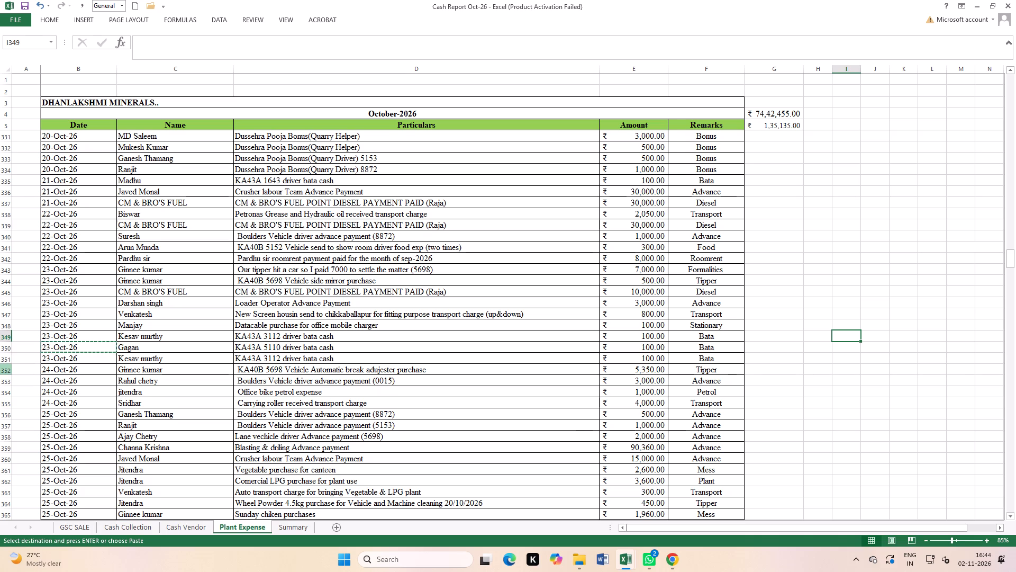
click(4, 370)
key(ctrl+plus)
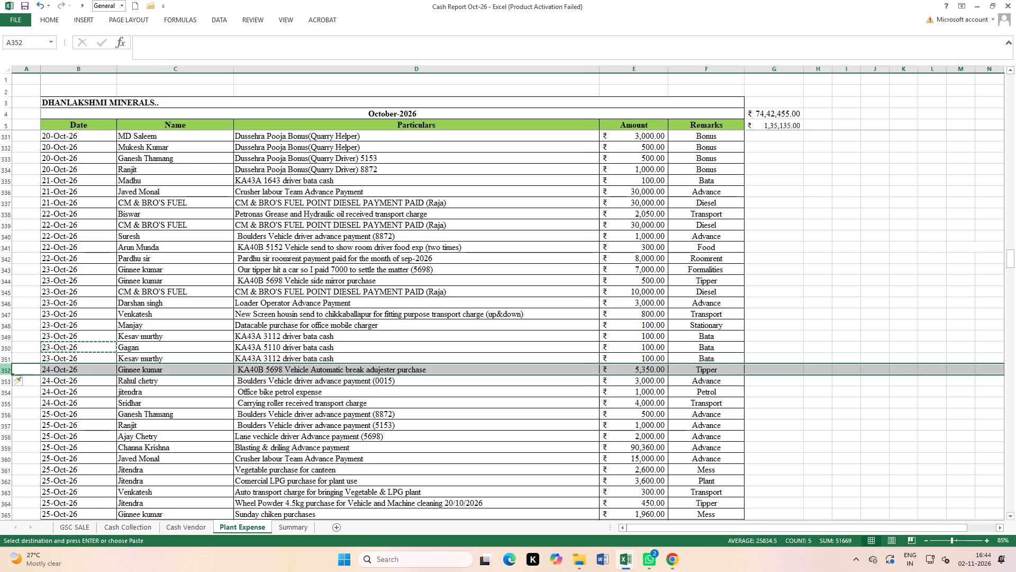
key(ctrl+plus)
key(ctrl+plus)
key(ctrl+plus)
key(ctrl+plus)
key(ctrl+plus)
key(ctrl+plus)
key(ctrl+plus)
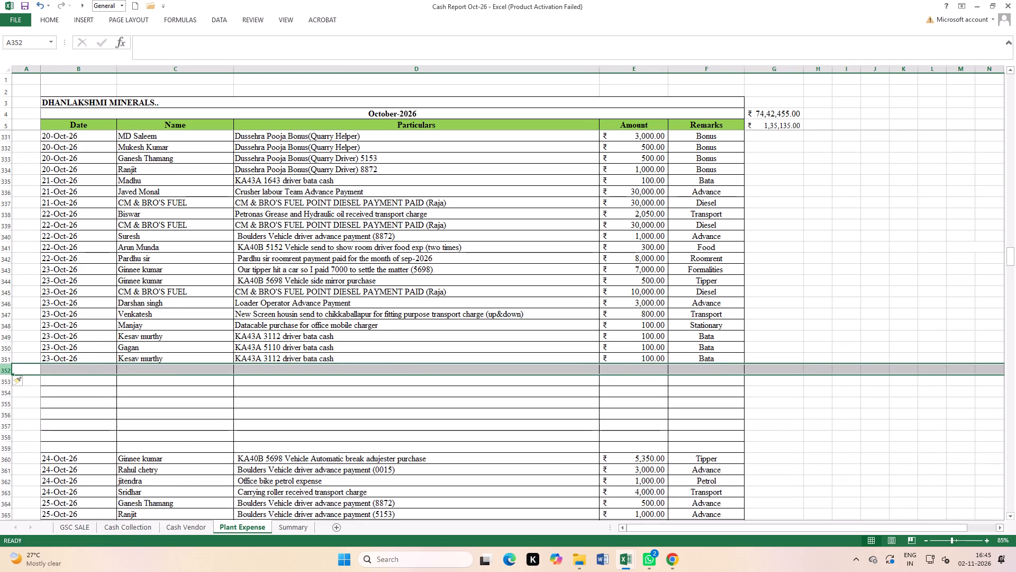
click(328, 422)
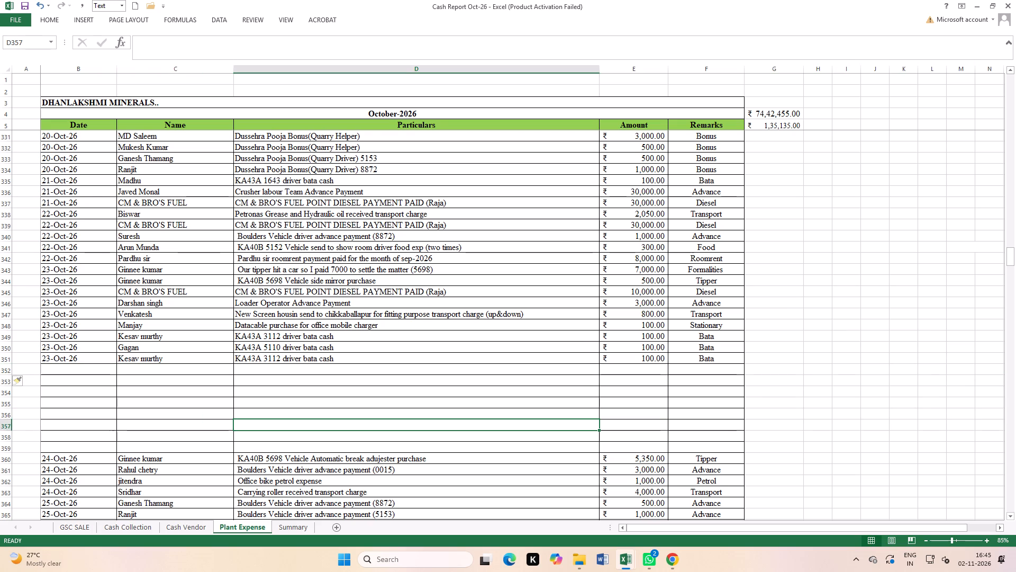
Copy the date 24-Oct-26 from rows 360 and 361 into rows 352 and 353, and fill it down through row 359.
click(61, 473)
drag(59, 470, 61, 467)
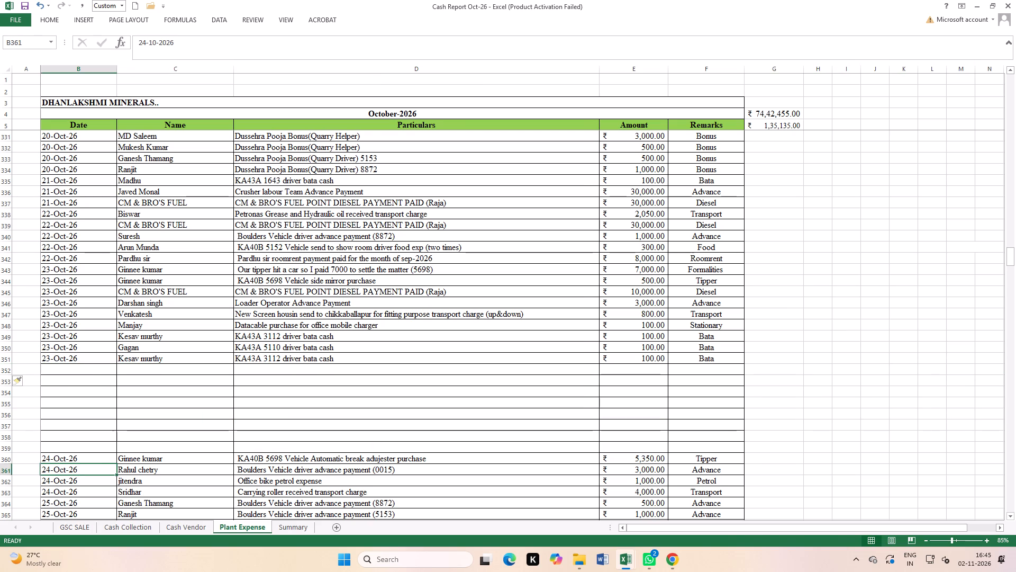
drag(61, 467, 63, 457)
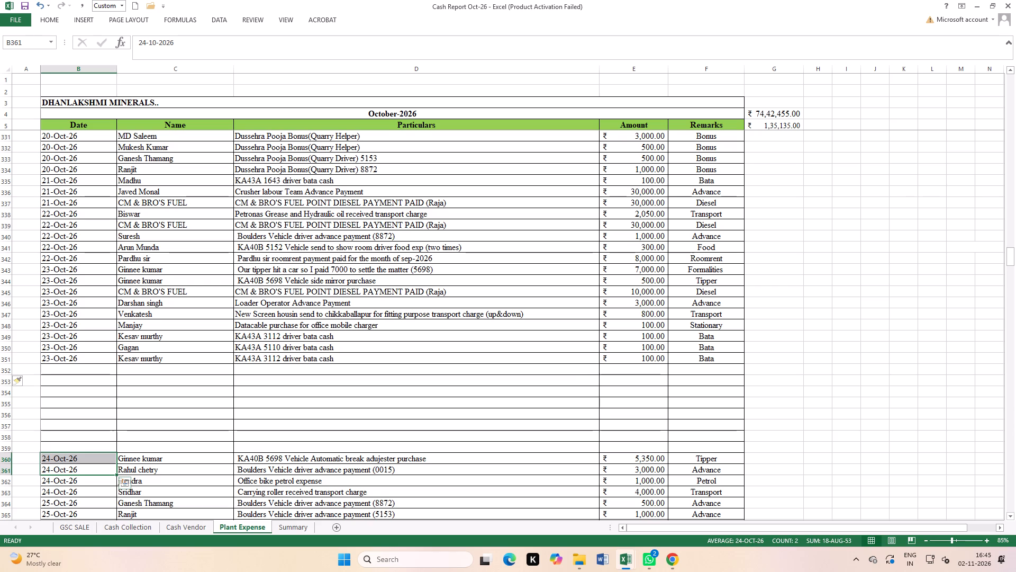
click(121, 453)
click(68, 458)
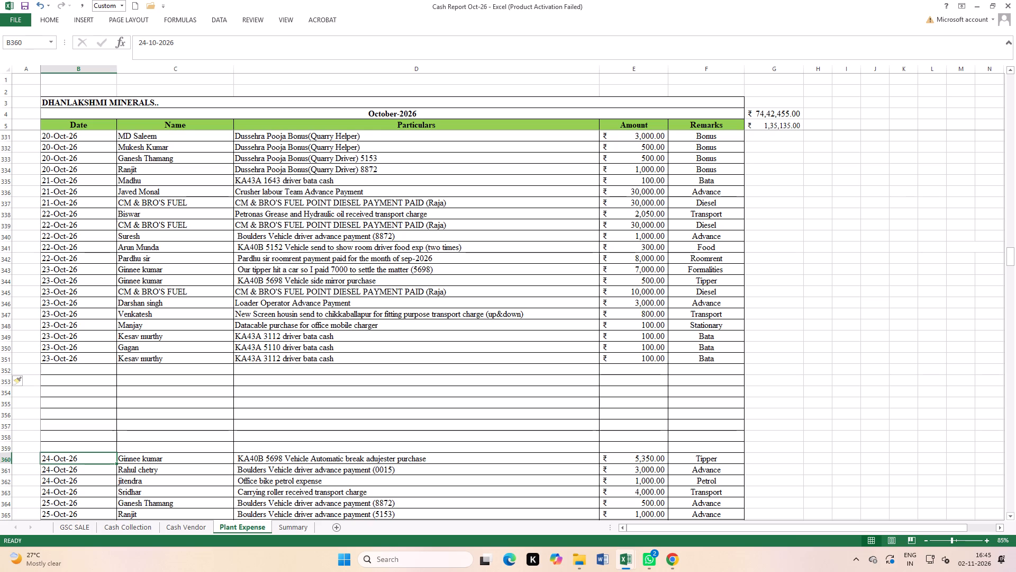
click(62, 470)
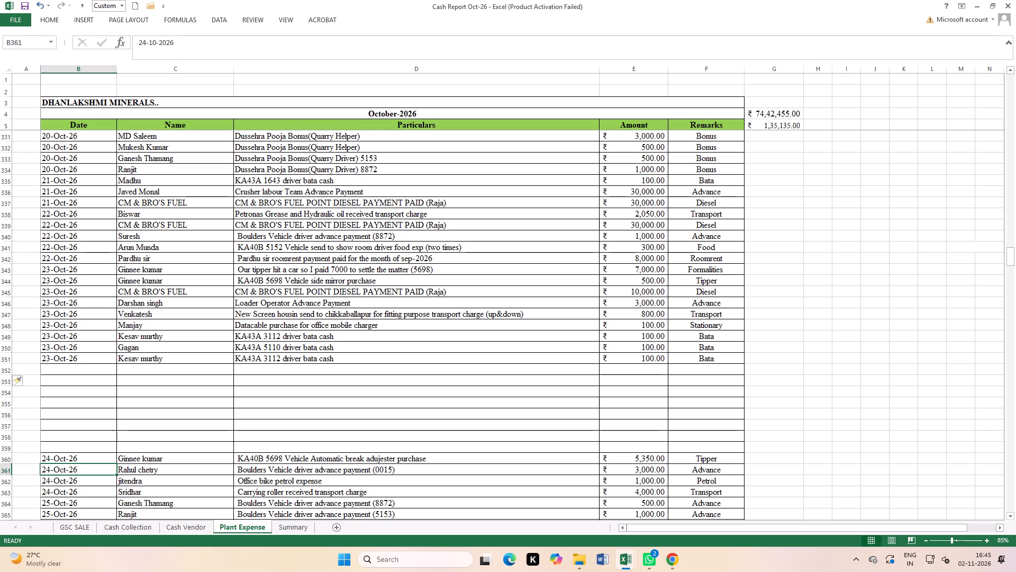
drag(62, 470, 66, 459)
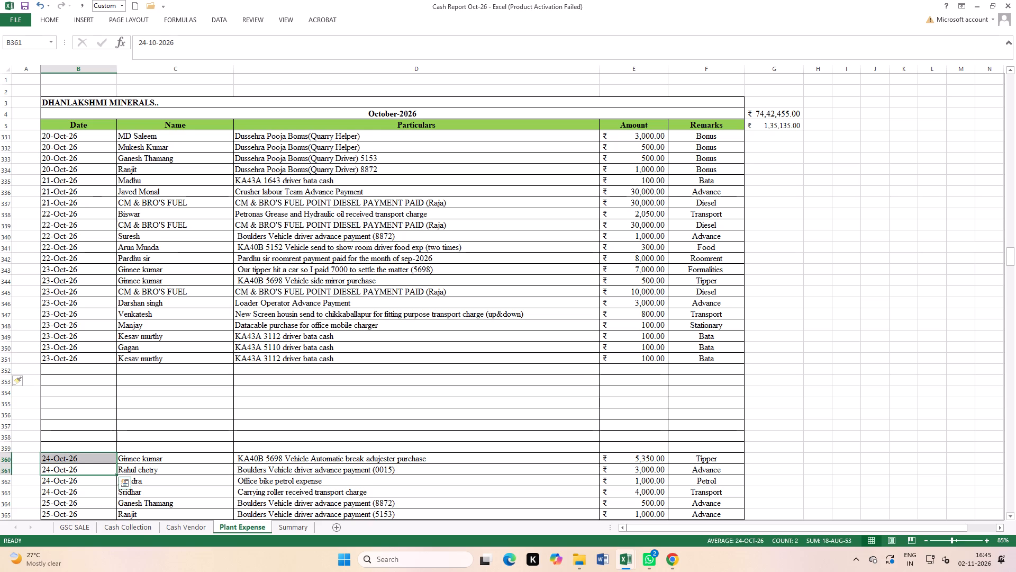
key(ctrl+c)
click(53, 363)
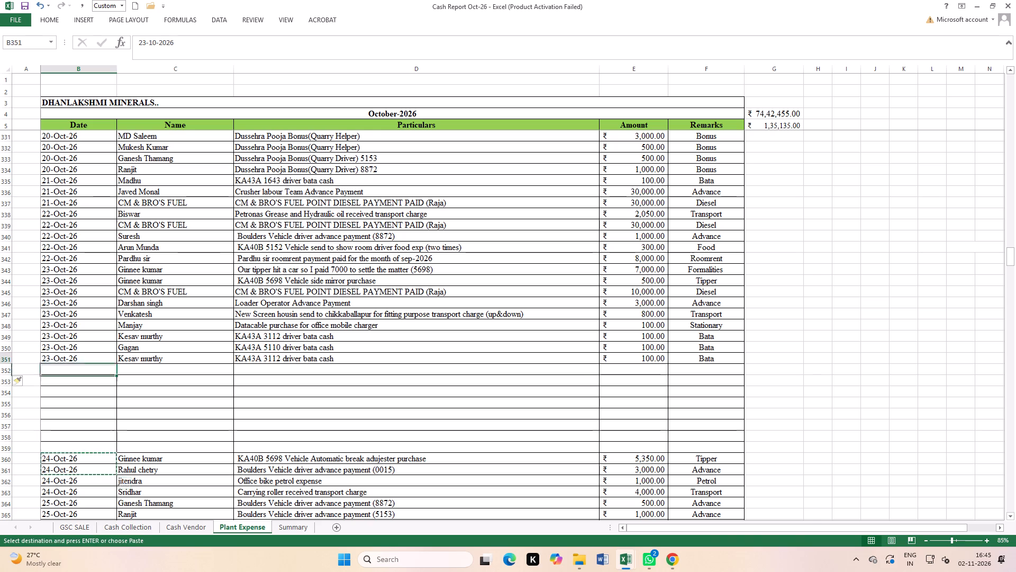
click(55, 370)
key(ctrl+v)
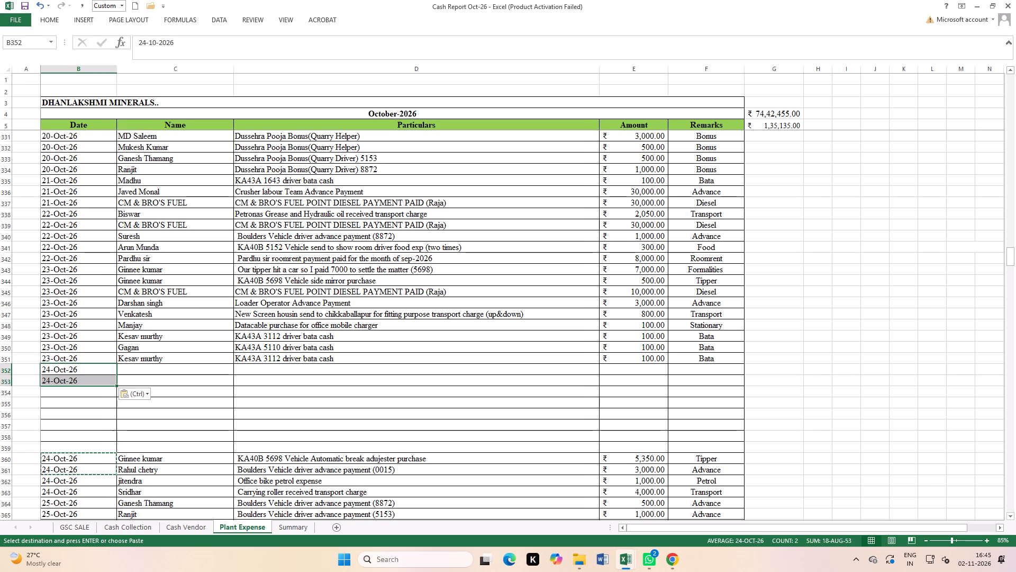
click(184, 395)
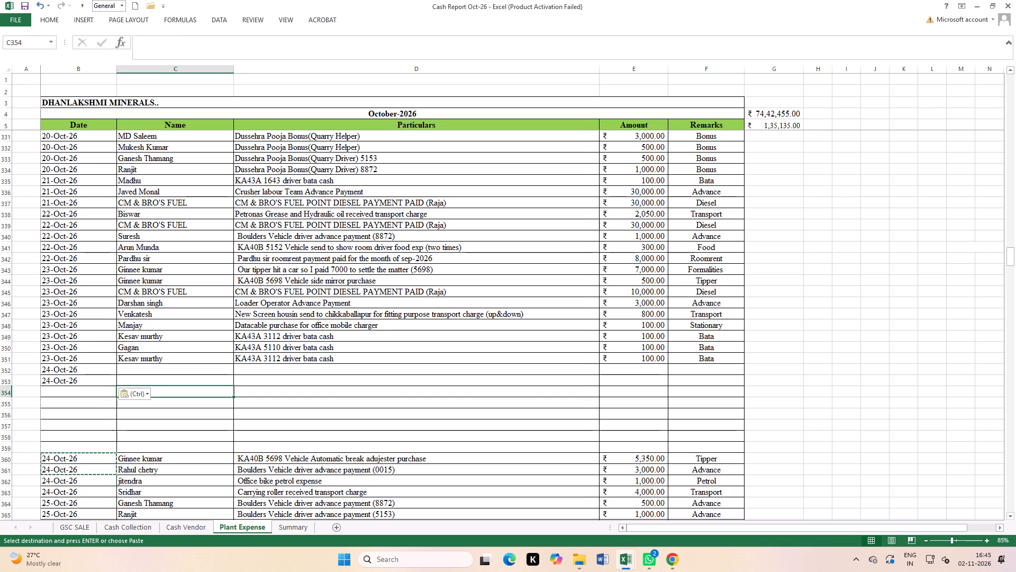
click(70, 367)
drag(70, 367, 68, 381)
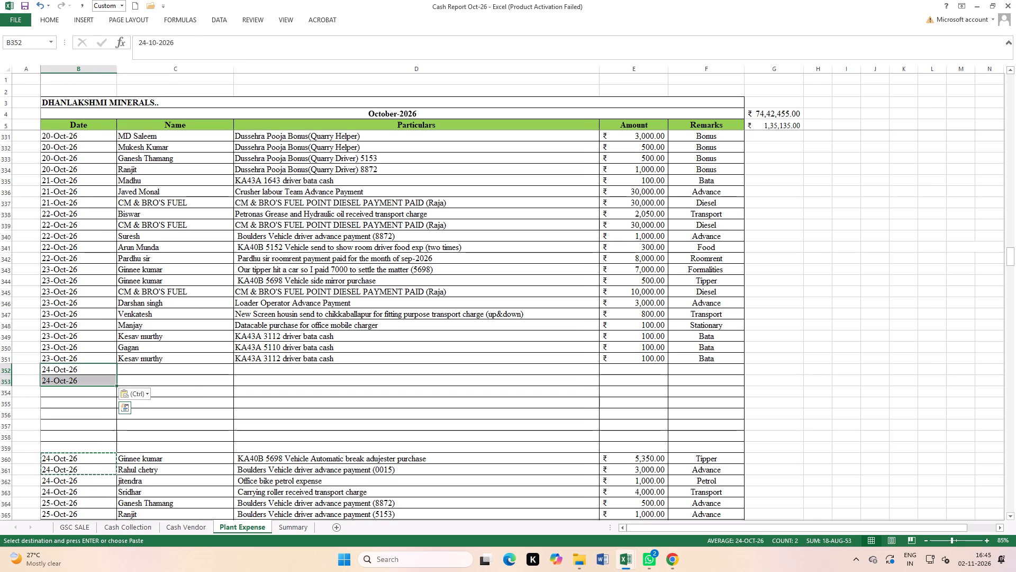
drag(115, 387, 115, 454)
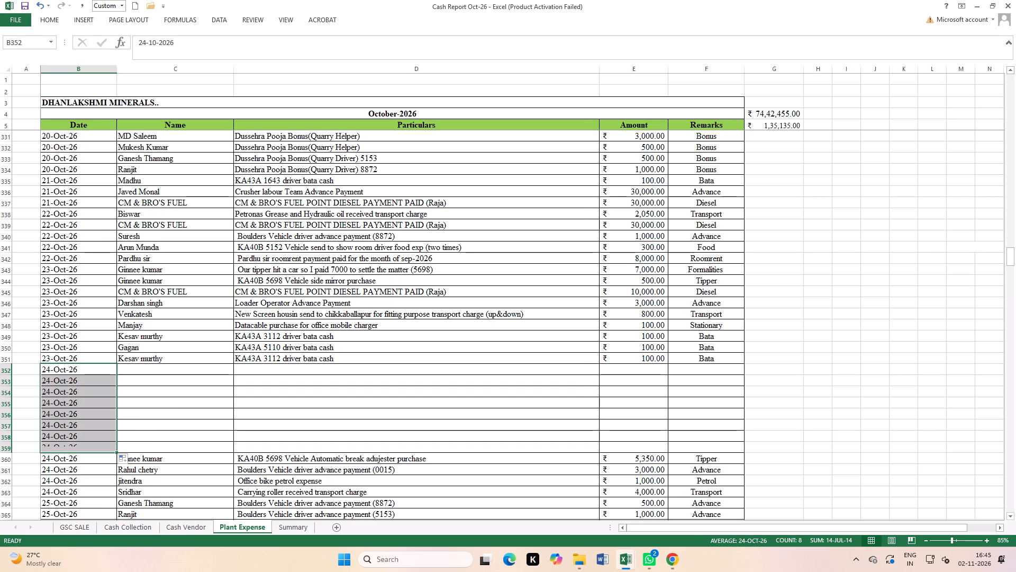
click(136, 371)
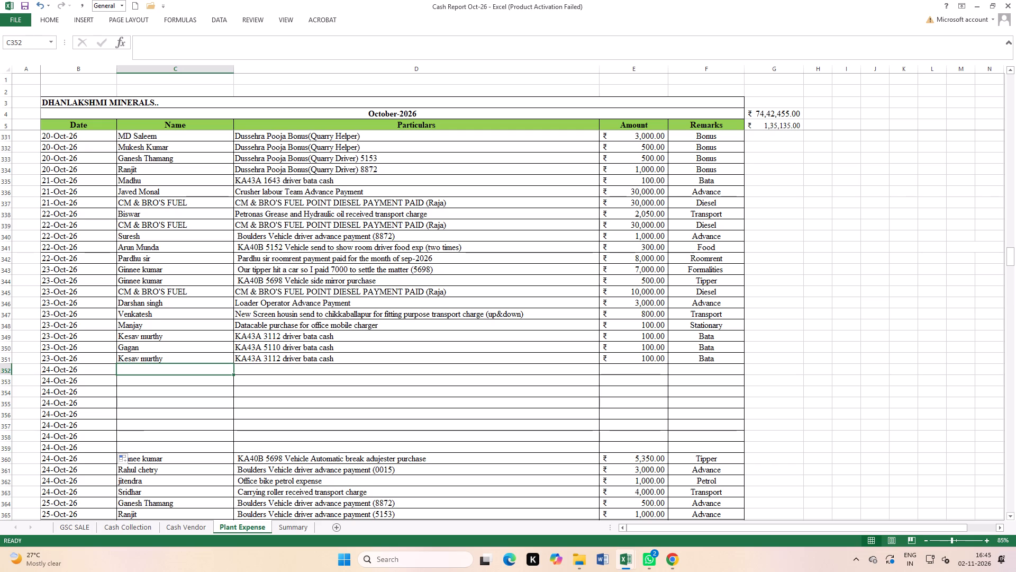
click(269, 361)
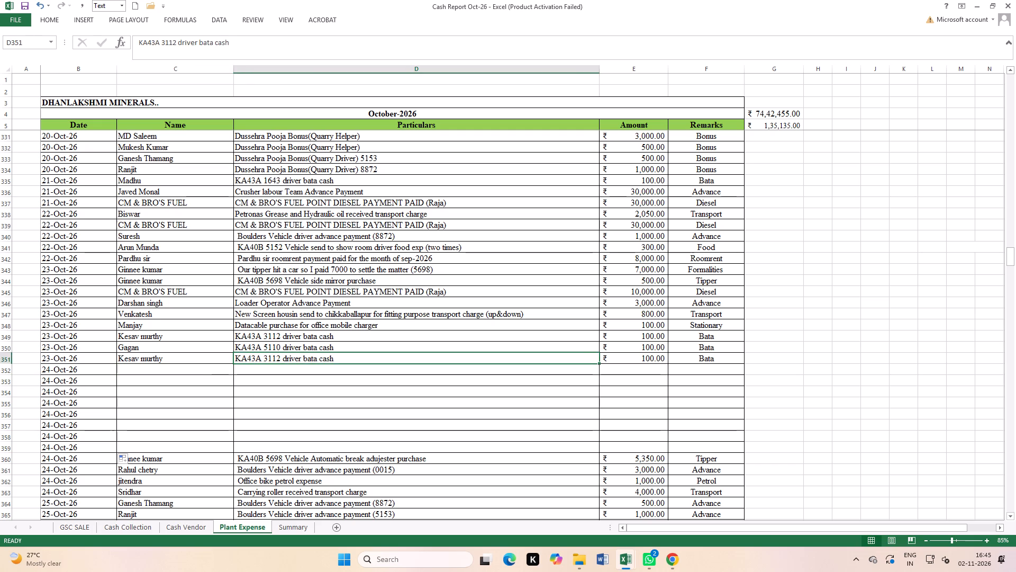
drag(264, 359, 706, 358)
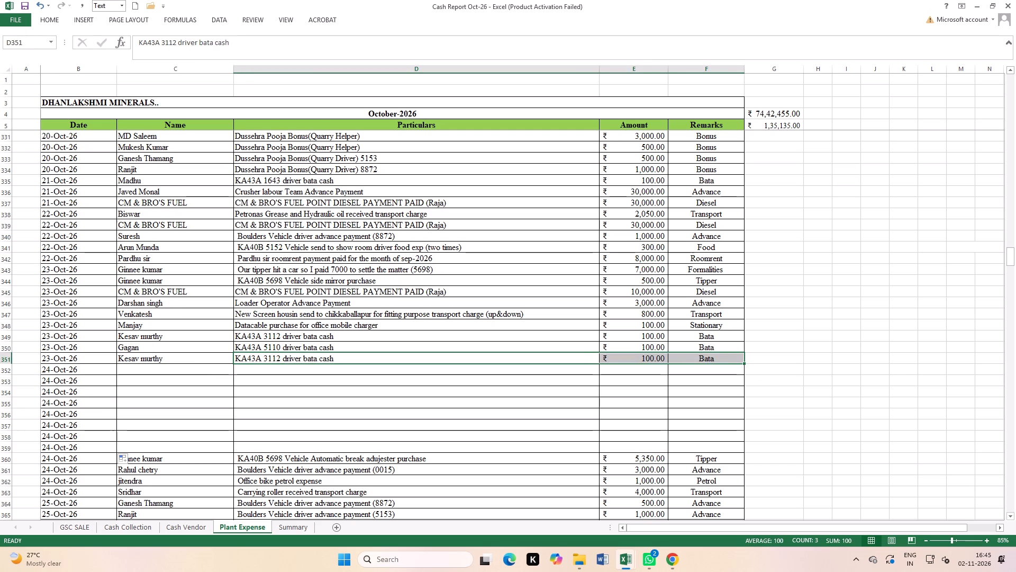
key(ctrl+c)
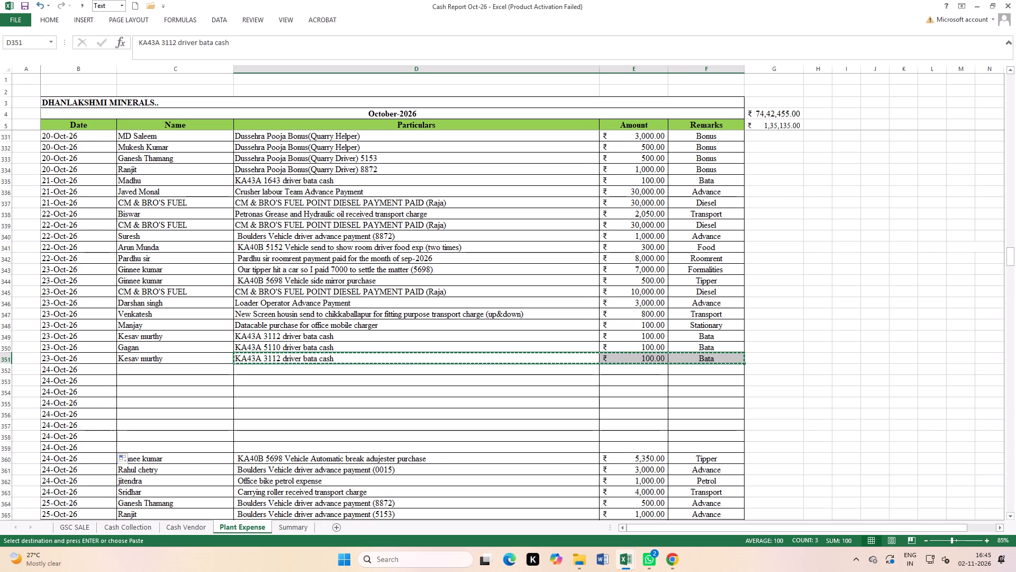
click(269, 368)
key(ctrl+v)
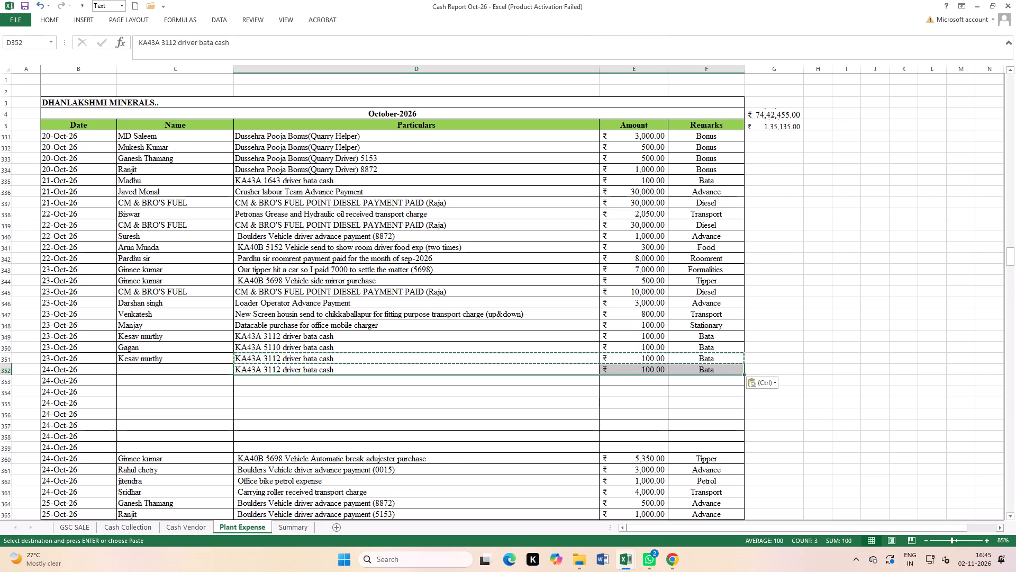
Enter the driver's full name, starting with Suresh, in the name cell of row 352.
click(126, 373)
key(shift+s)
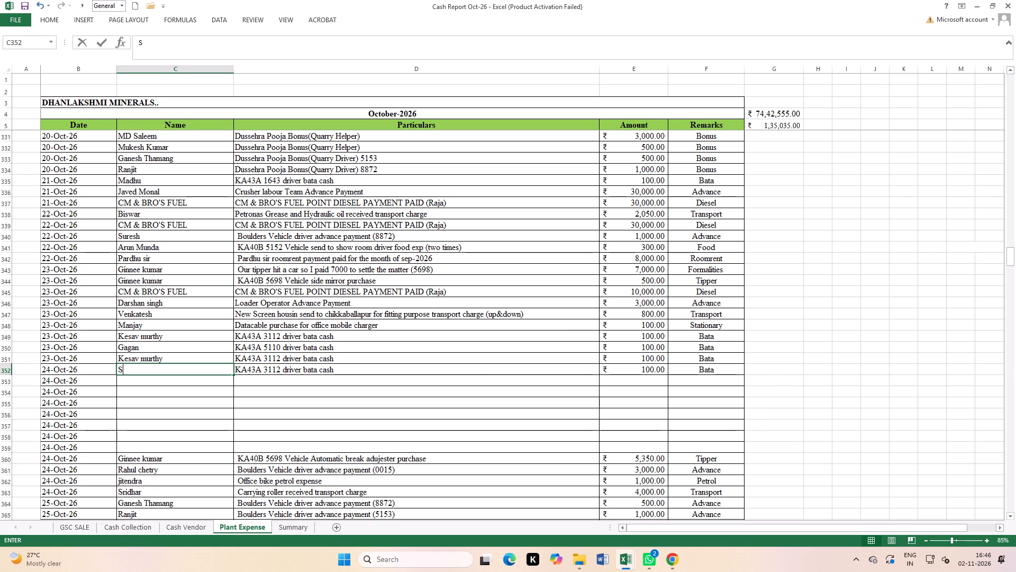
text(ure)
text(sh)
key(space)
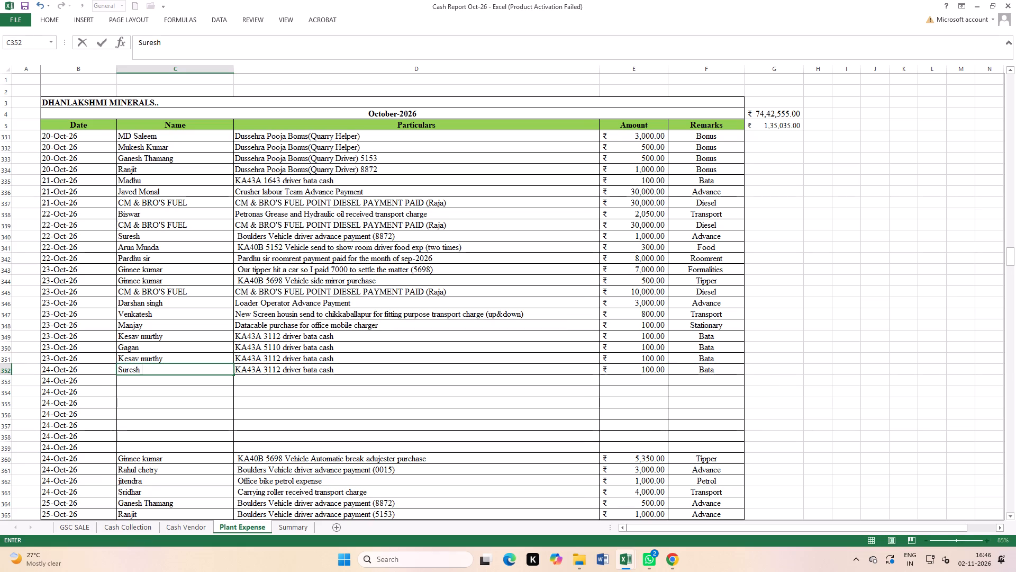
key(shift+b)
click(752, 409)
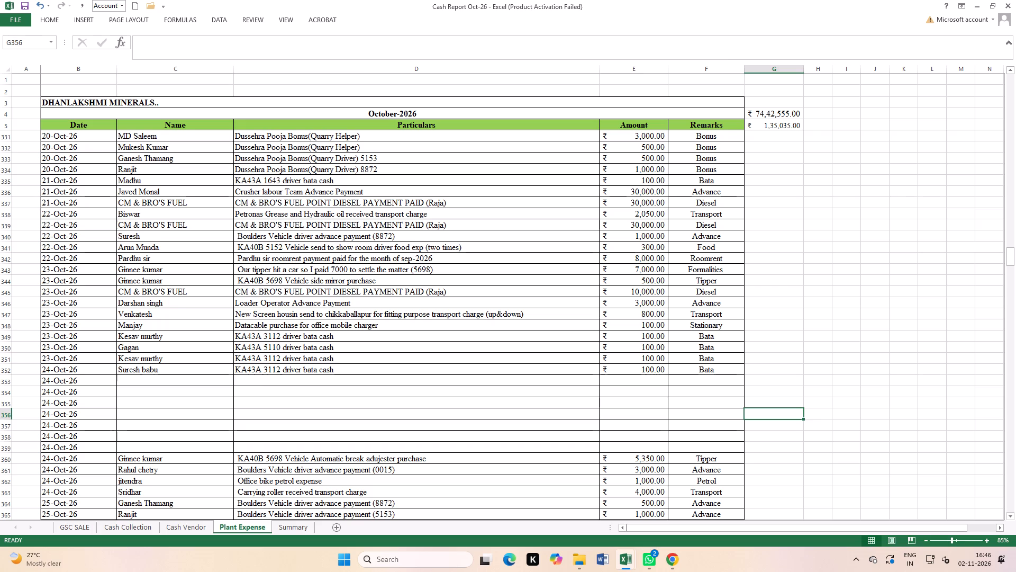
Enter Anand in the name cell of row 353.
click(135, 378)
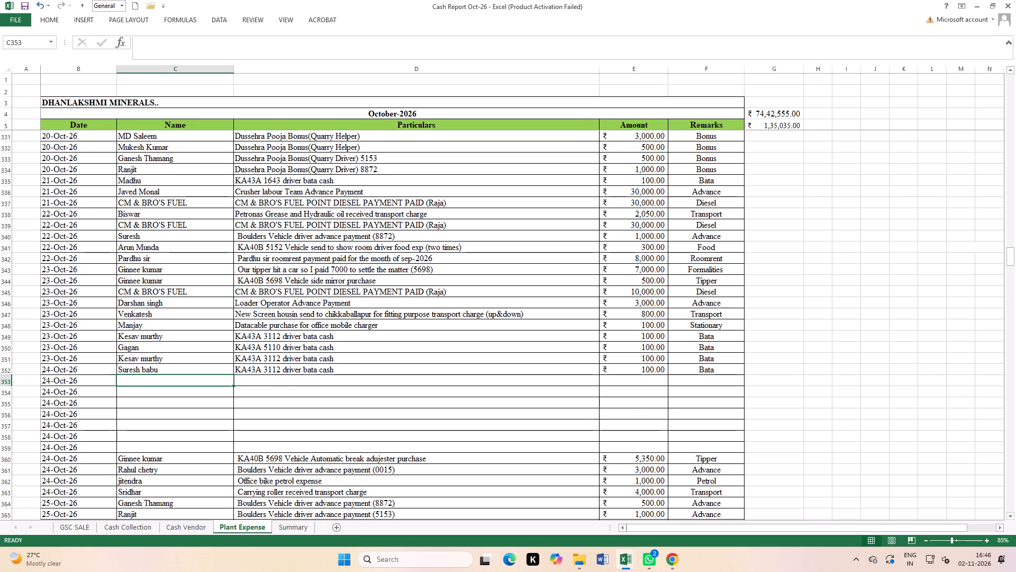
key(shift+a)
text(nand)
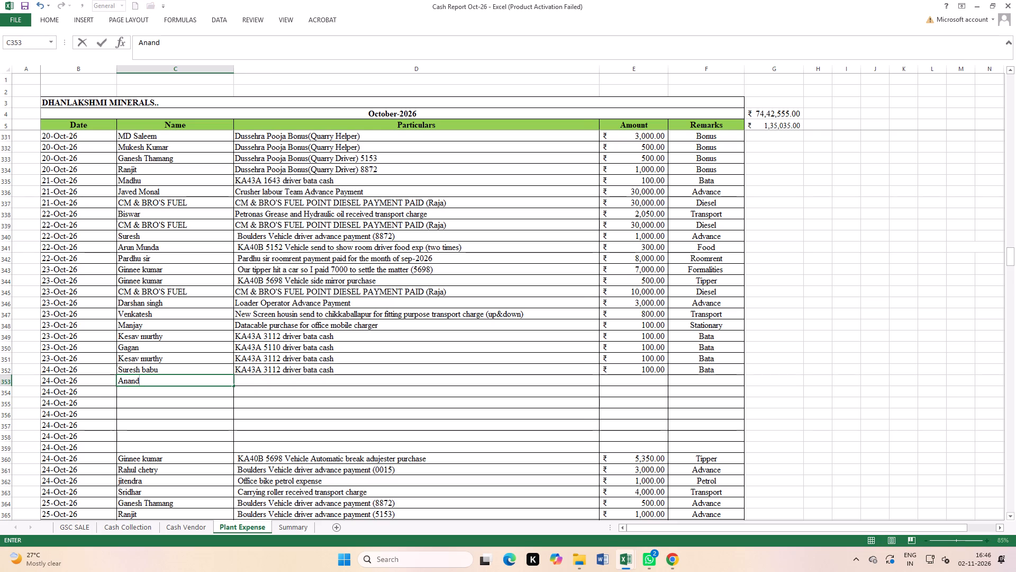
click(260, 381)
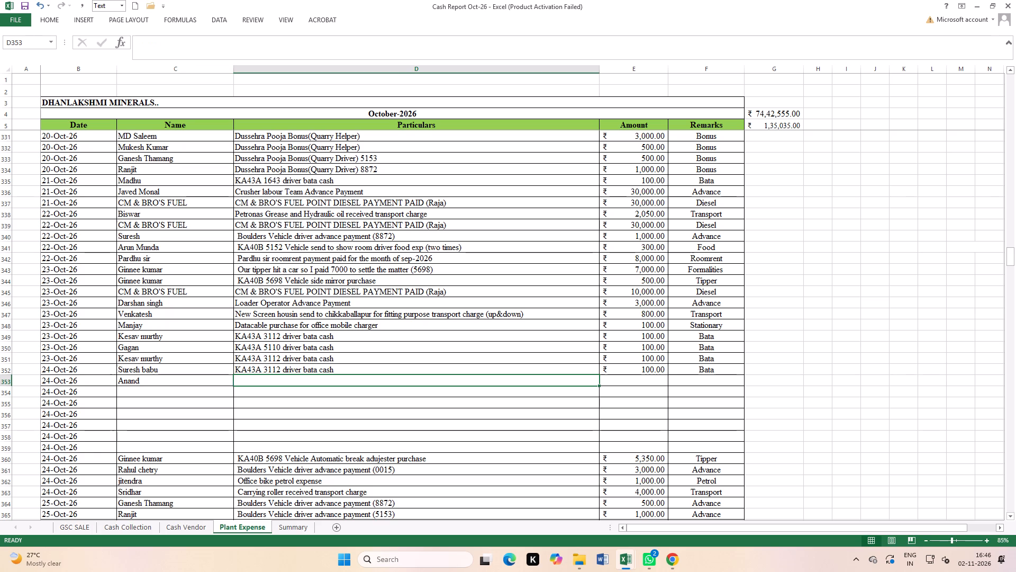
click(589, 373)
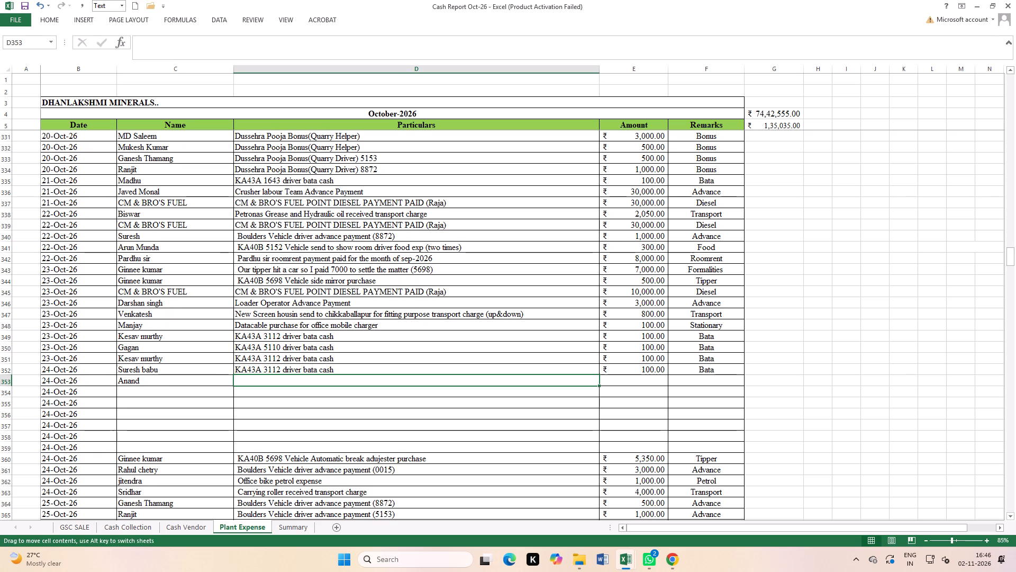
click(587, 369)
drag(593, 369, 697, 370)
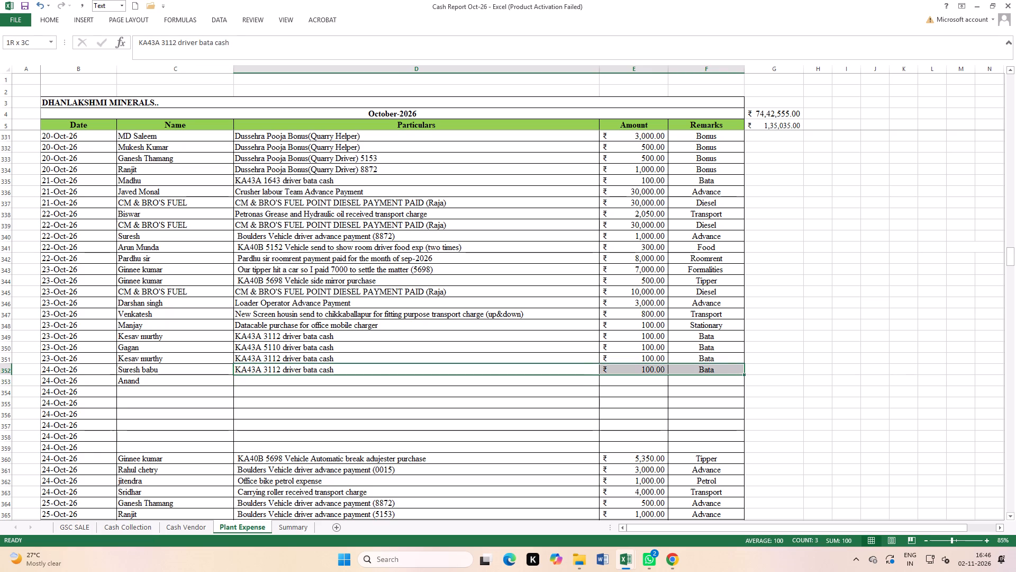
drag(697, 370, 698, 370)
key(ctrl+c)
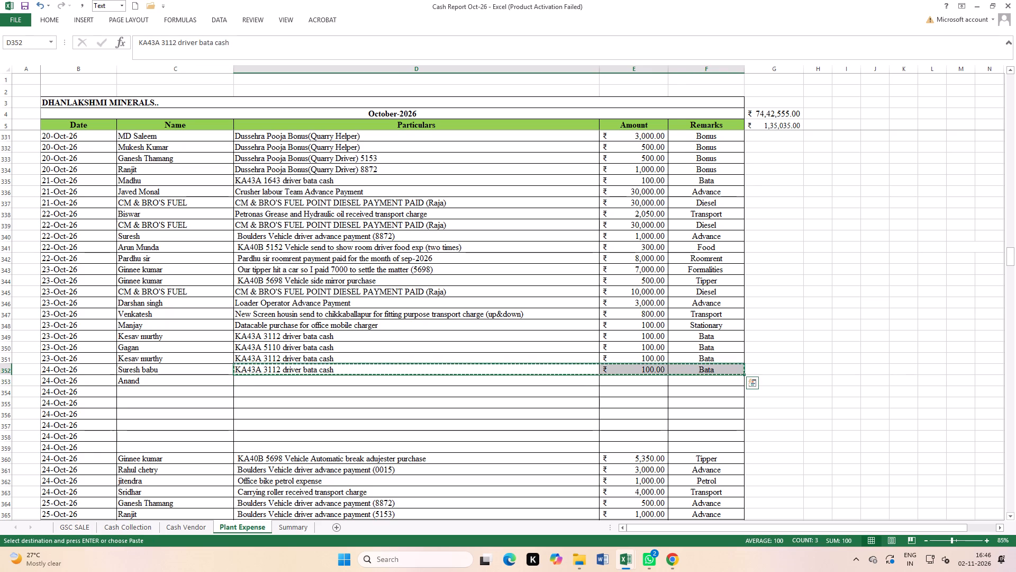
click(256, 380)
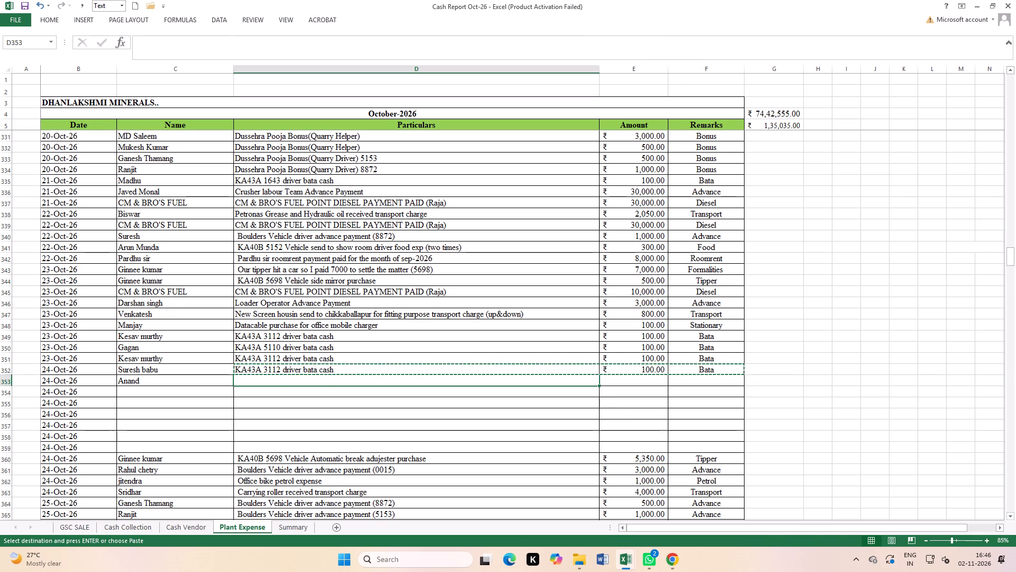
key(ctrl+v)
click(921, 417)
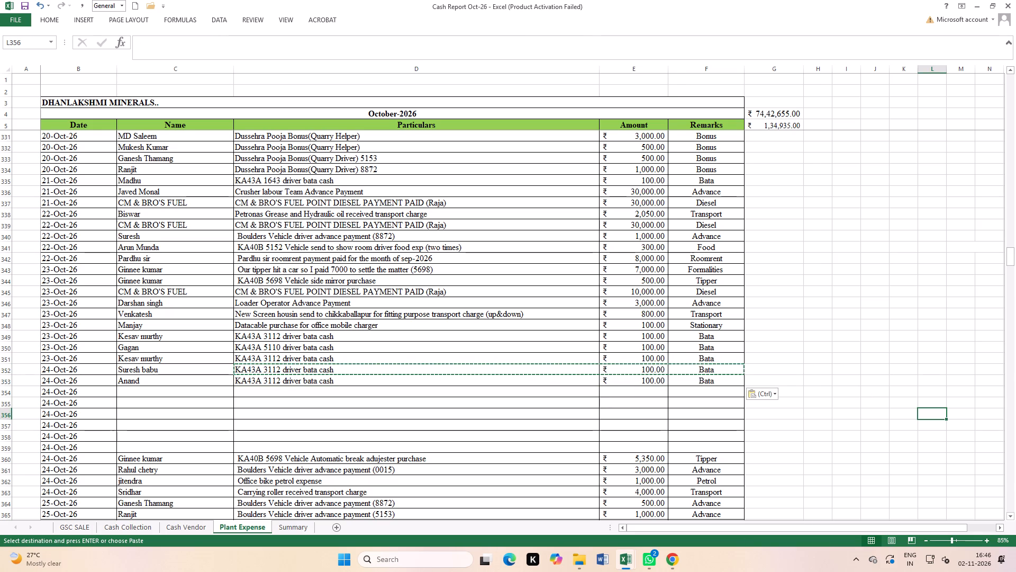
click(283, 382)
click(177, 44)
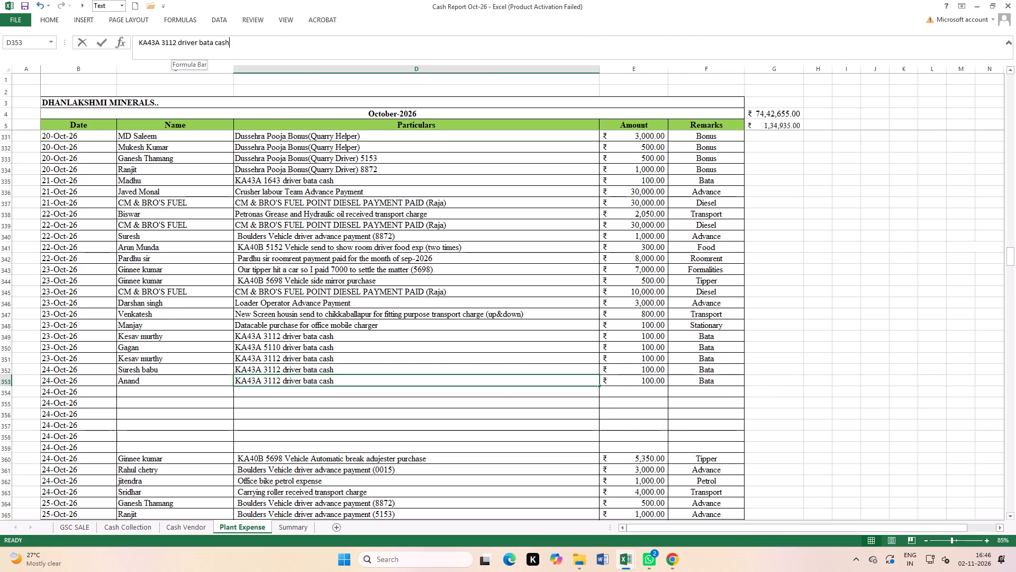
key(BackSpace)
key(BackSpace)
key(BackSpace)
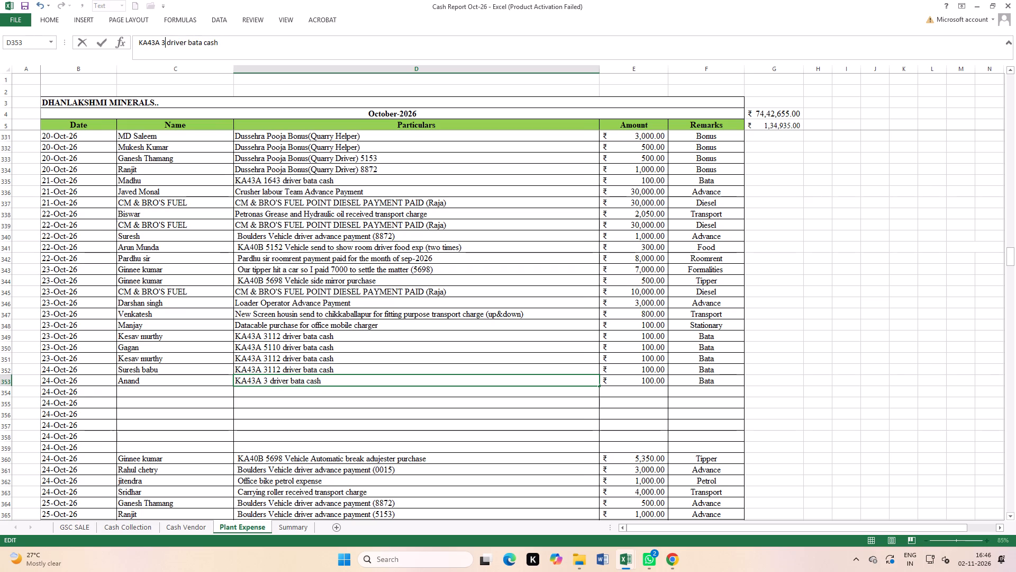
key(BackSpace)
key(BackSpace)
key(BackSpace)
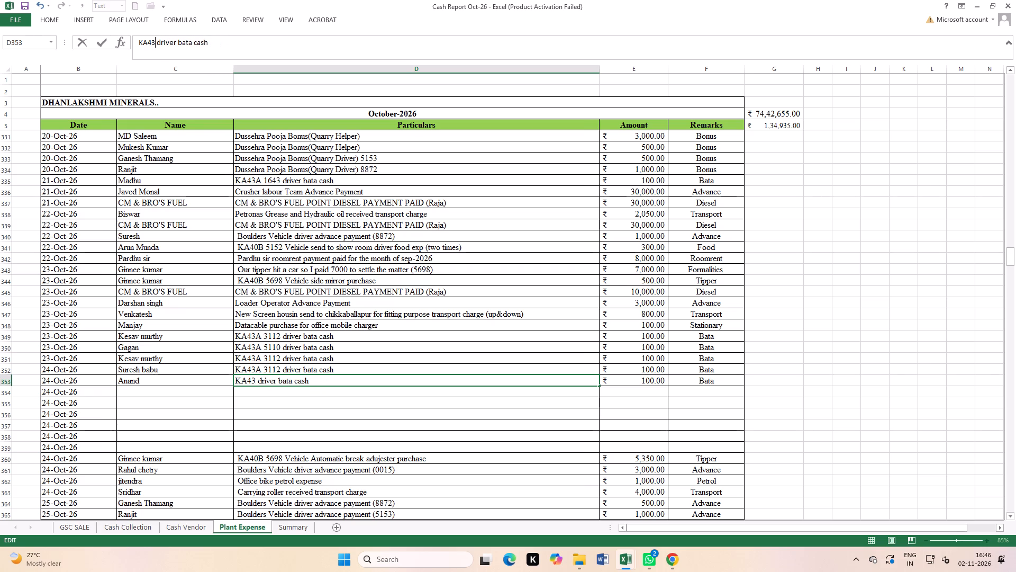
key(space)
text(9086)
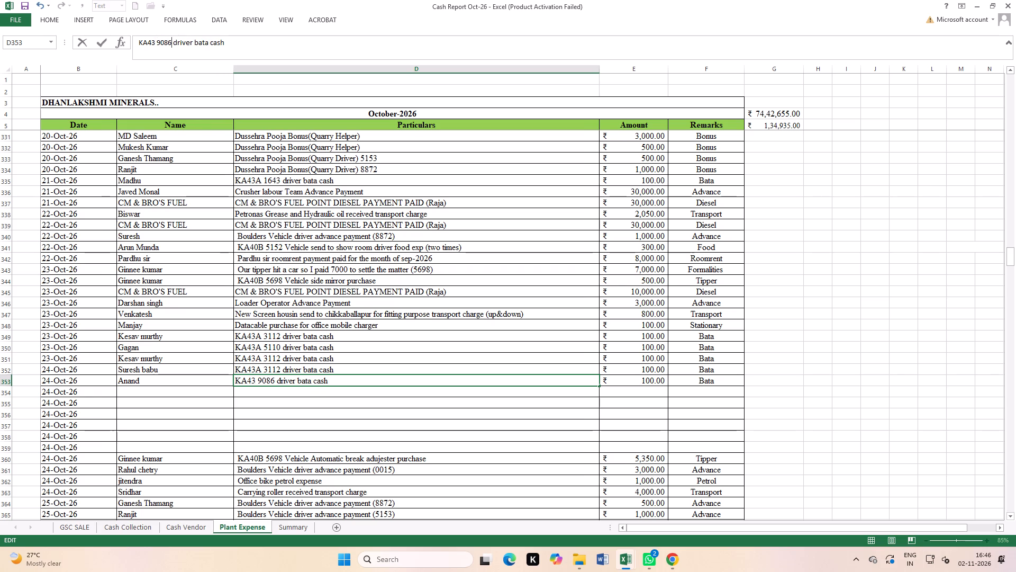
click(801, 409)
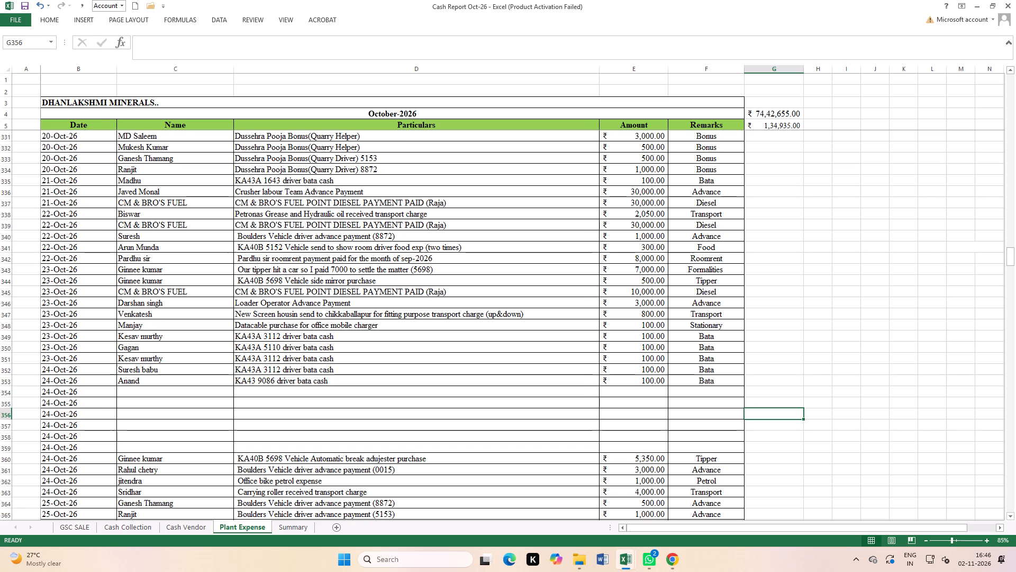
click(134, 389)
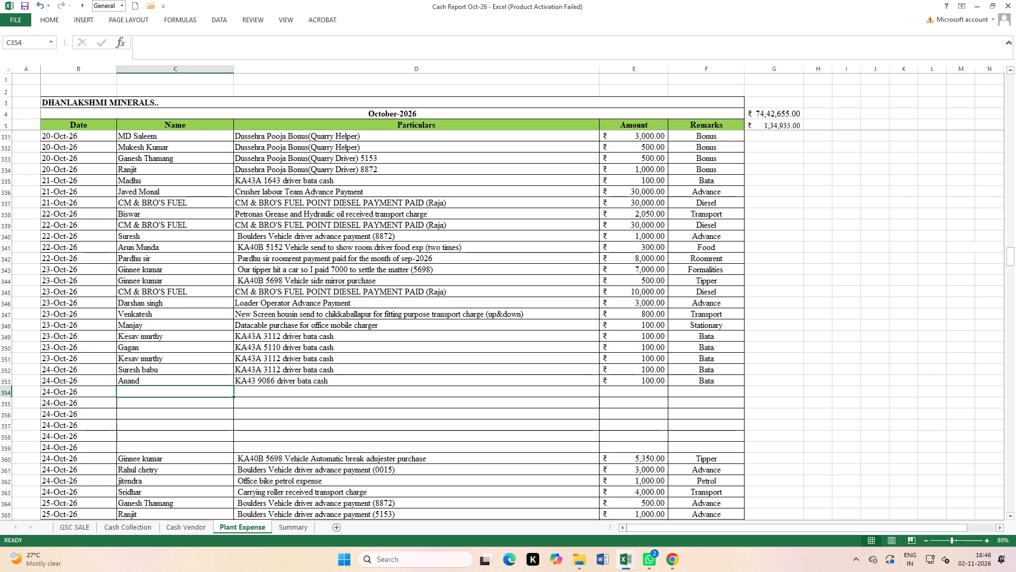
click(136, 361)
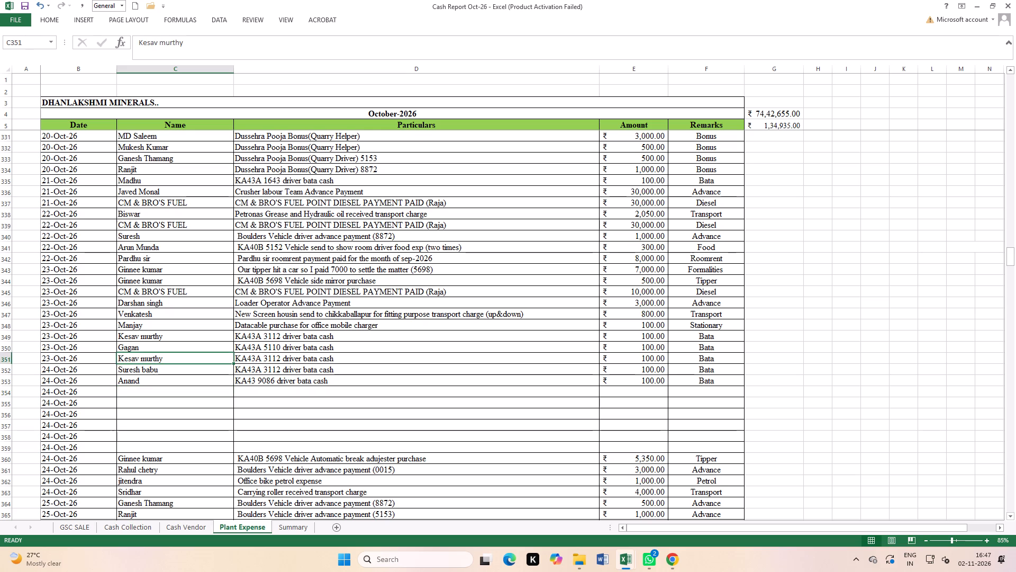
drag(226, 357, 565, 353)
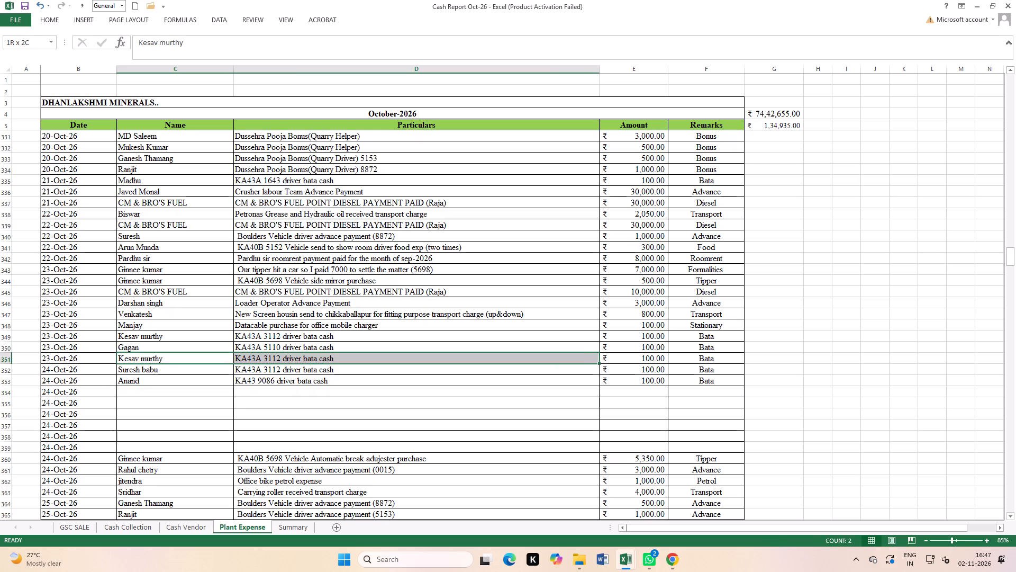
drag(565, 353, 673, 362)
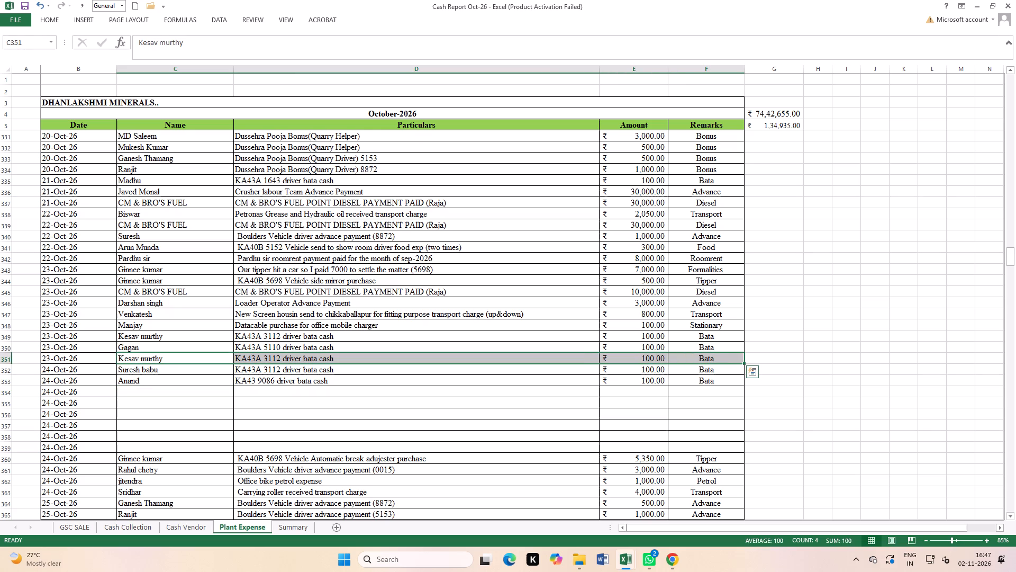
key(ctrl+c)
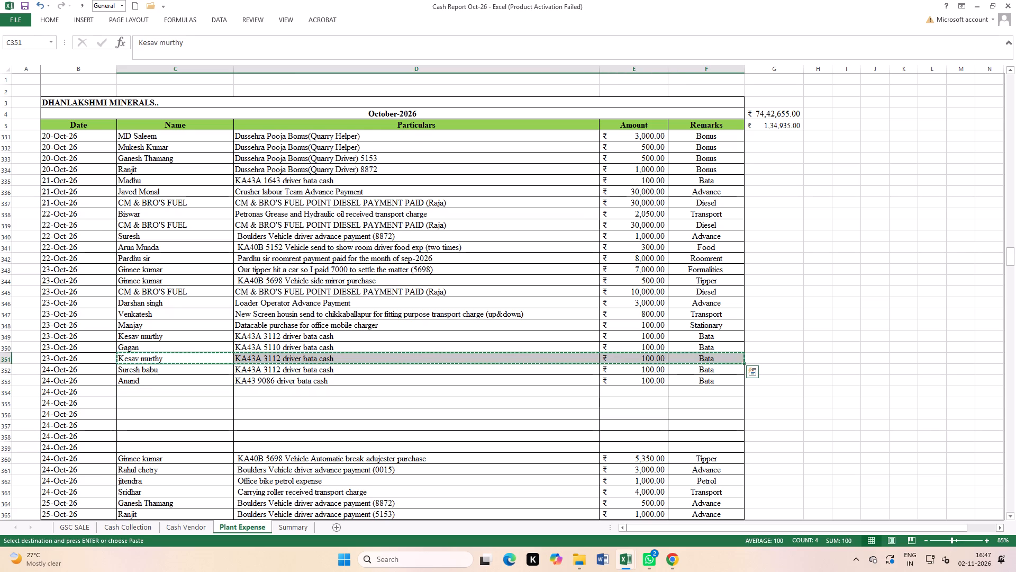
click(132, 392)
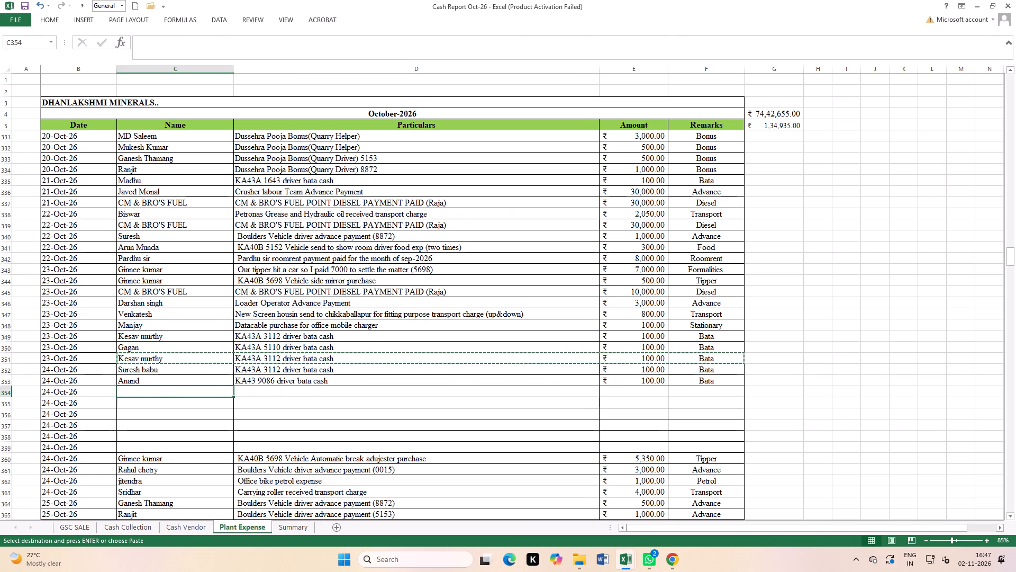
key(ctrl+v)
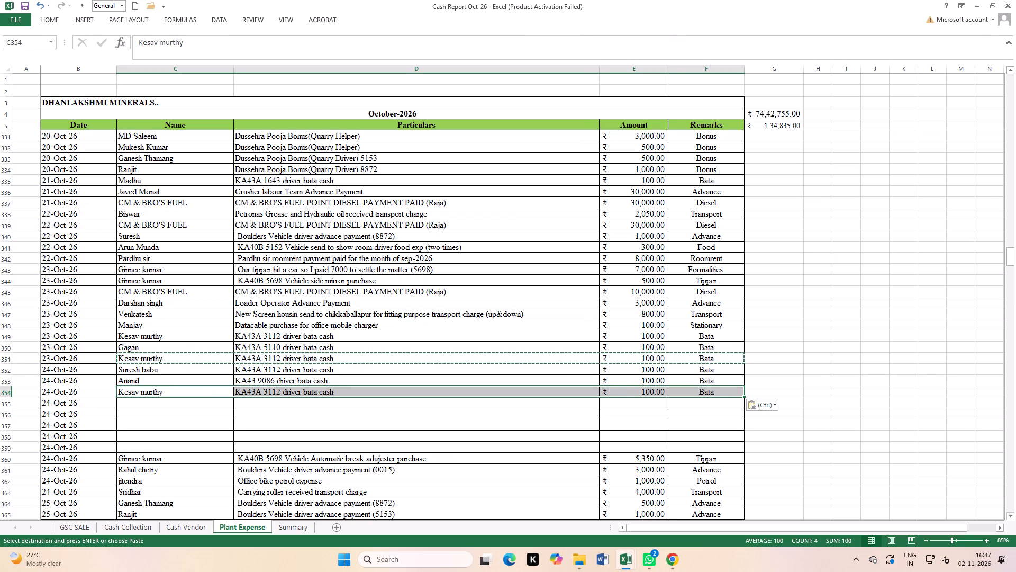
click(845, 350)
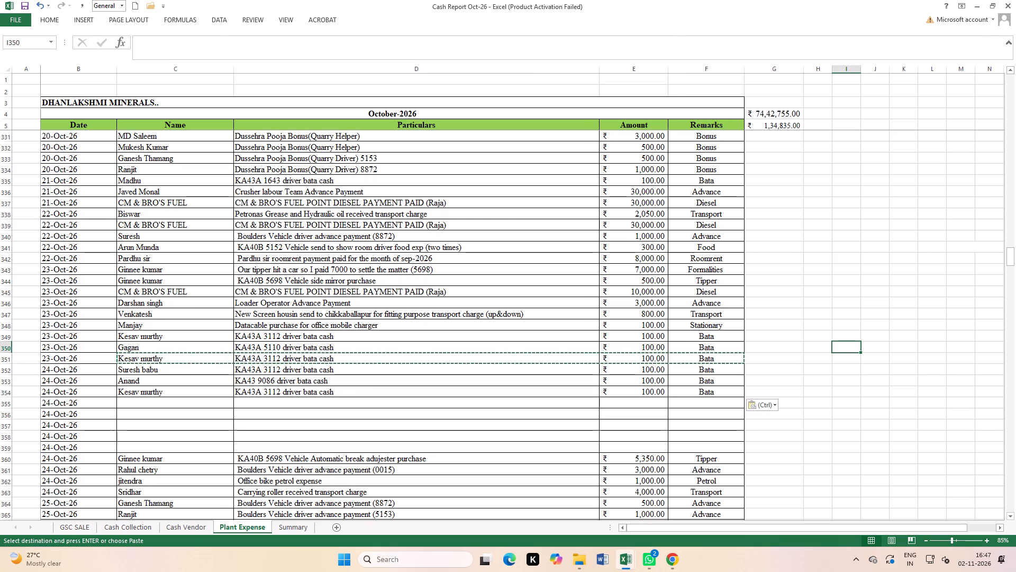
Enter the driver's full name, starting with Channa, in the name cell of row 355.
click(133, 403)
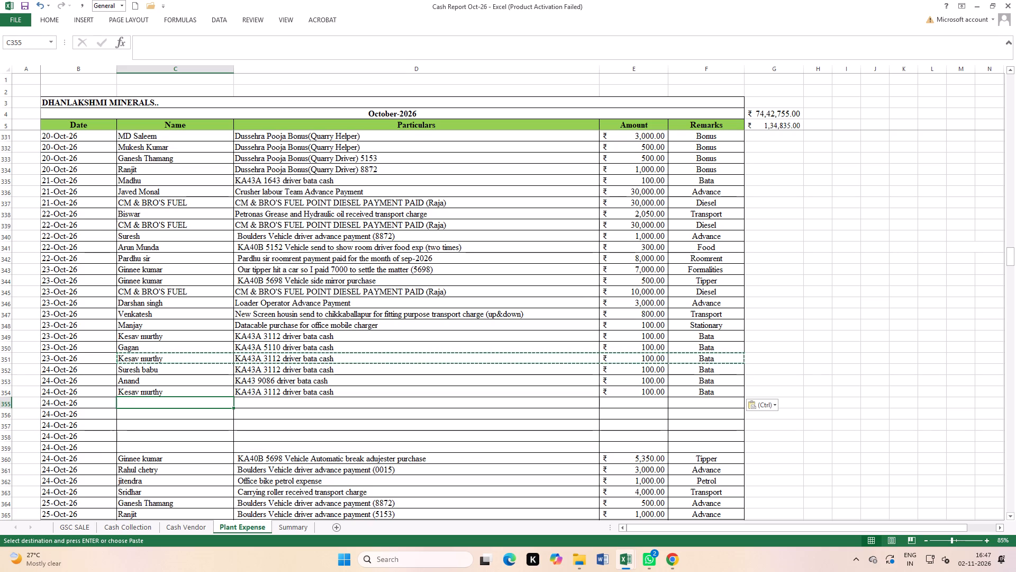
double_click(830, 313)
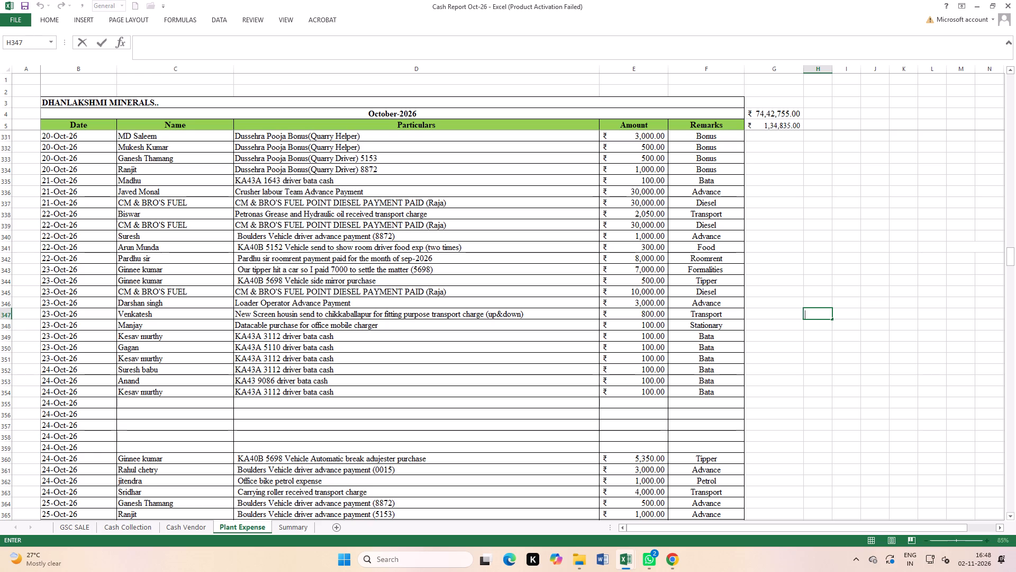
scroll(881, 404, down, 2)
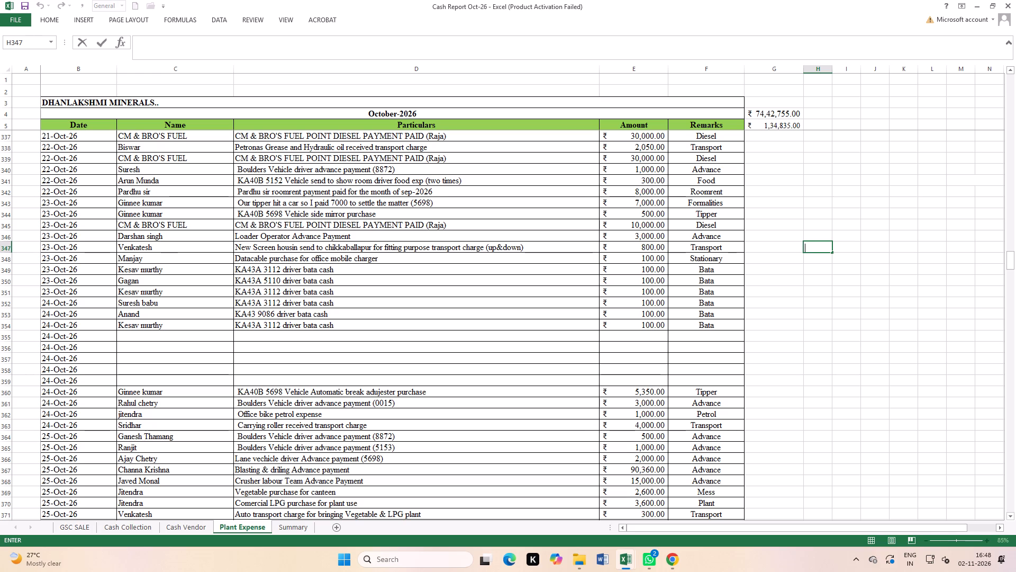
click(134, 338)
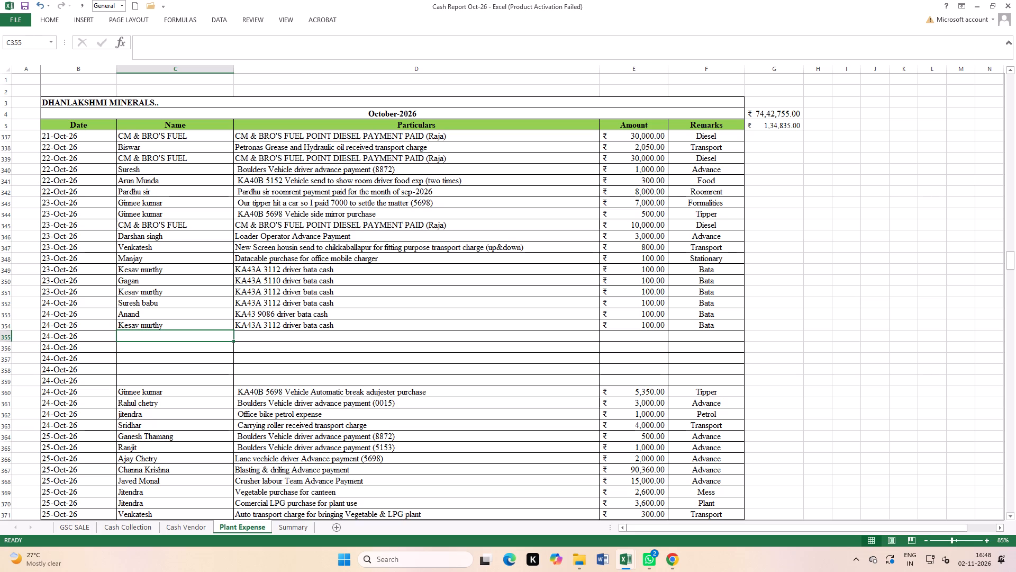
key(shift+c)
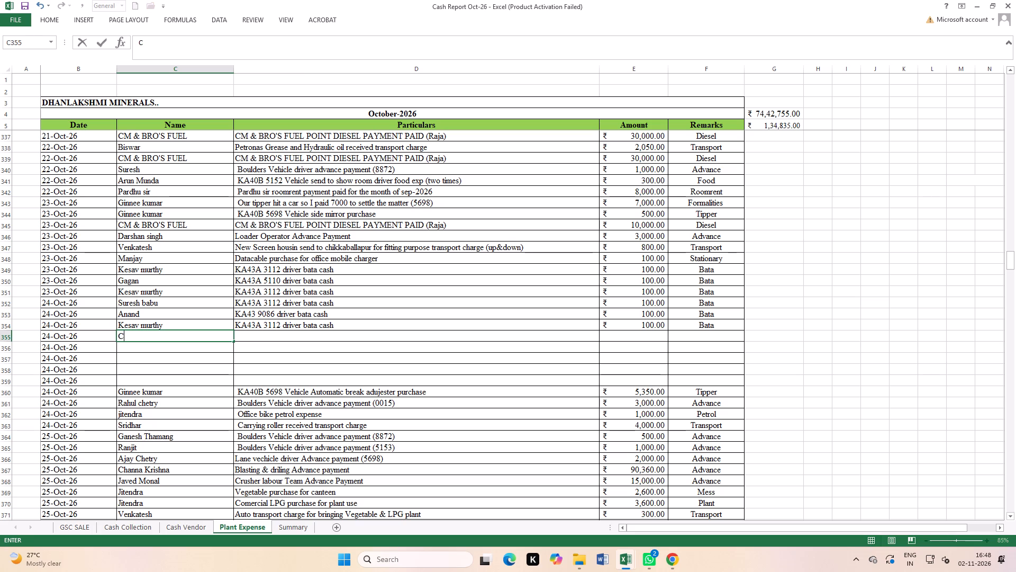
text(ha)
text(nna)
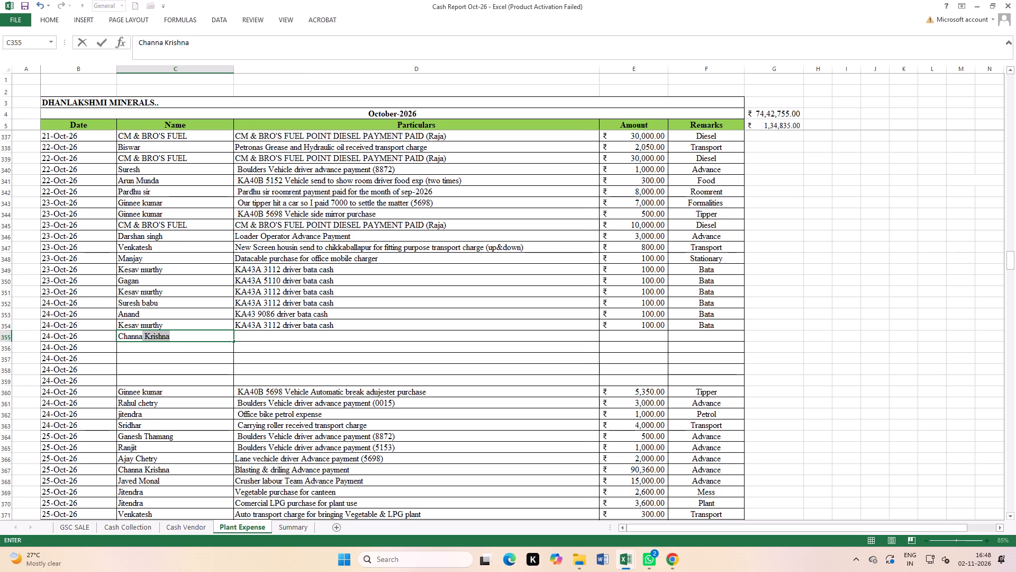
click(273, 335)
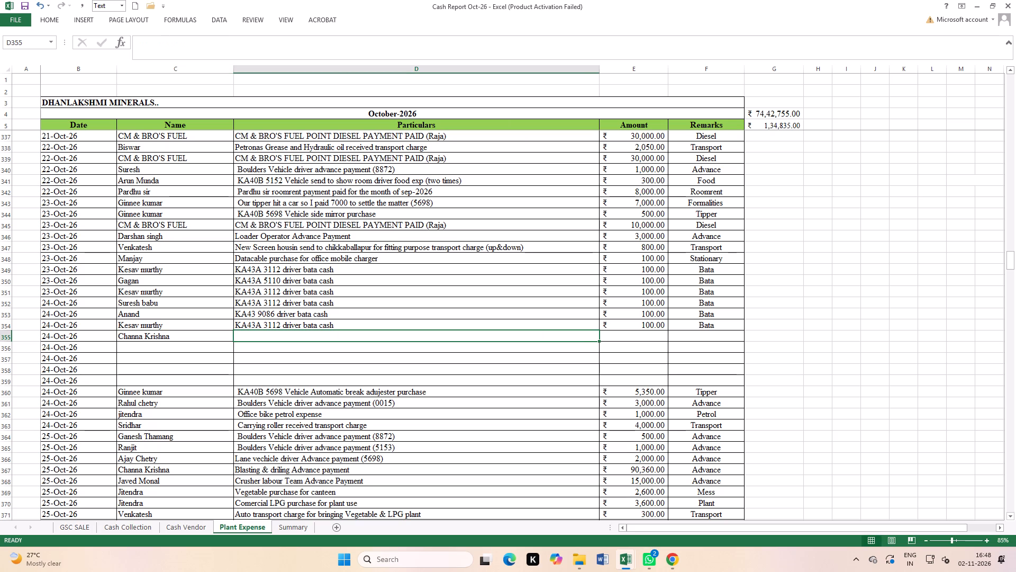
click(262, 325)
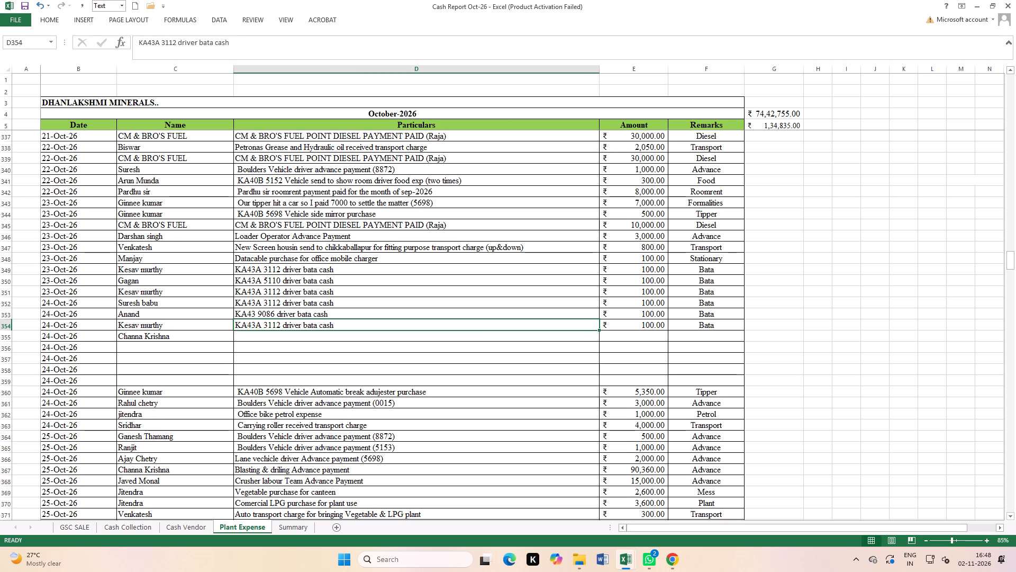
drag(598, 325, 696, 319)
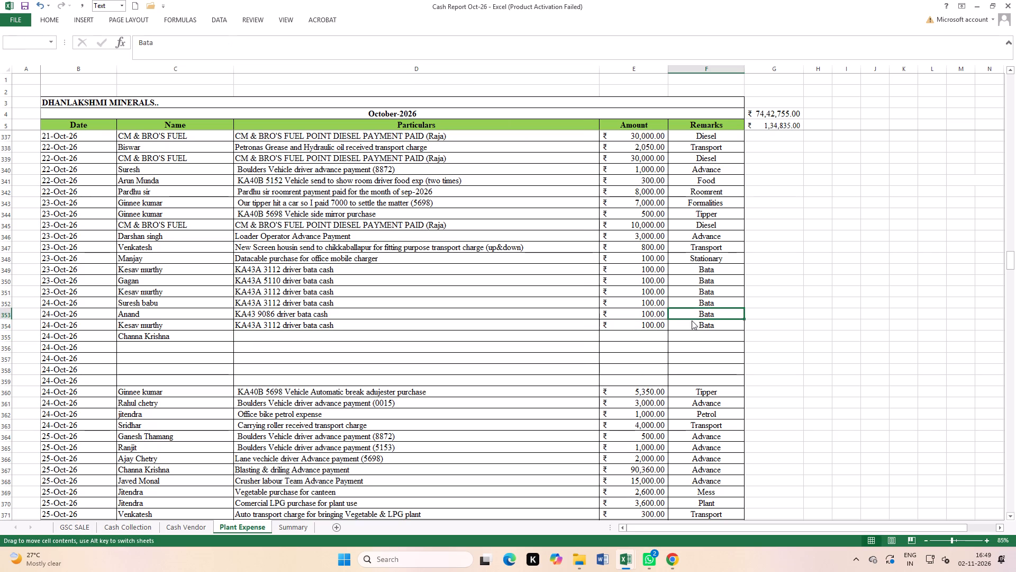
click(594, 265)
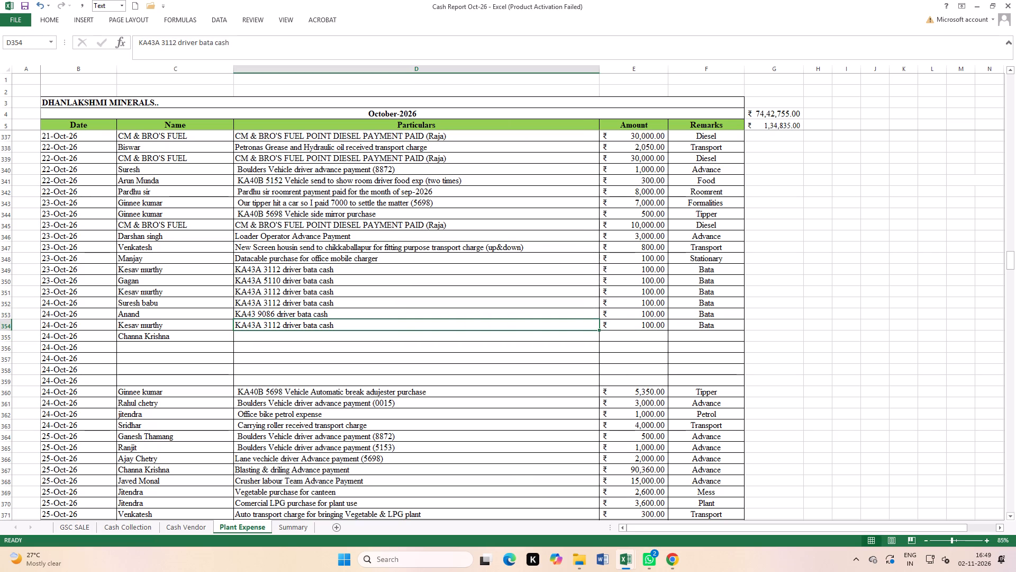
click(569, 324)
drag(589, 327, 707, 323)
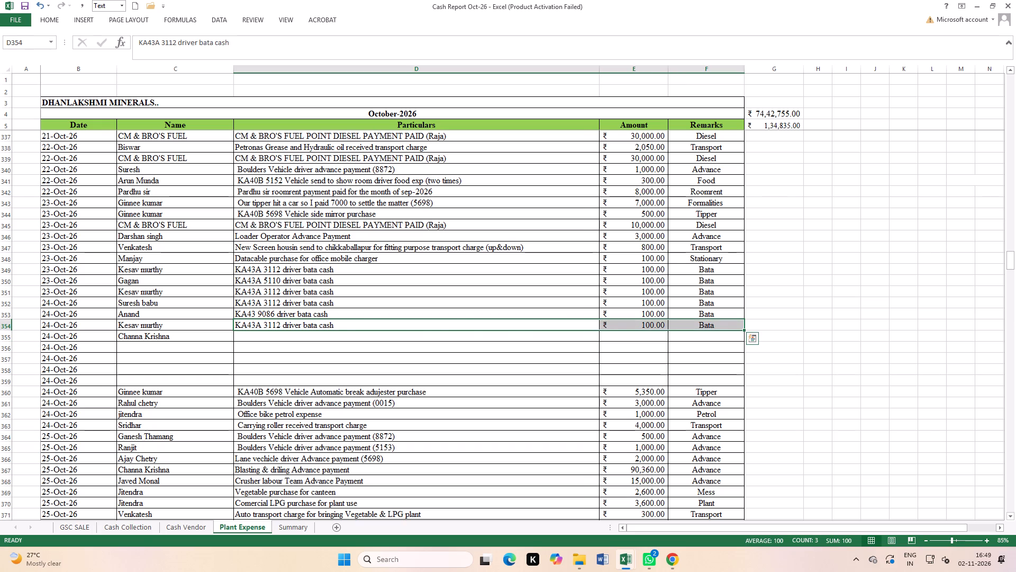
key(ctrl+c)
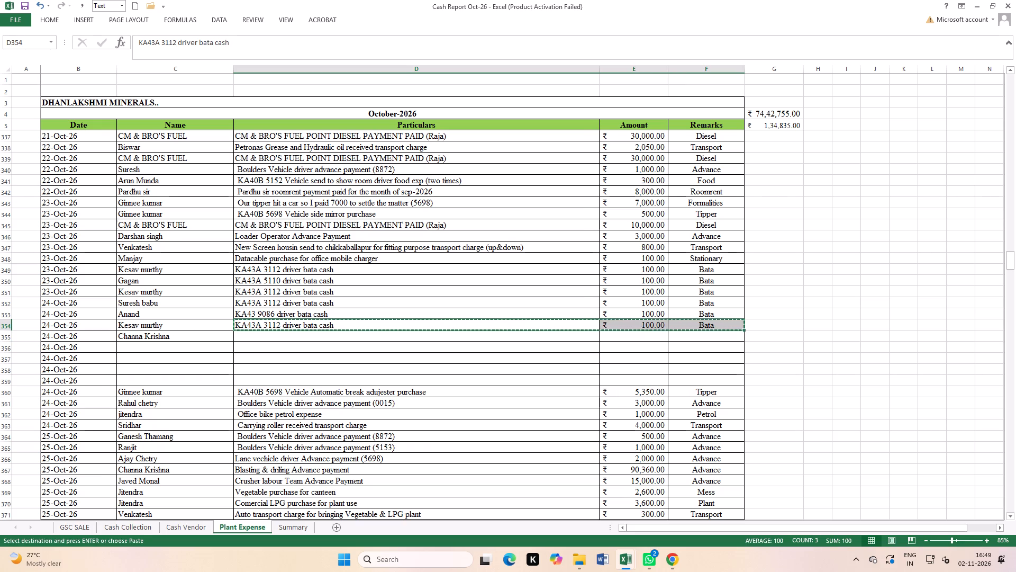
click(251, 337)
key(ctrl+v)
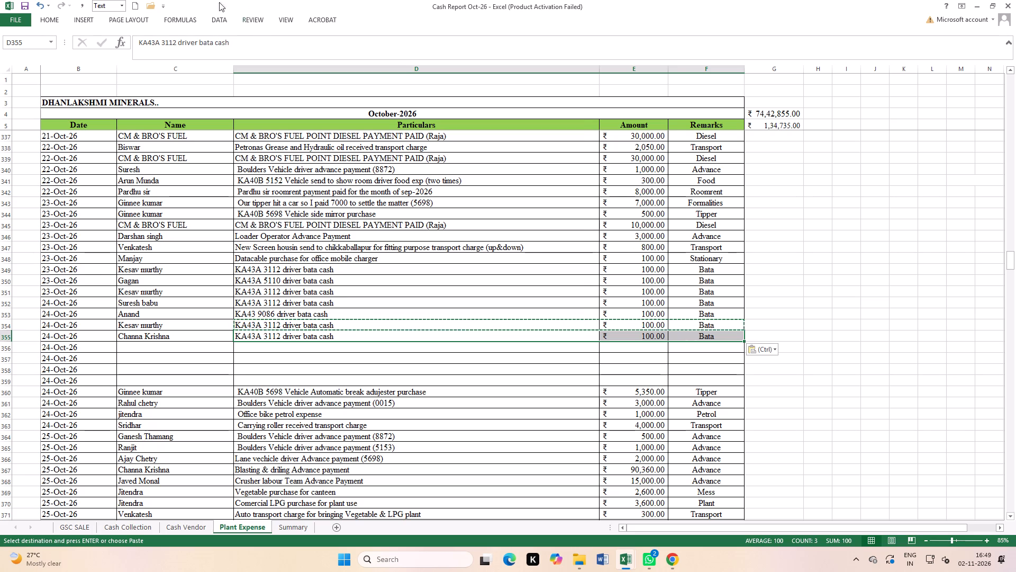
click(177, 42)
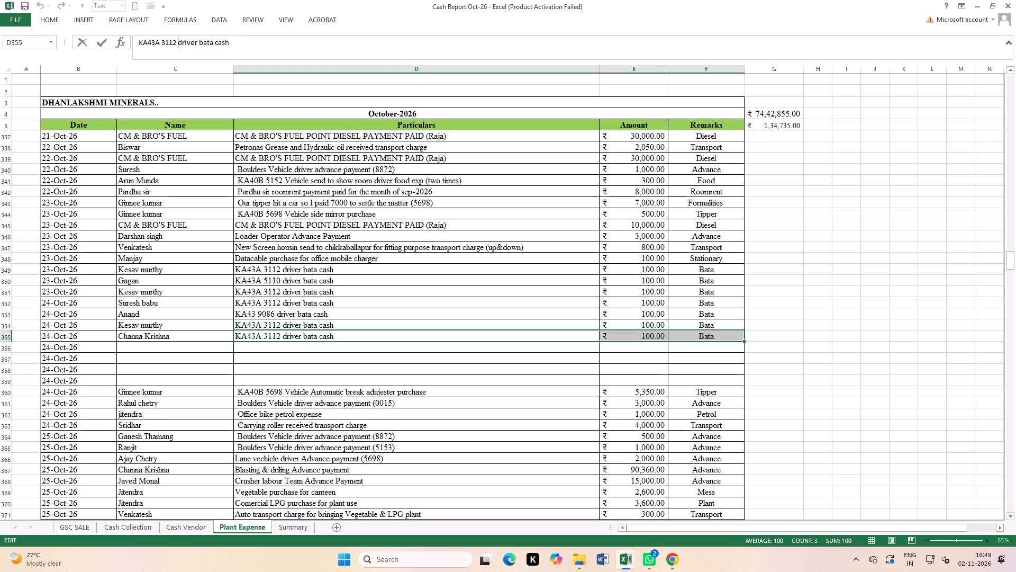
key(BackSpace)
key(BackSpace)
key(BackSpace)
key(BackSpace)
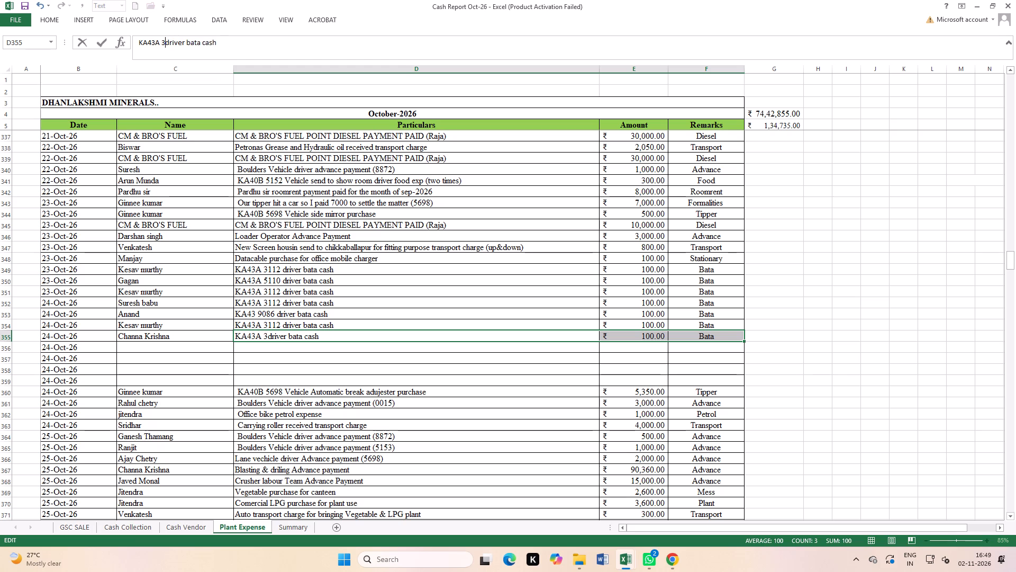
key(BackSpace)
key(BackSpace)
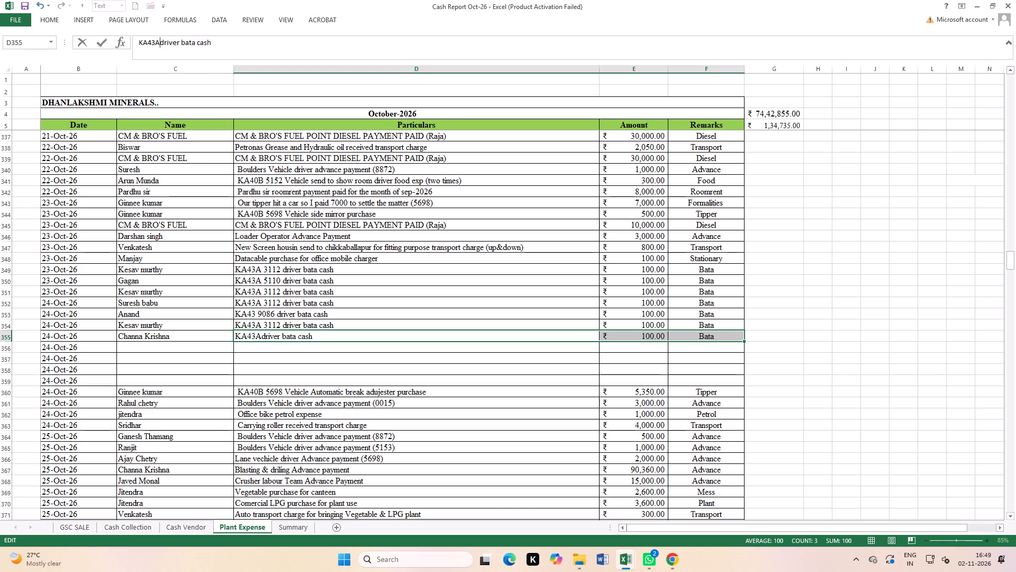
key(BackSpace)
key(BackSpace)
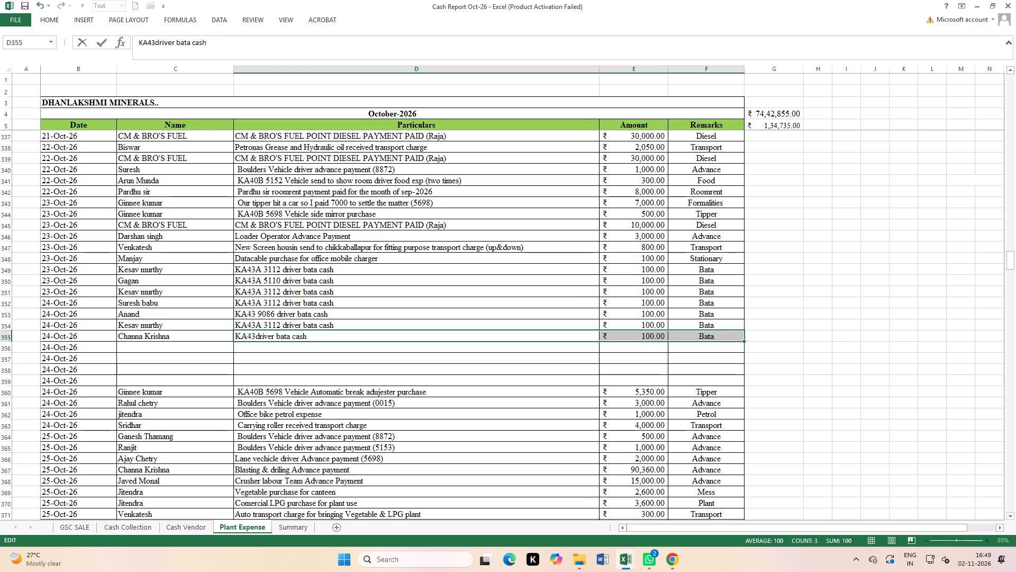
key(BackSpace)
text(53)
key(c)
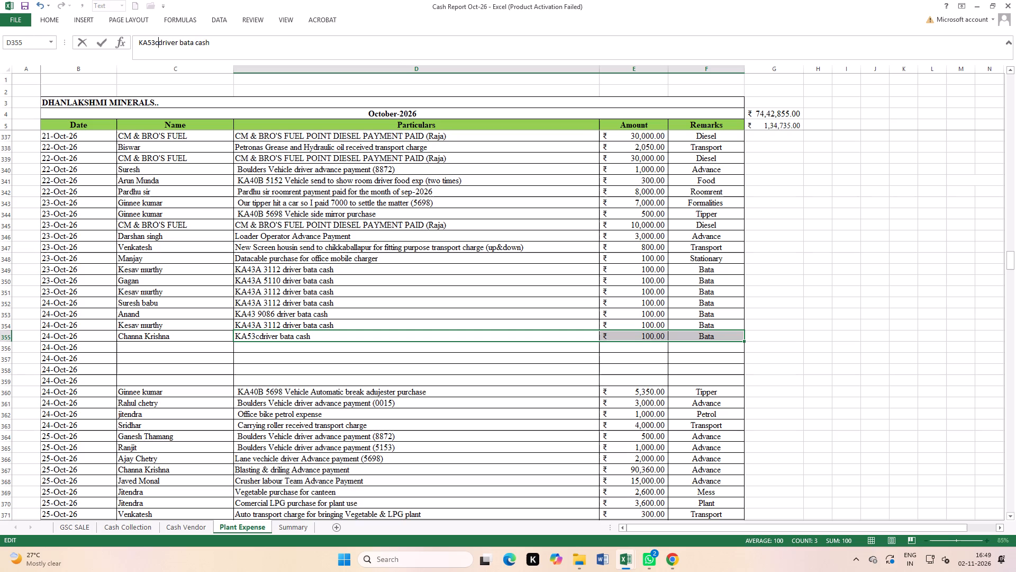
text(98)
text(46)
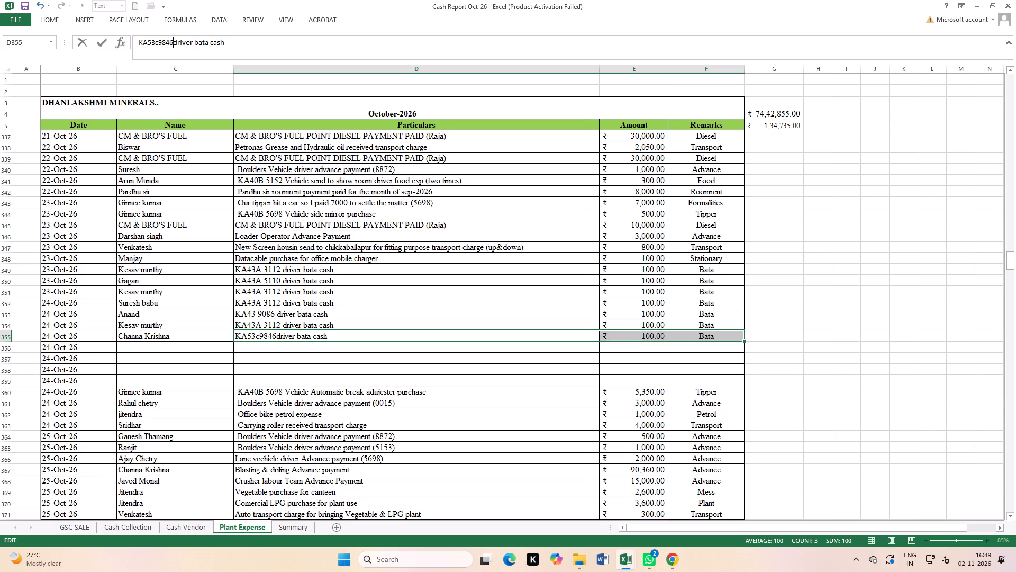
click(258, 337)
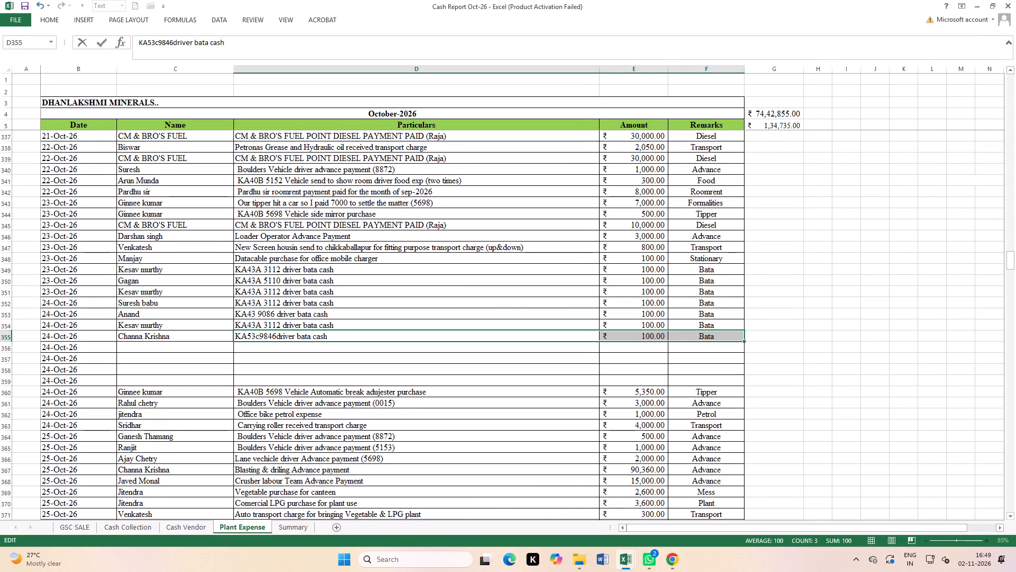
key(BackSpace)
key(shift+c)
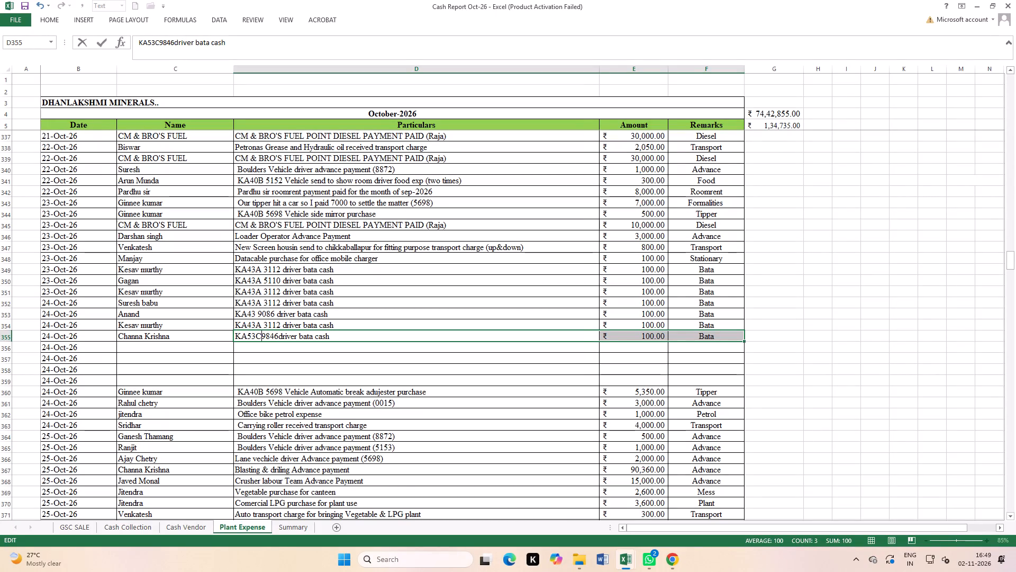
click(277, 335)
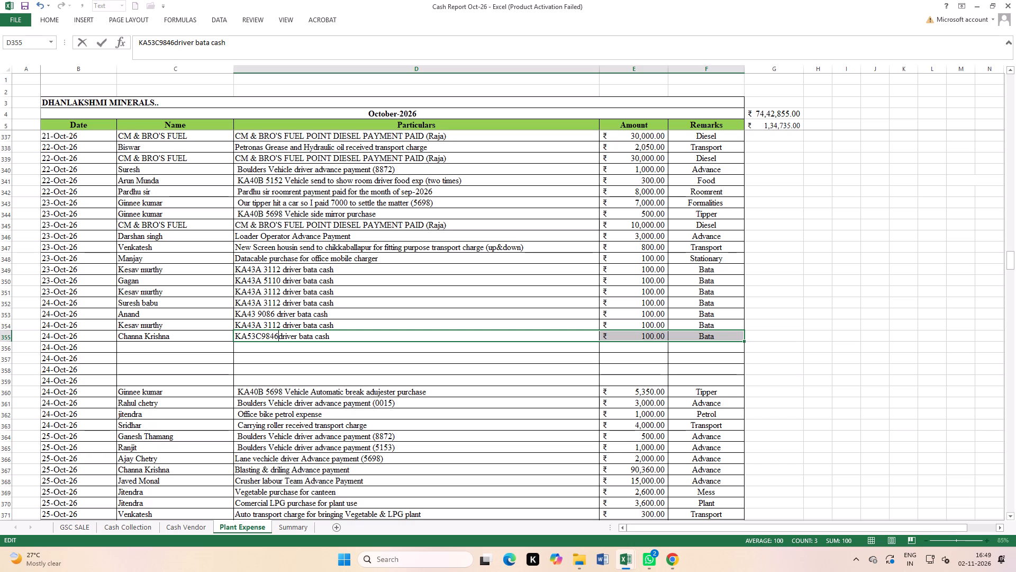
key(space)
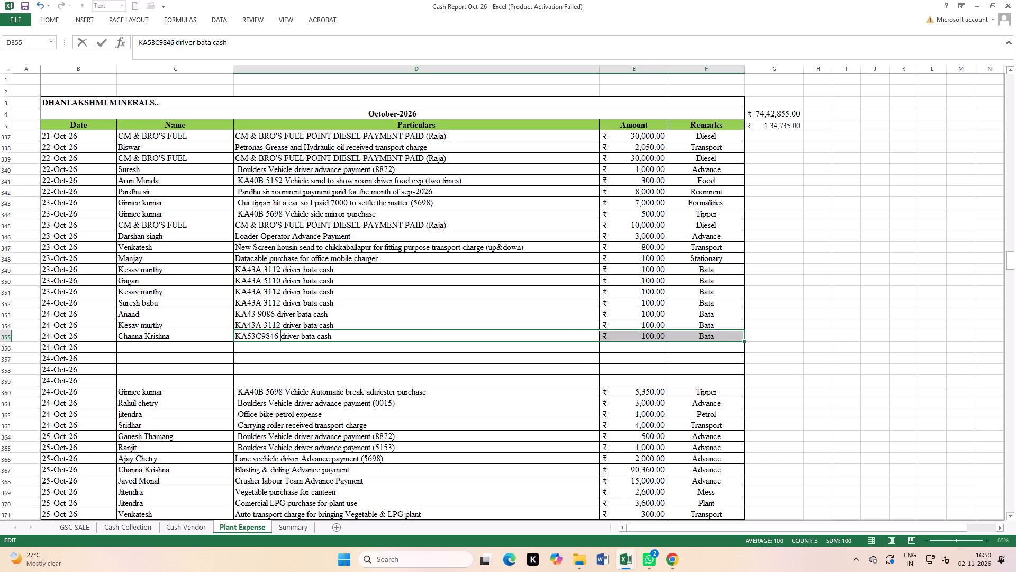
click(808, 374)
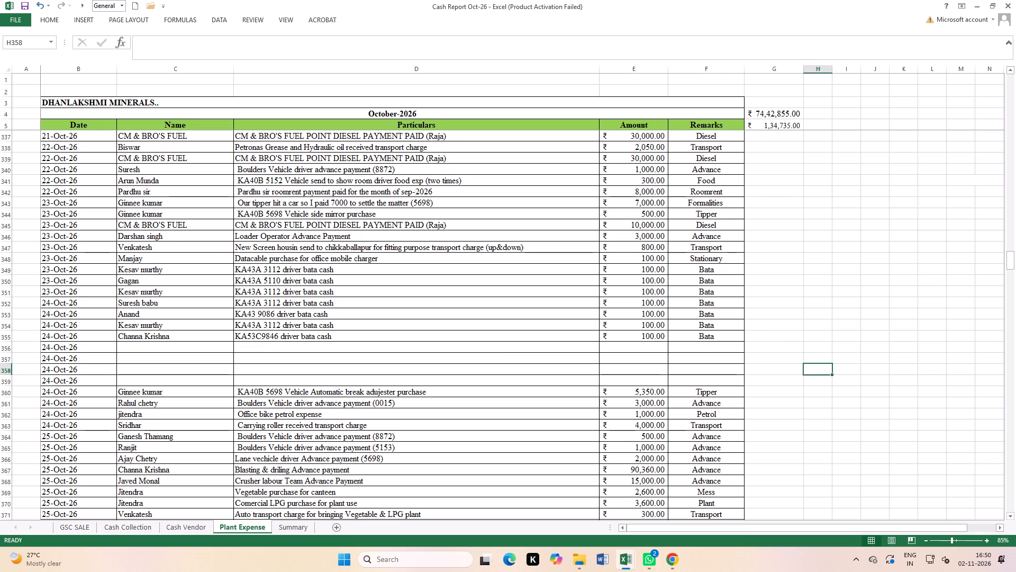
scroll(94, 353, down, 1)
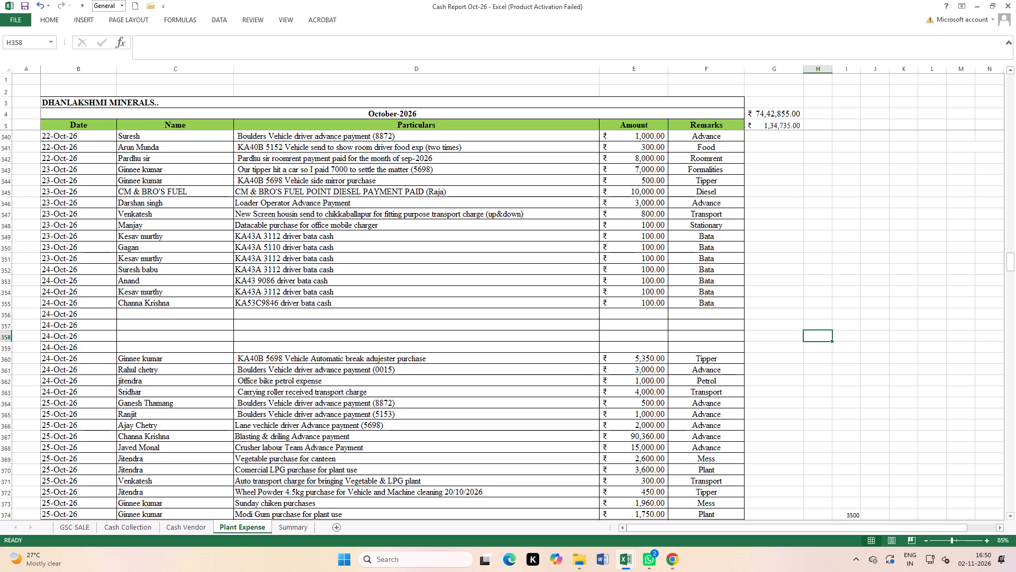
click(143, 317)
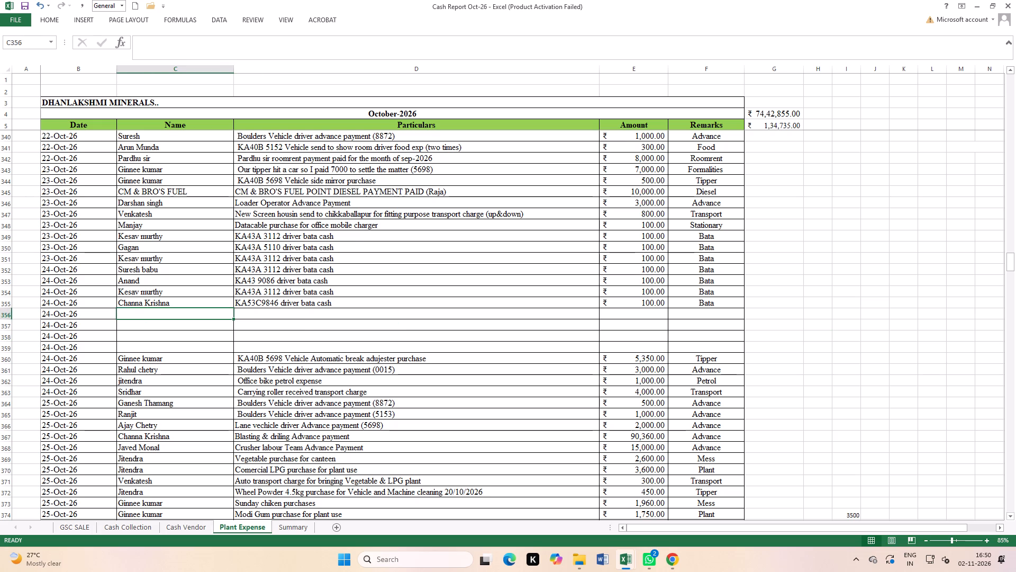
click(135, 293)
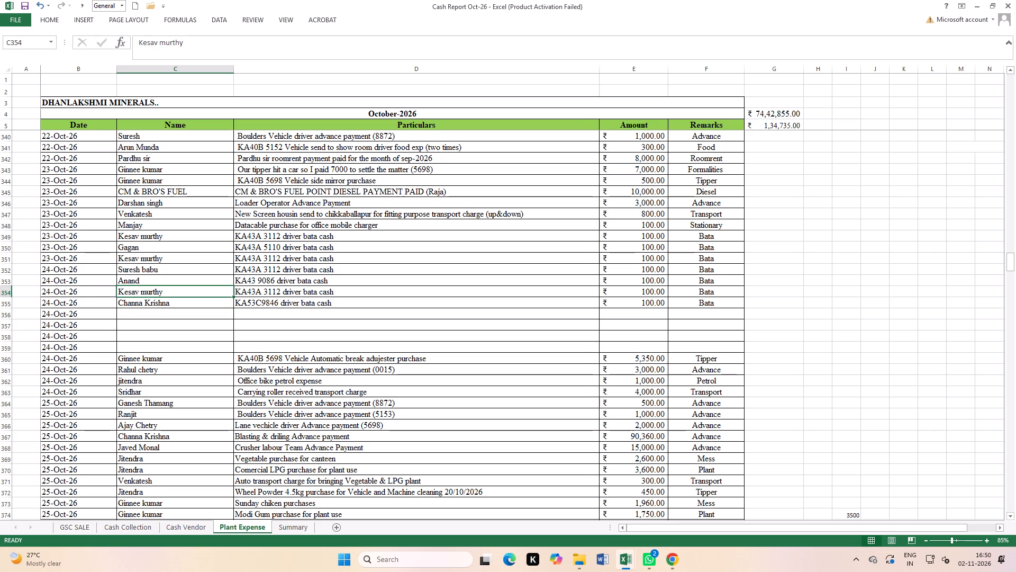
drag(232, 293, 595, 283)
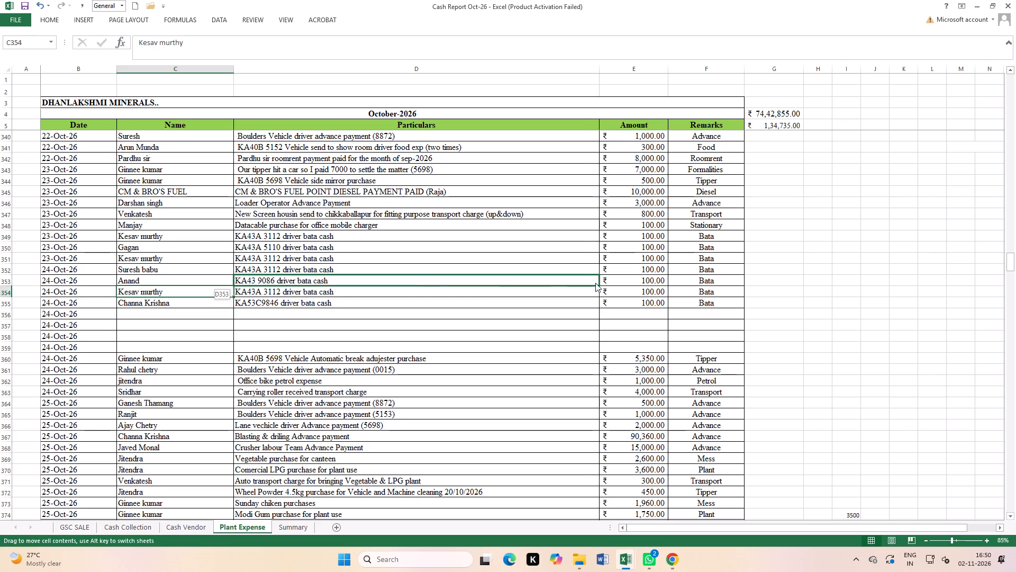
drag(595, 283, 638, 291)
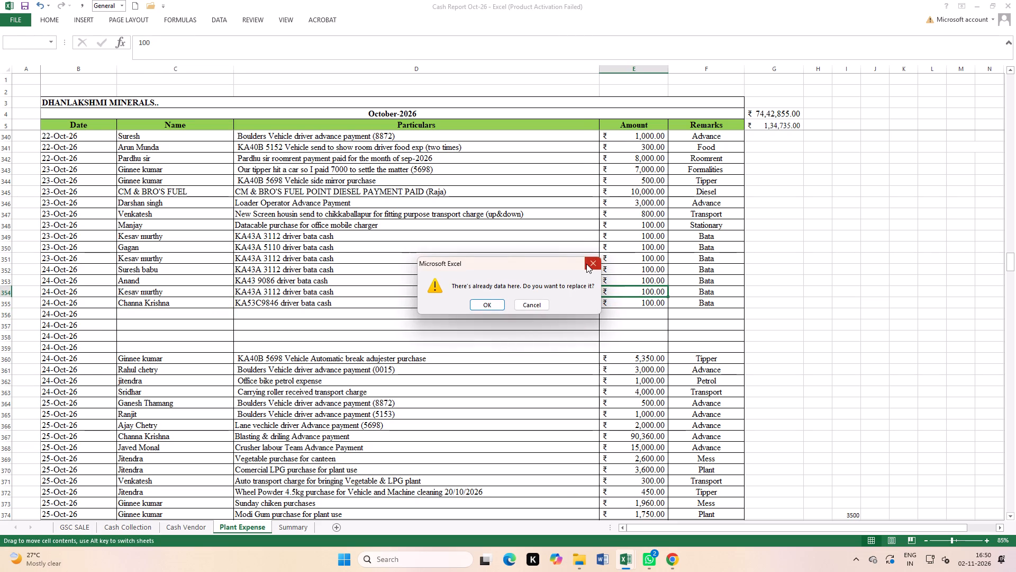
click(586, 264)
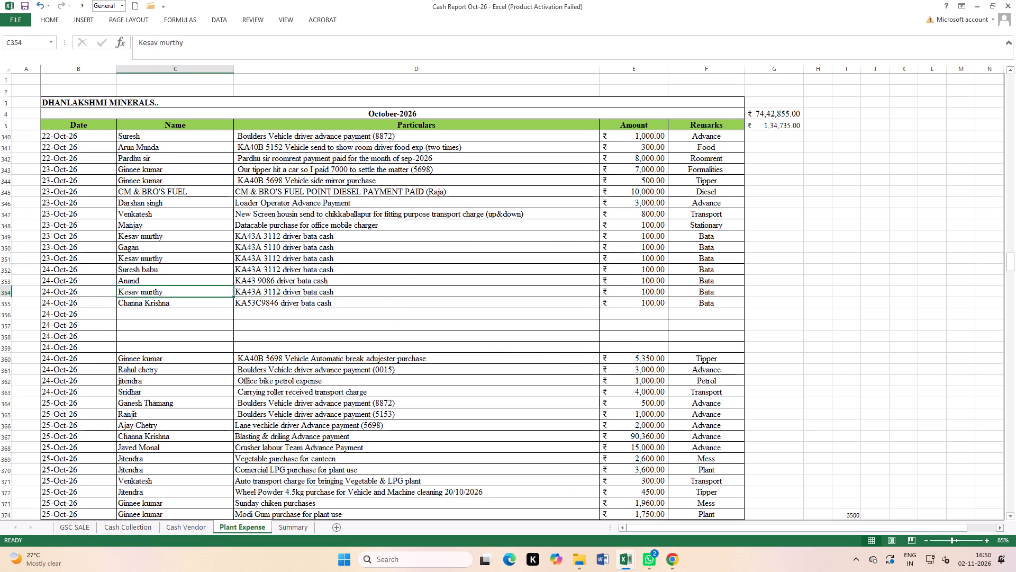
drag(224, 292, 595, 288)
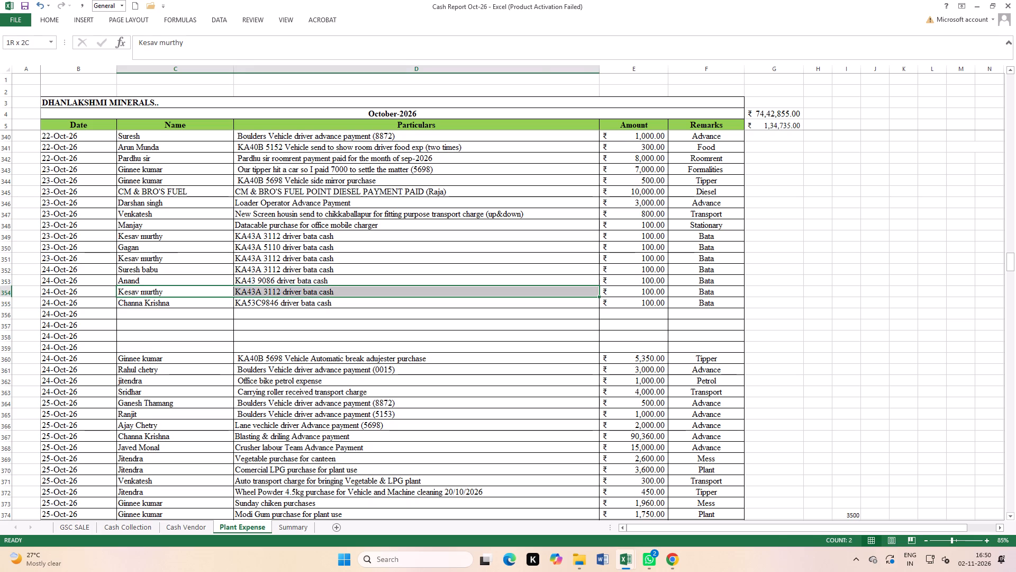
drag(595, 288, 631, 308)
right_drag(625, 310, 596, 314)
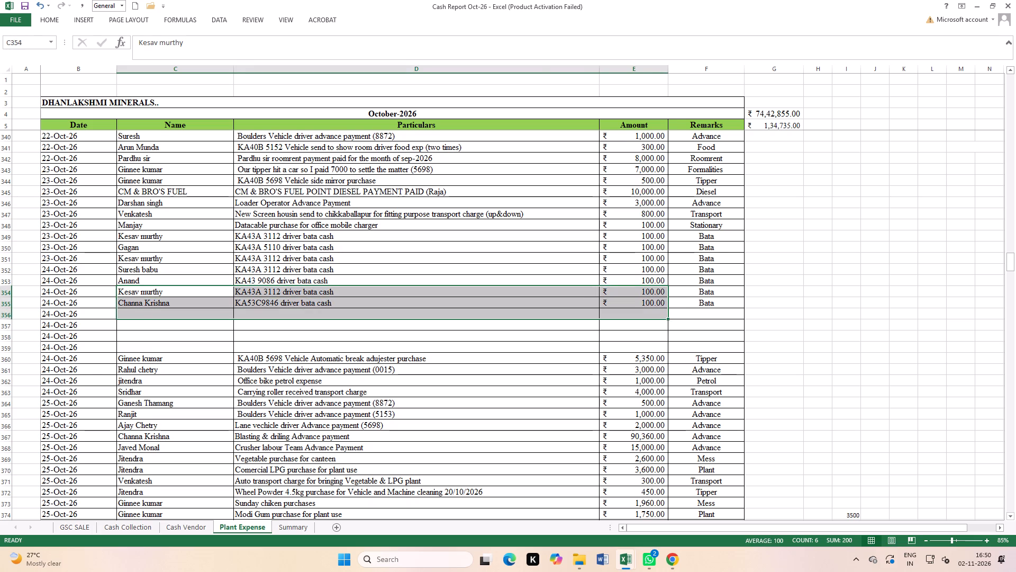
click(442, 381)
click(192, 291)
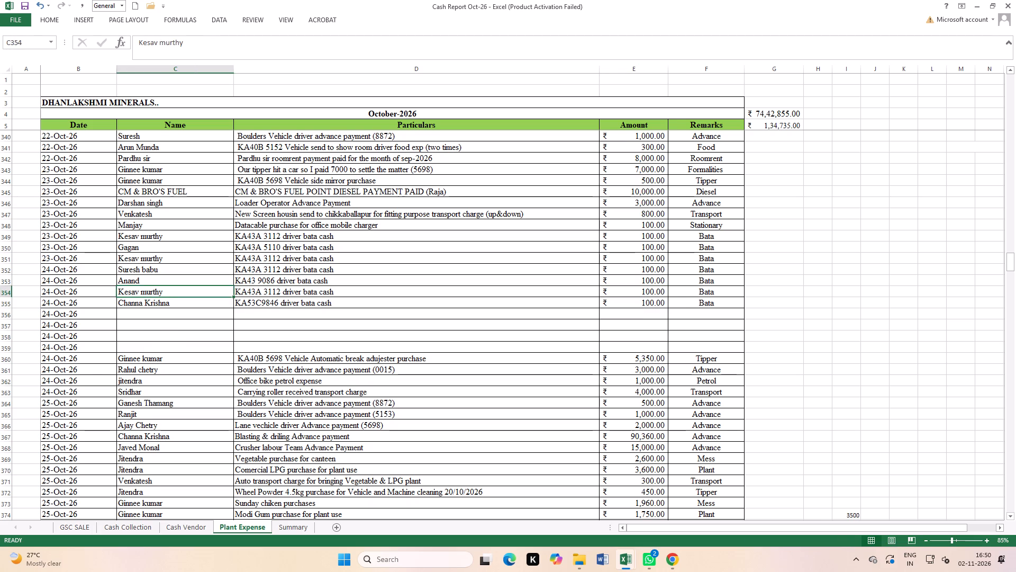
drag(228, 294, 667, 288)
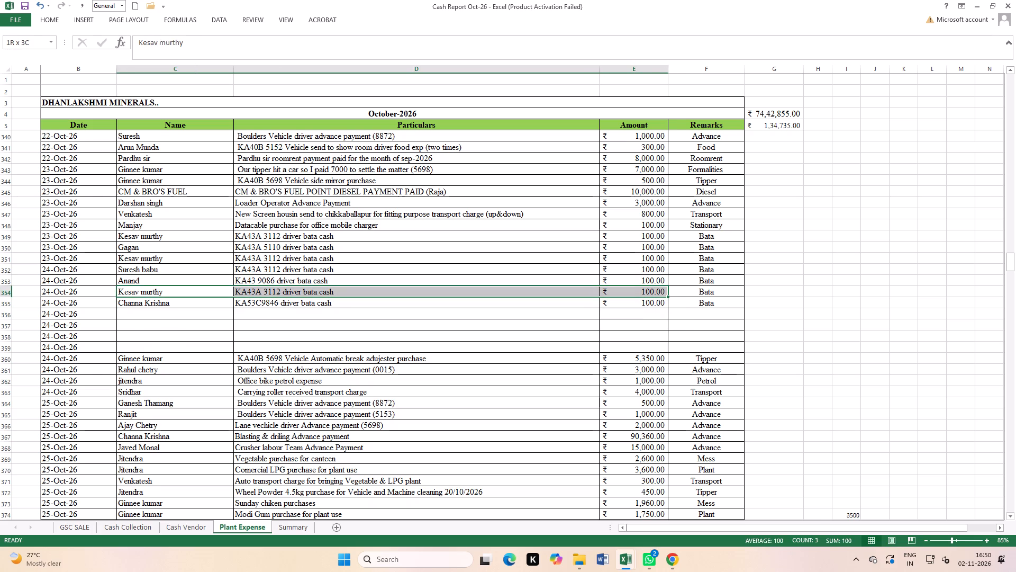
drag(667, 288, 698, 289)
key(ctrl+c)
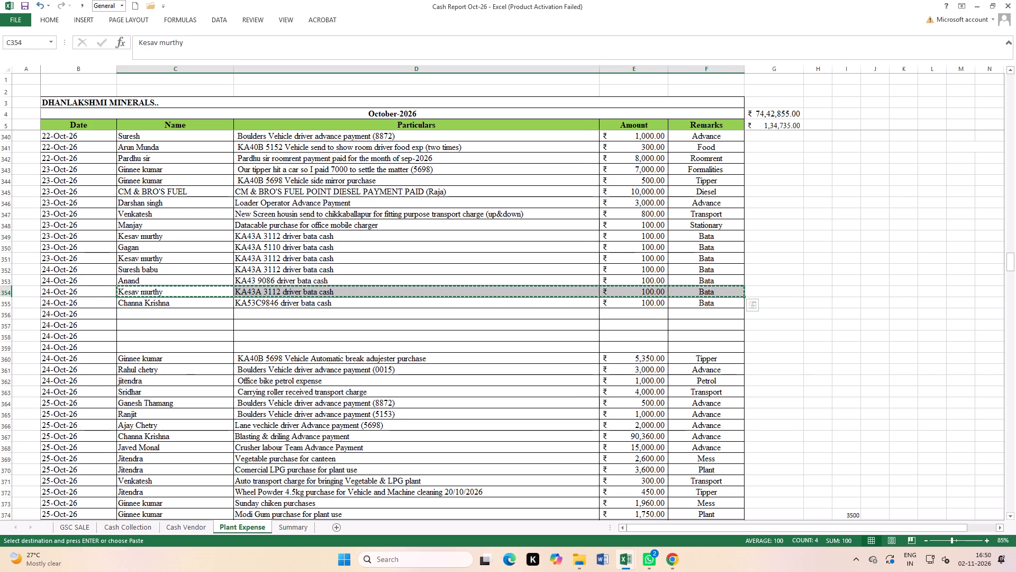
click(137, 312)
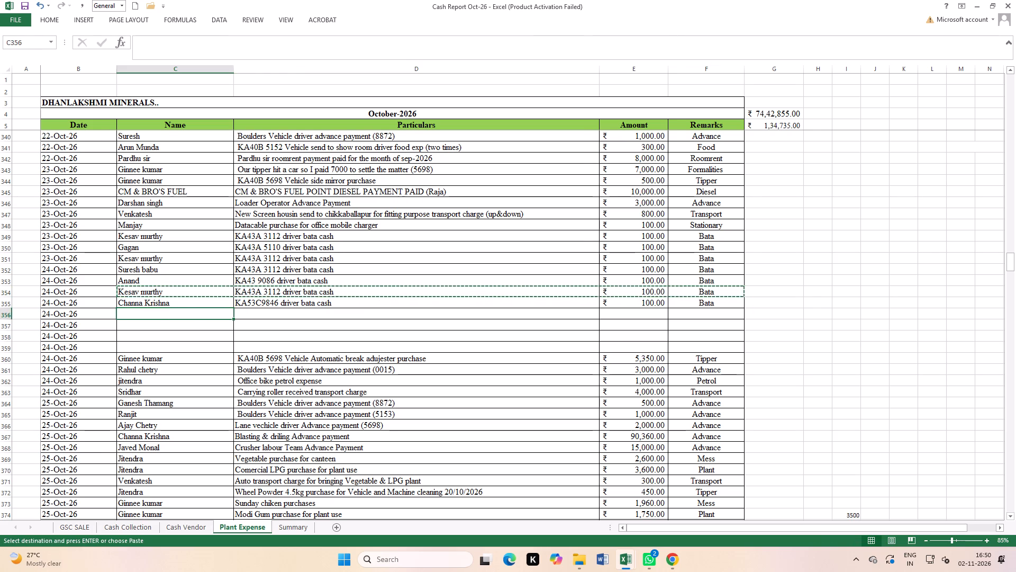
key(ctrl+v)
click(361, 346)
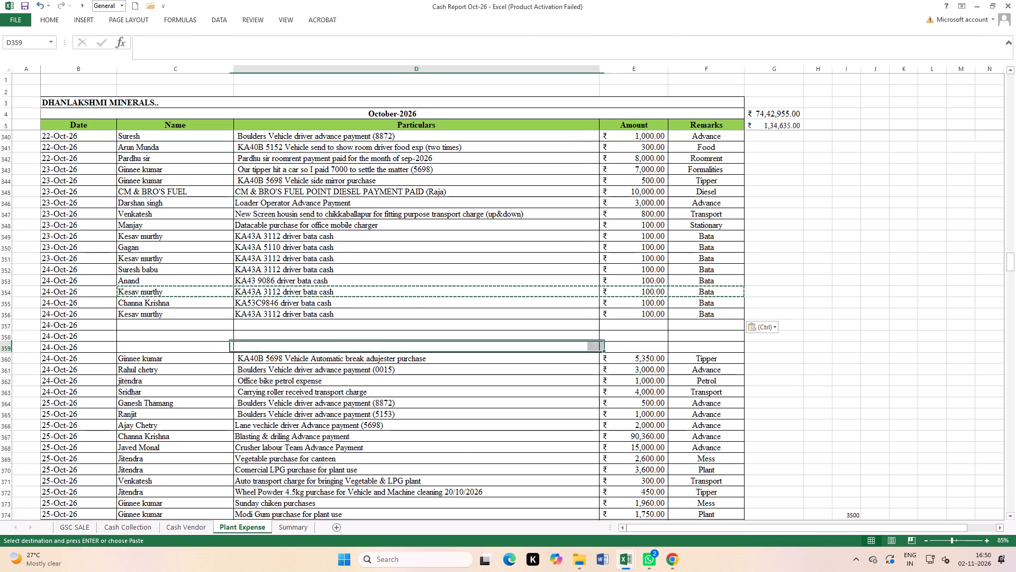
click(270, 316)
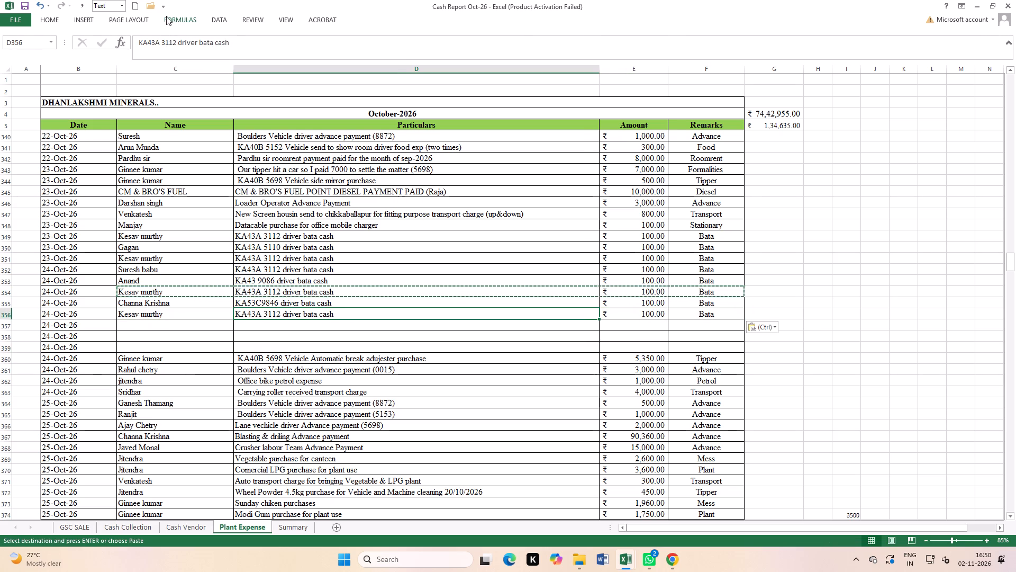
click(175, 43)
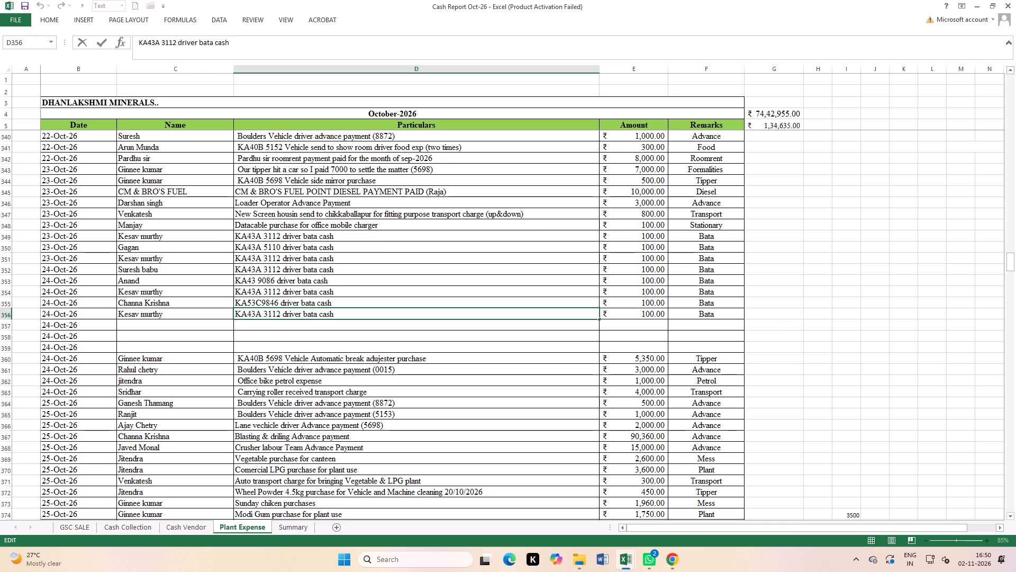
key(BackSpace)
key(BackSpace)
key(BackSpace)
key(BackSpace)
text(7019)
click(555, 355)
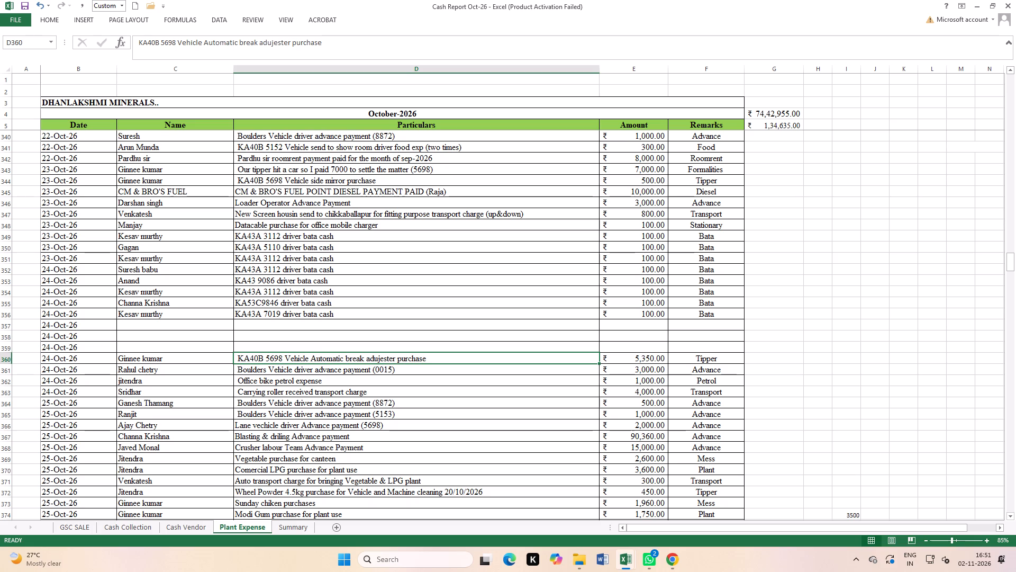
click(128, 281)
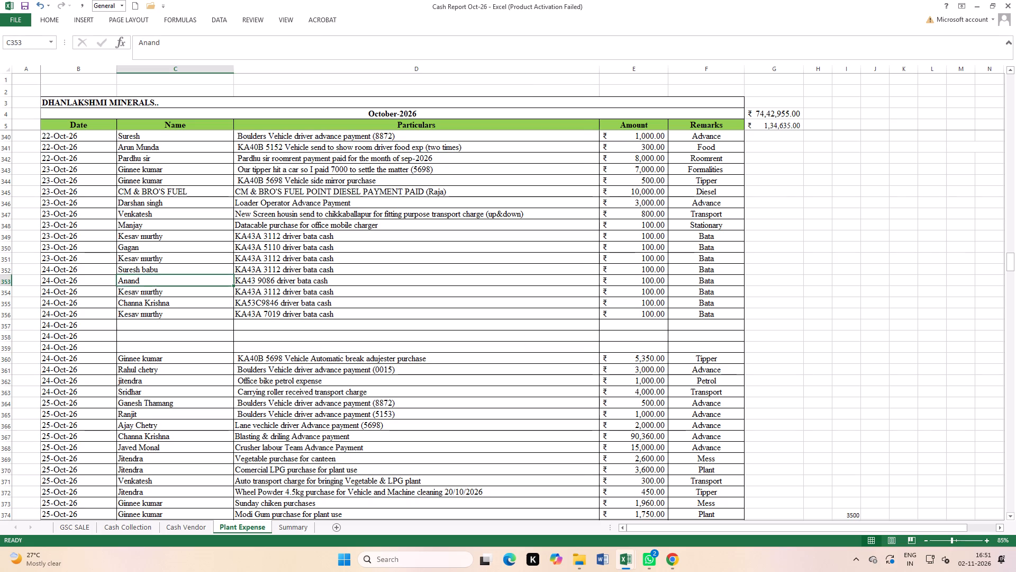
drag(230, 282, 593, 284)
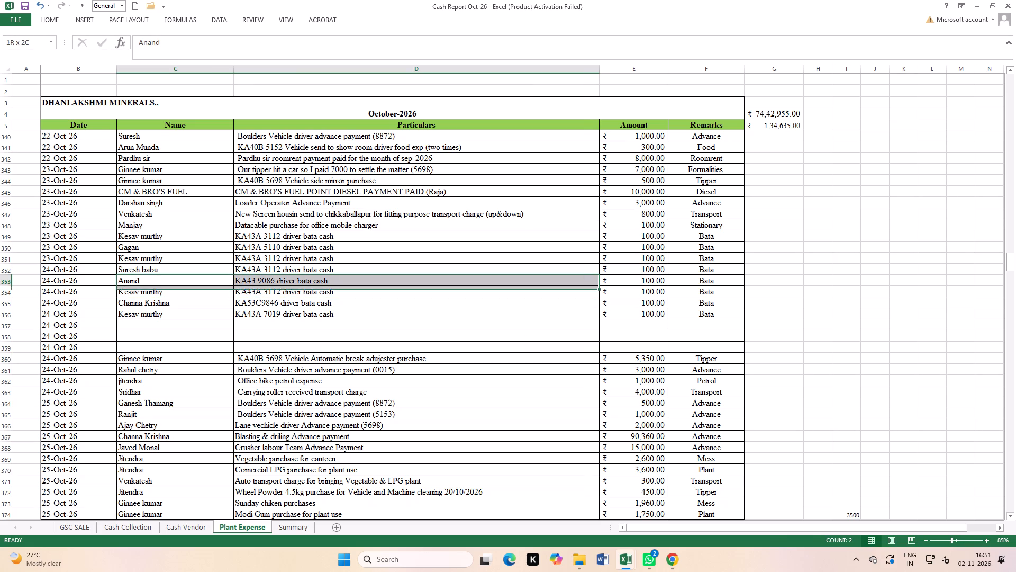
drag(593, 284, 696, 278)
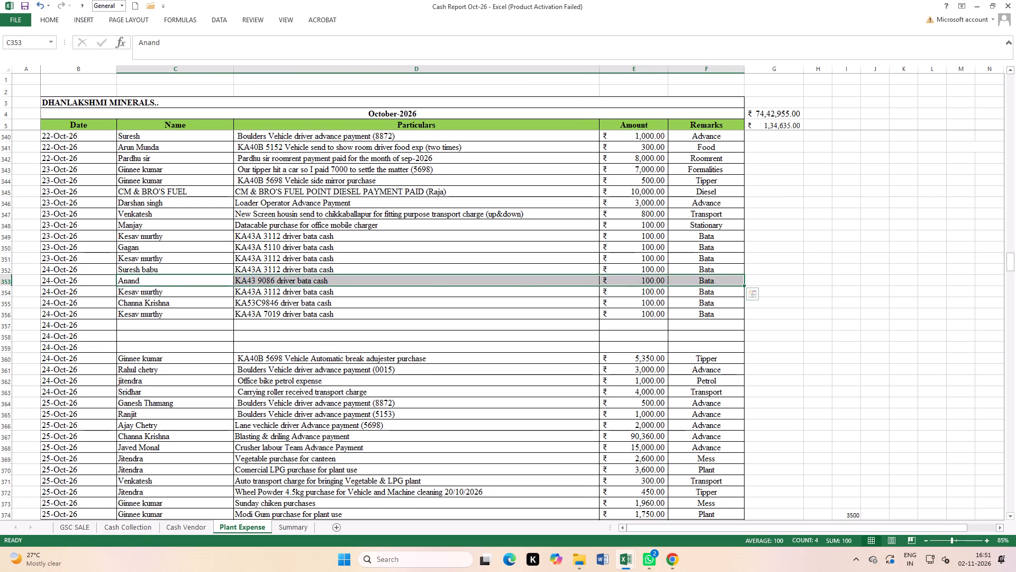
key(ctrl+c)
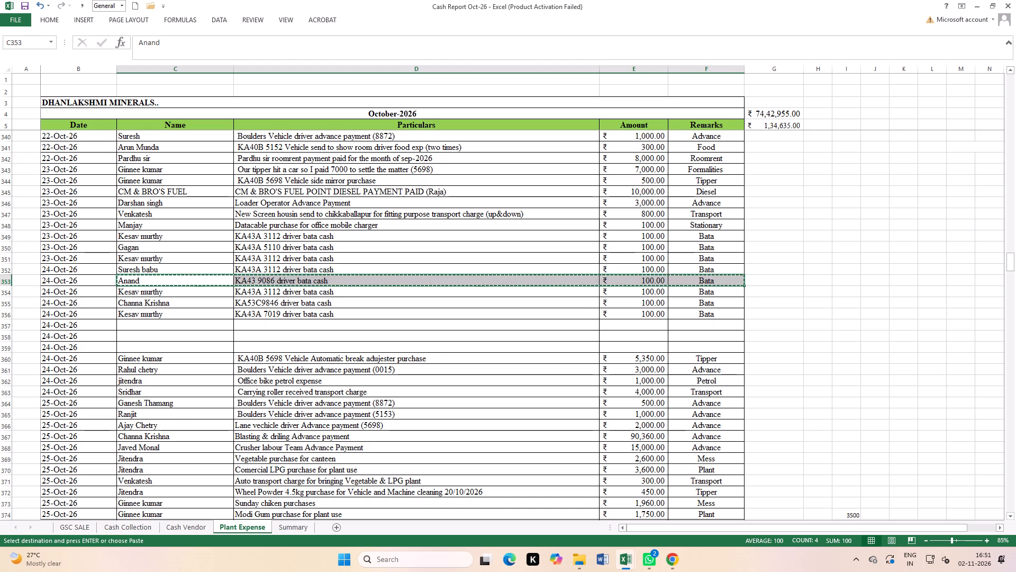
click(135, 328)
key(ctrl+v)
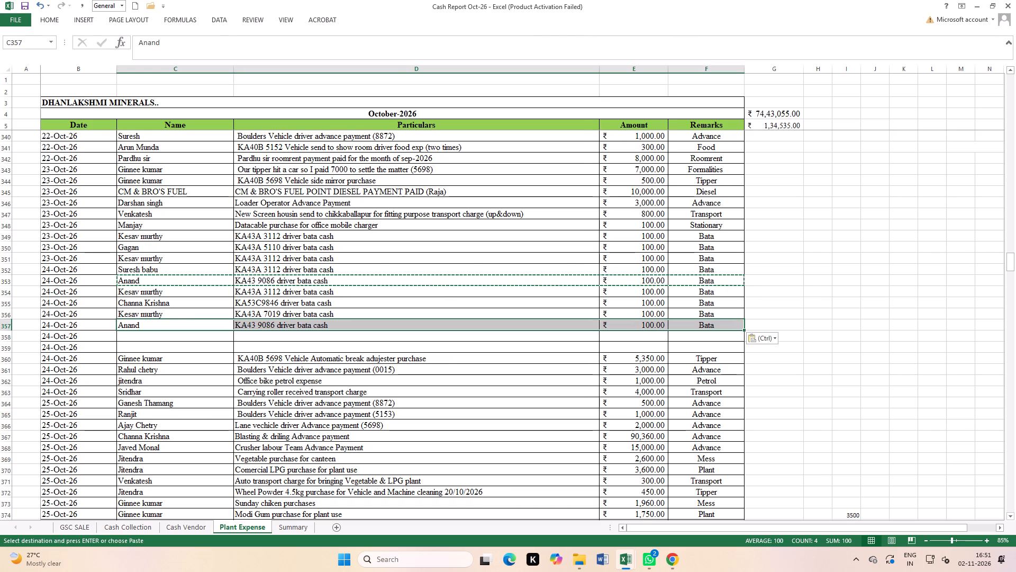
click(791, 364)
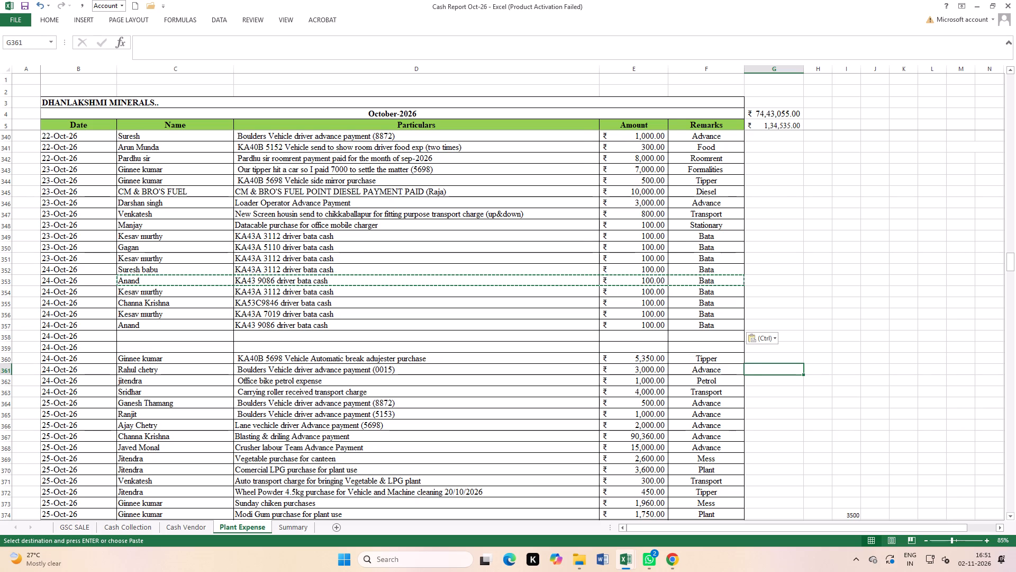
click(135, 314)
drag(229, 315, 416, 315)
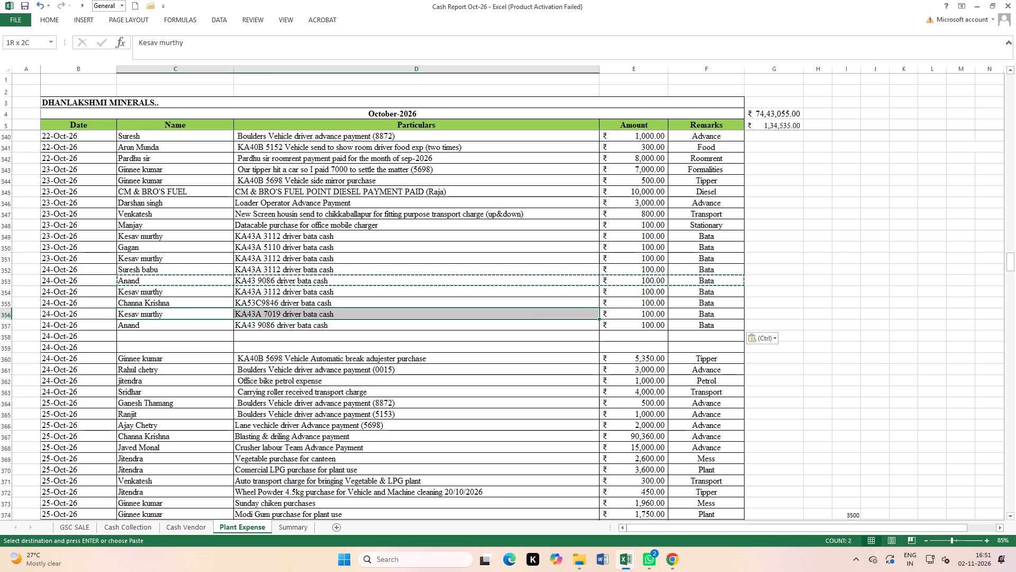
drag(416, 315, 693, 313)
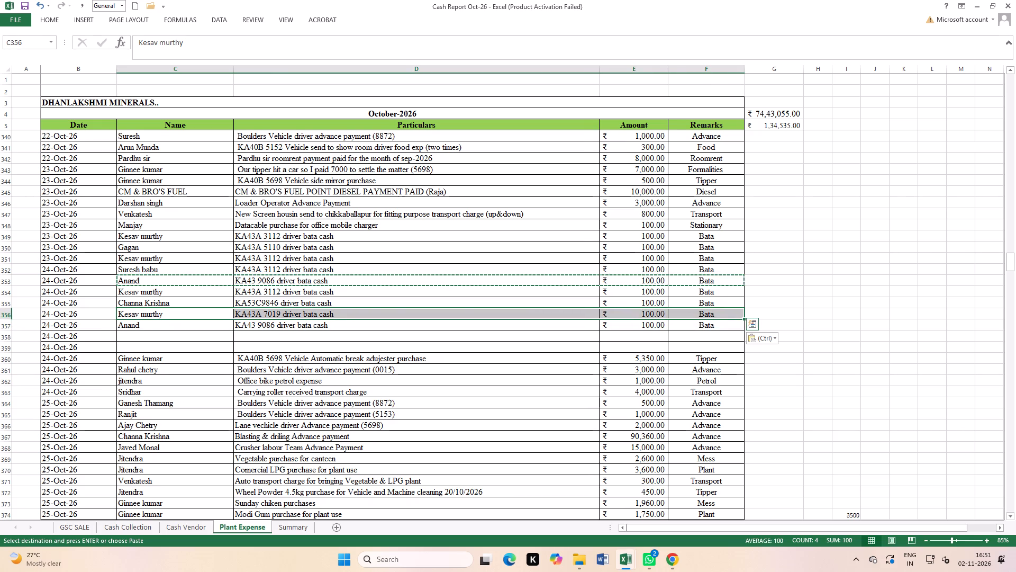
key(ctrl+c)
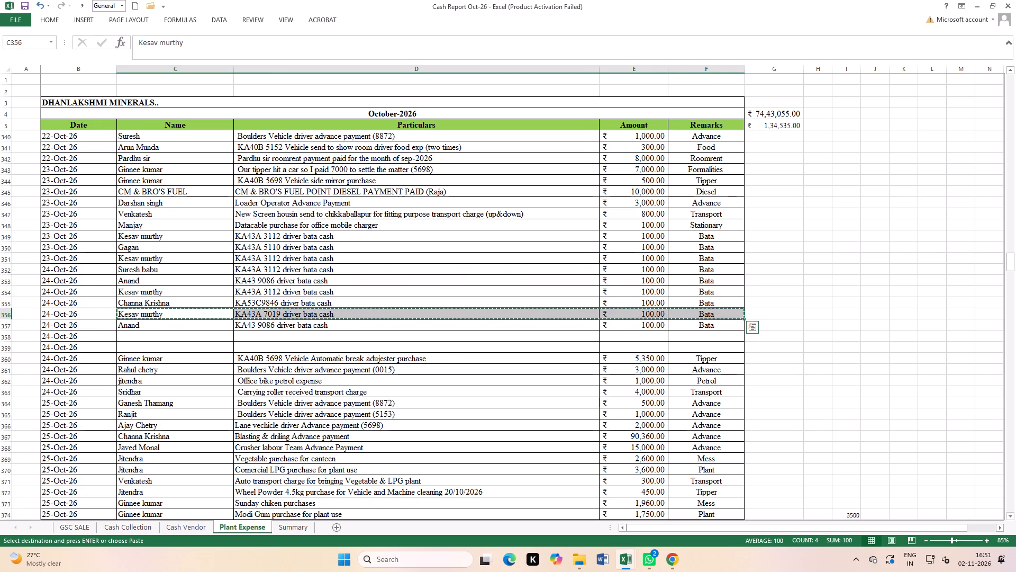
click(137, 336)
key(ctrl+v)
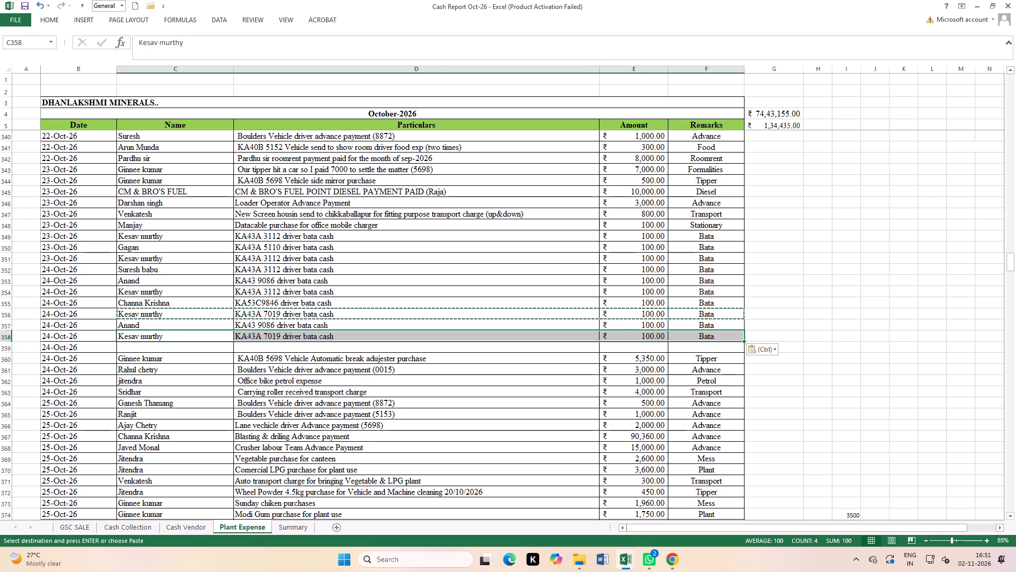
click(152, 259)
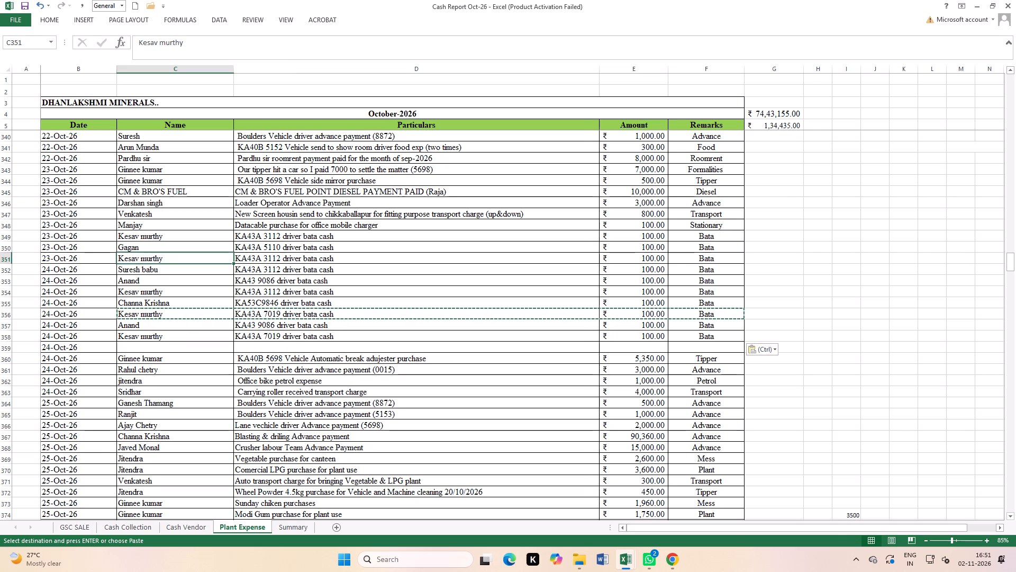
drag(224, 260, 558, 254)
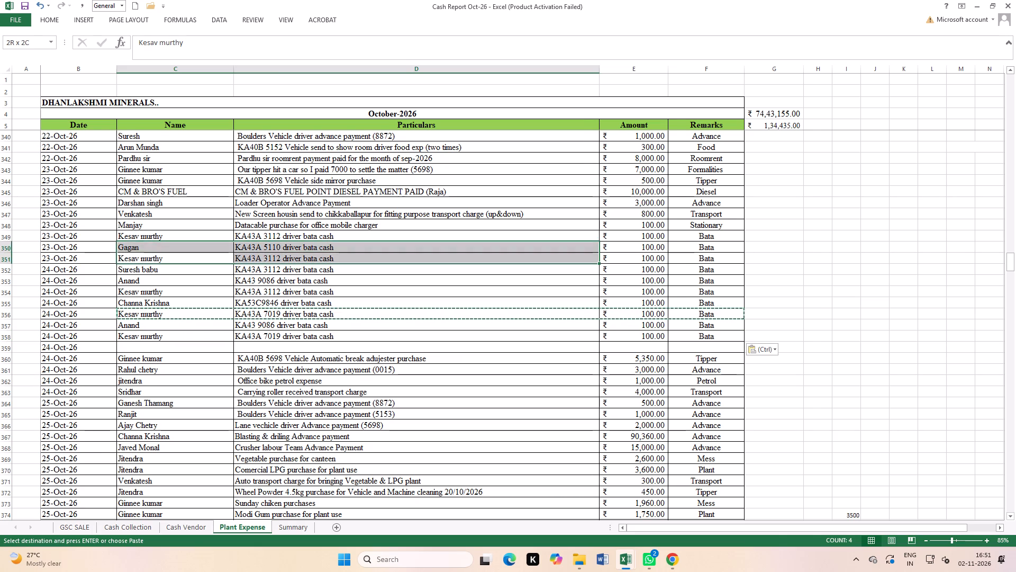
drag(558, 254, 601, 258)
drag(655, 259, 670, 258)
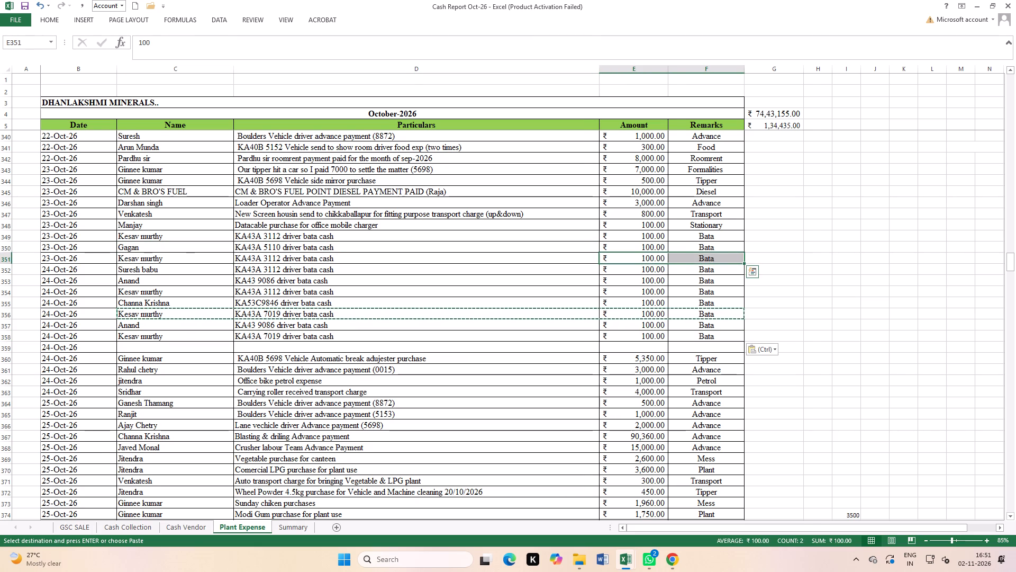
click(171, 260)
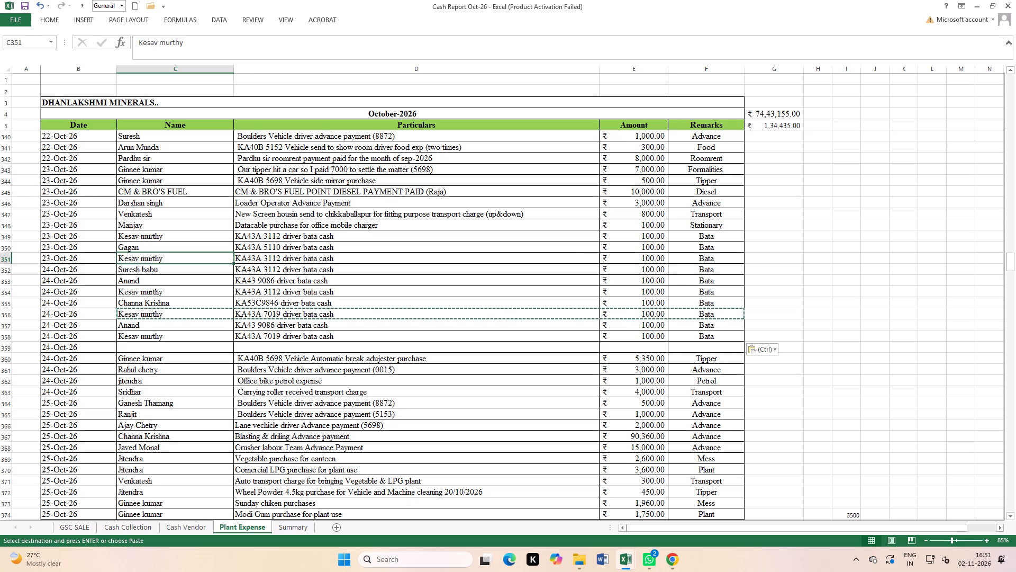
drag(229, 260, 589, 260)
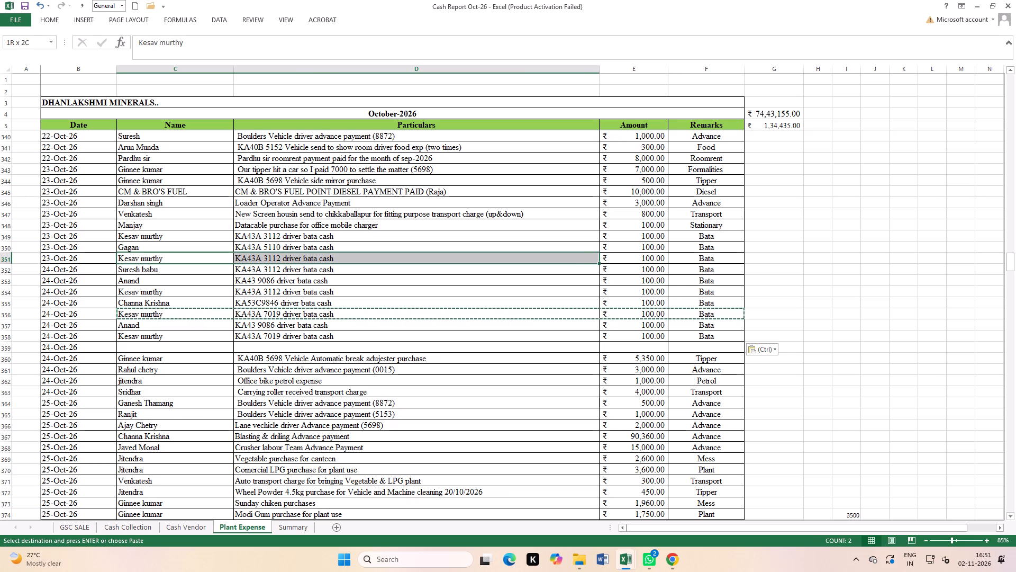
drag(589, 260, 677, 260)
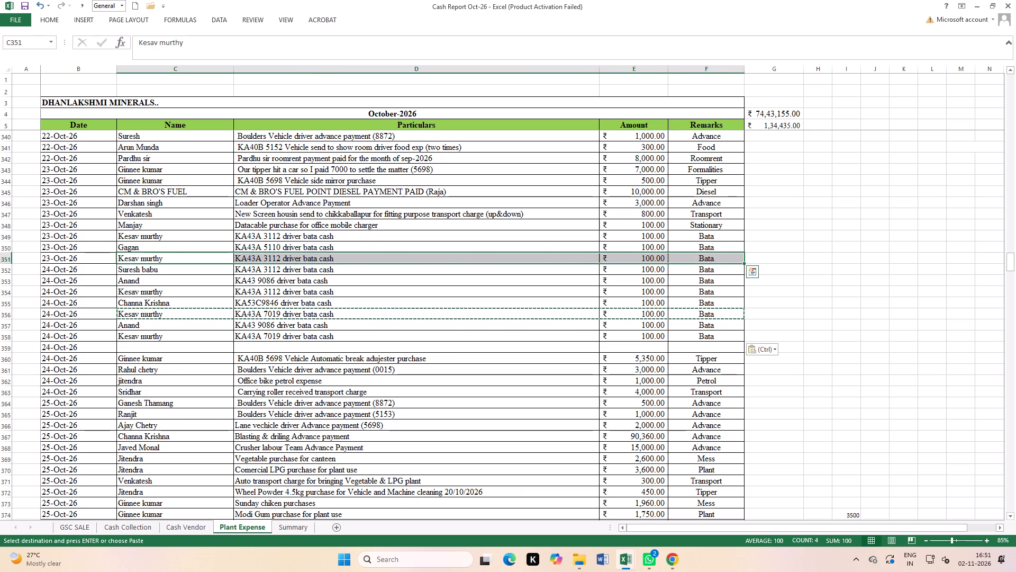
key(ctrl+c)
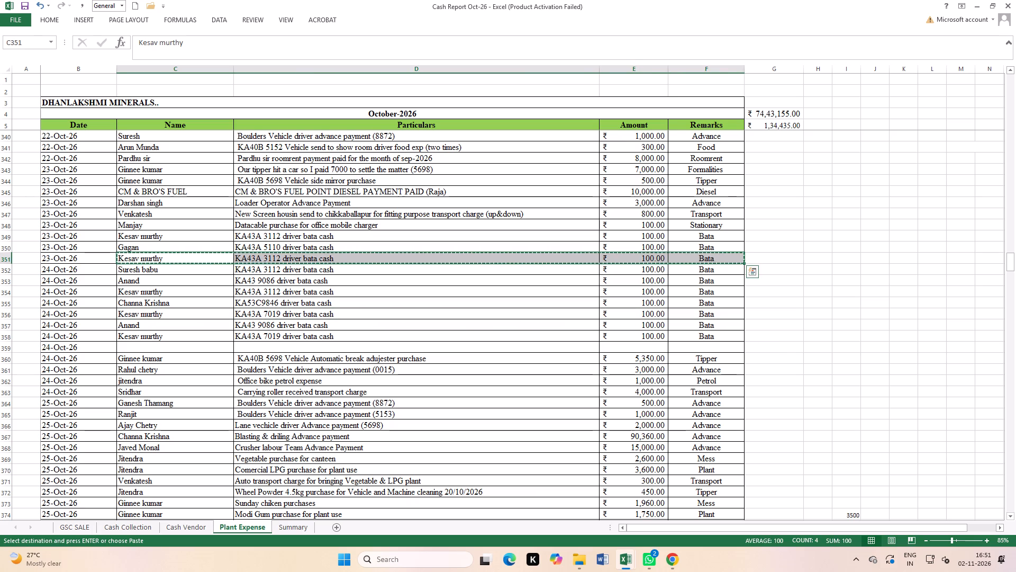
click(147, 346)
key(ctrl+v)
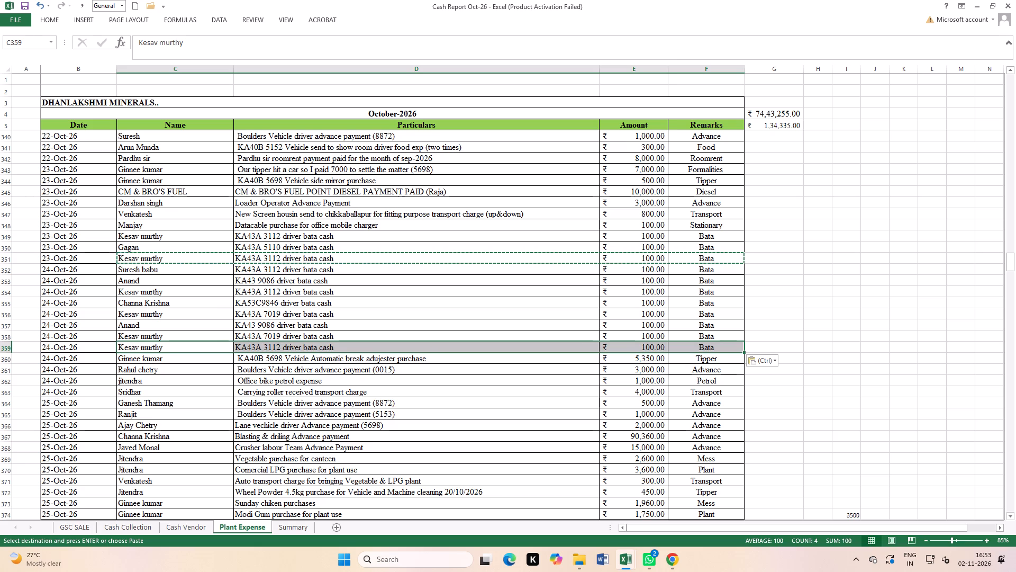
Select the particulars of the 24-Oct-26 driver bata entries in rows 352 to 359 to check their count.
click(265, 269)
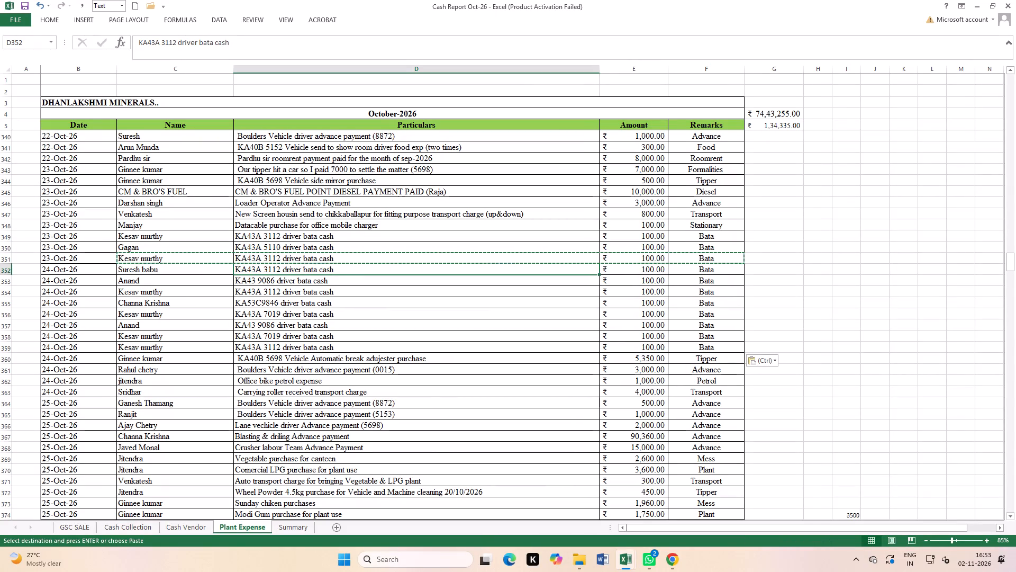
drag(269, 269, 270, 345)
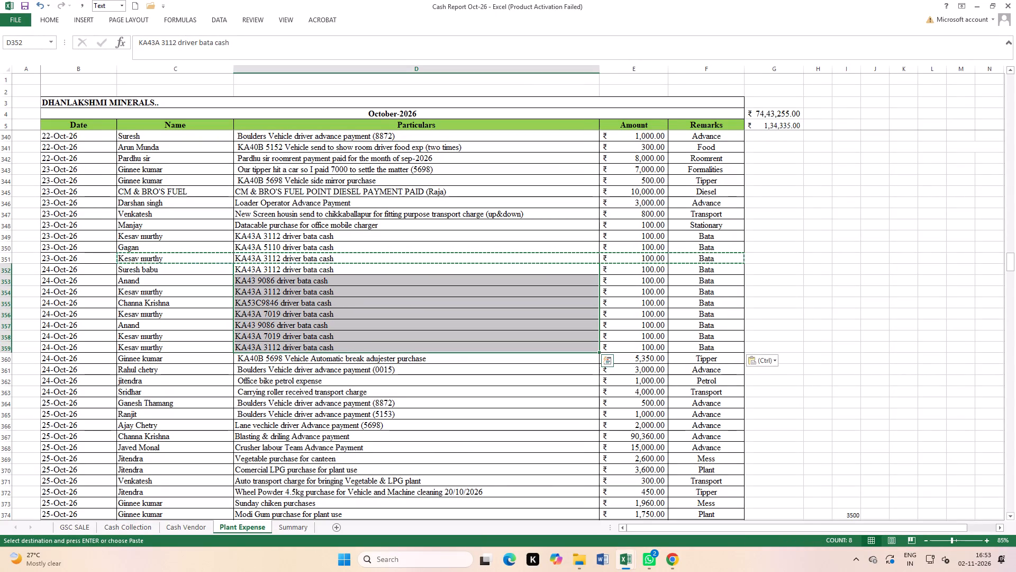
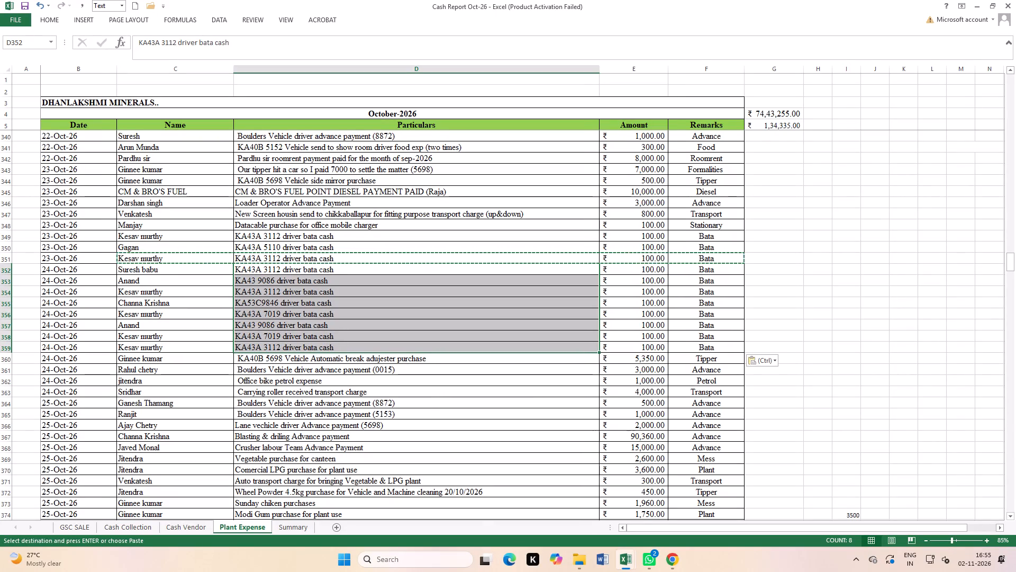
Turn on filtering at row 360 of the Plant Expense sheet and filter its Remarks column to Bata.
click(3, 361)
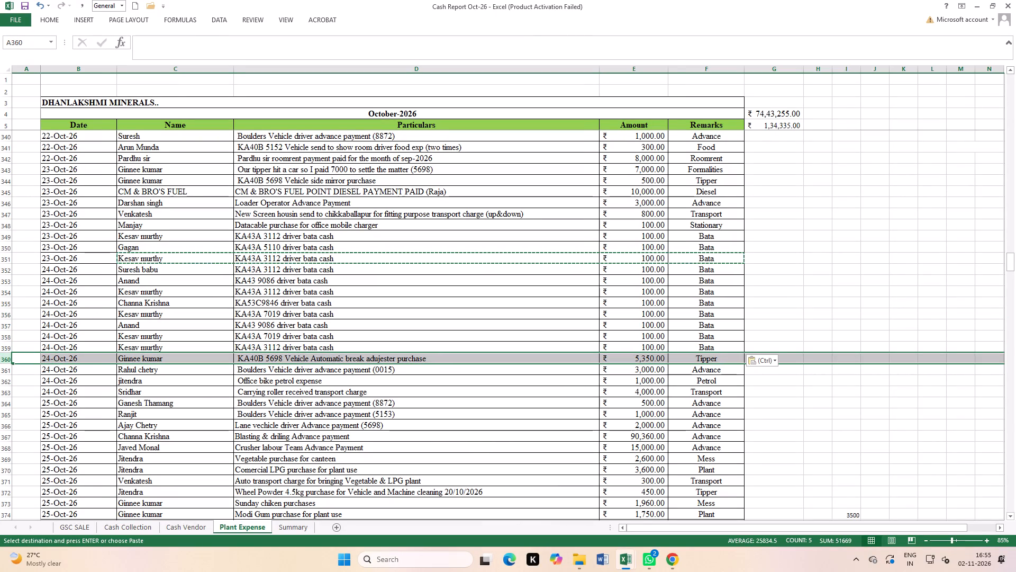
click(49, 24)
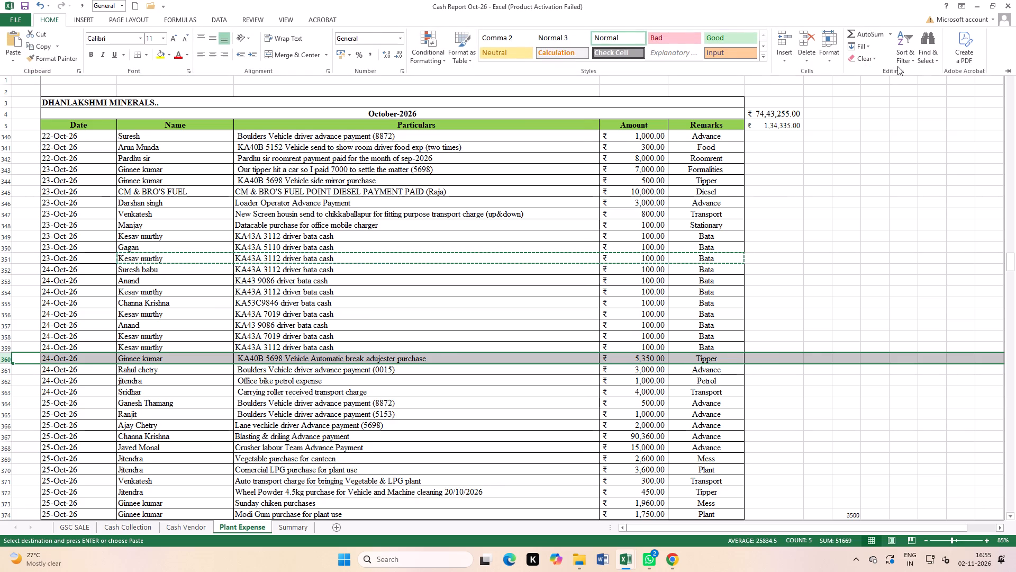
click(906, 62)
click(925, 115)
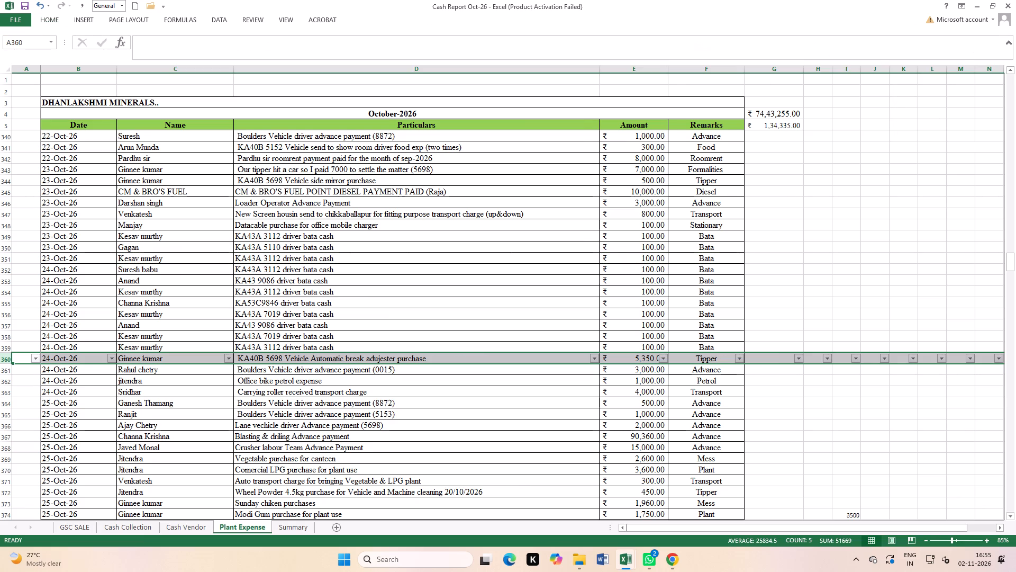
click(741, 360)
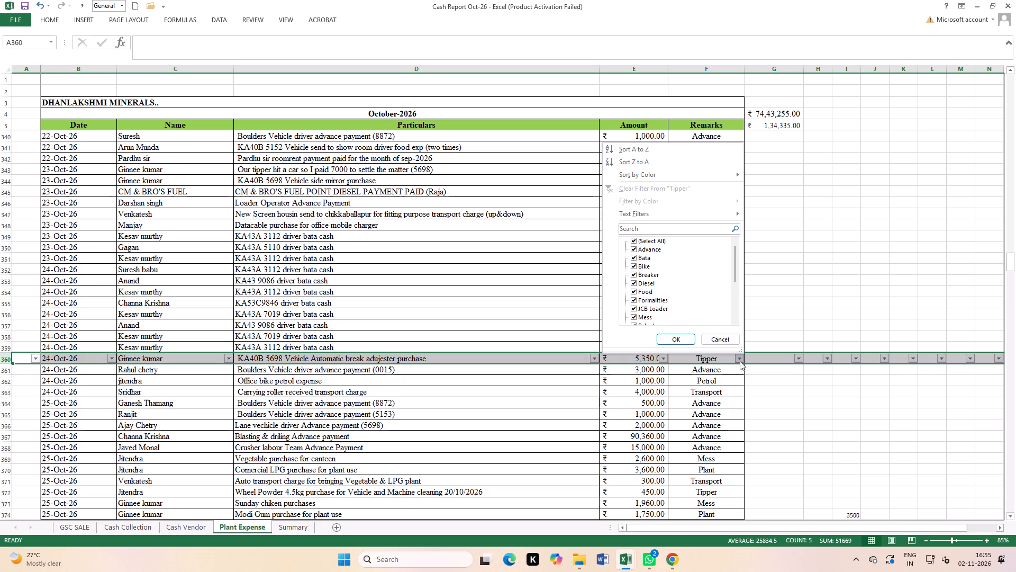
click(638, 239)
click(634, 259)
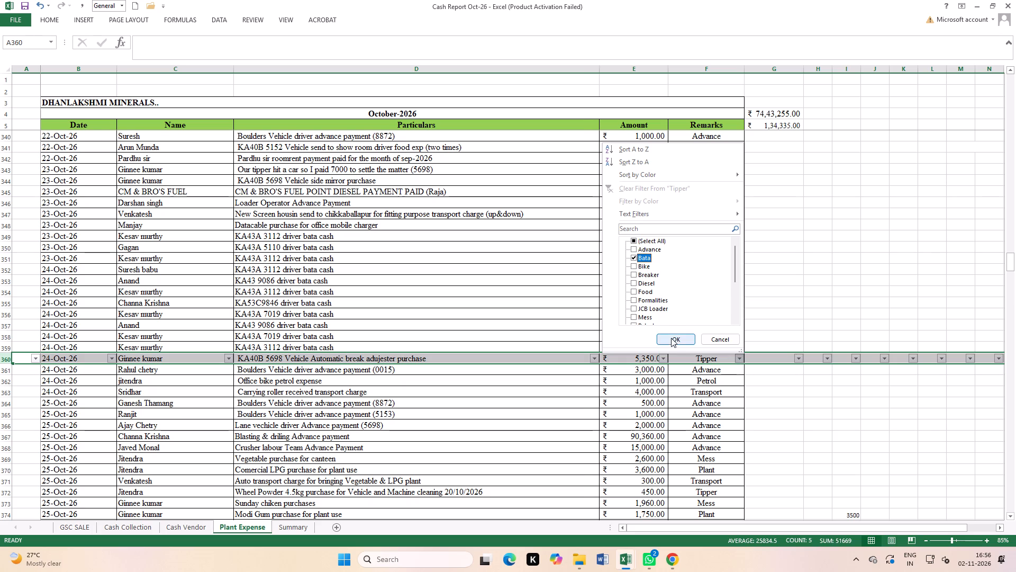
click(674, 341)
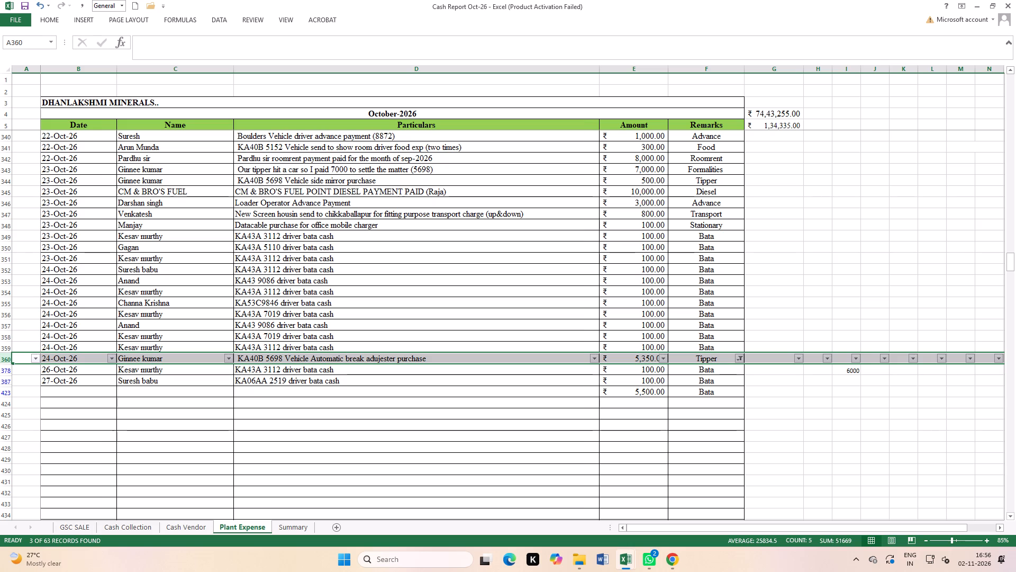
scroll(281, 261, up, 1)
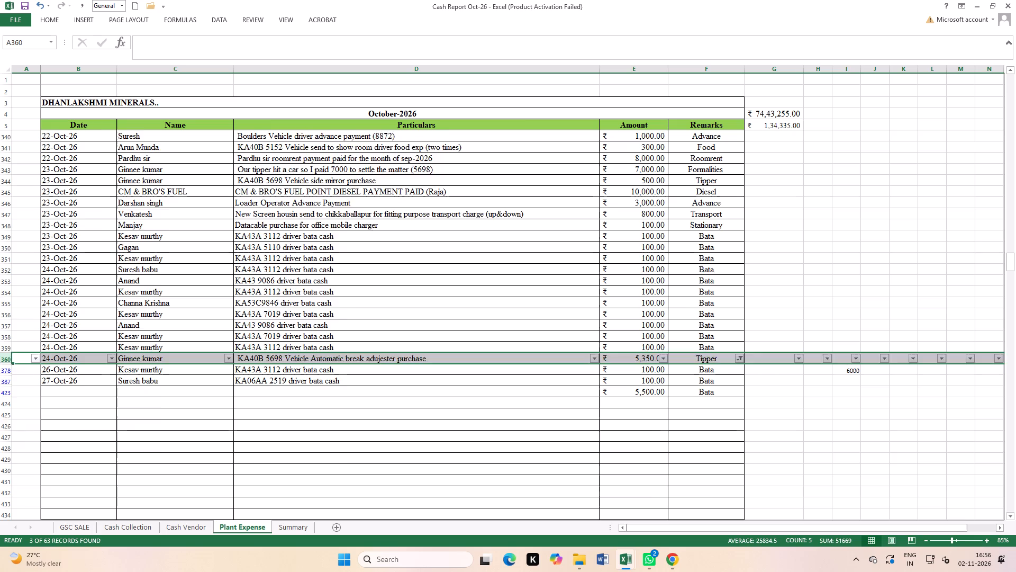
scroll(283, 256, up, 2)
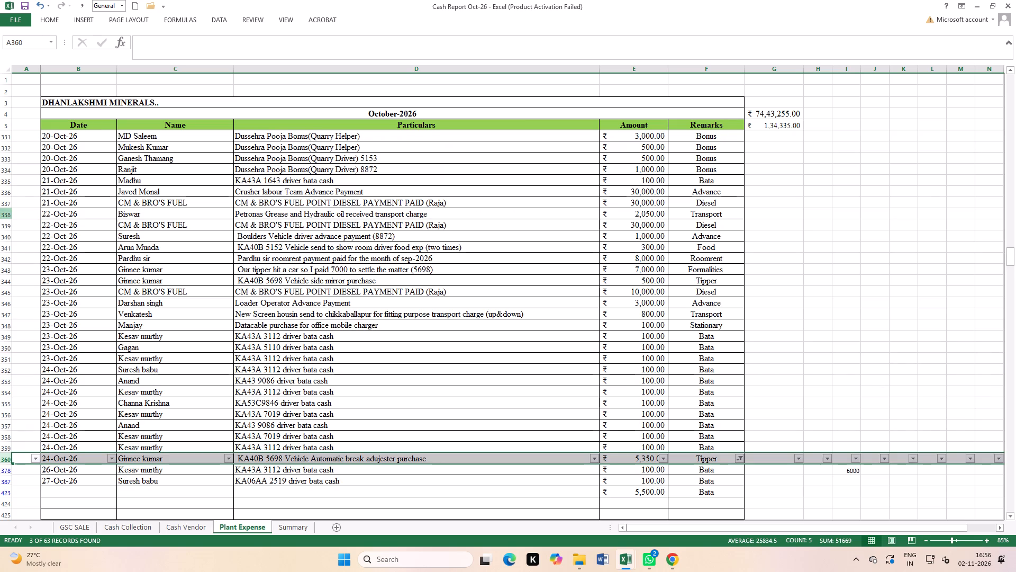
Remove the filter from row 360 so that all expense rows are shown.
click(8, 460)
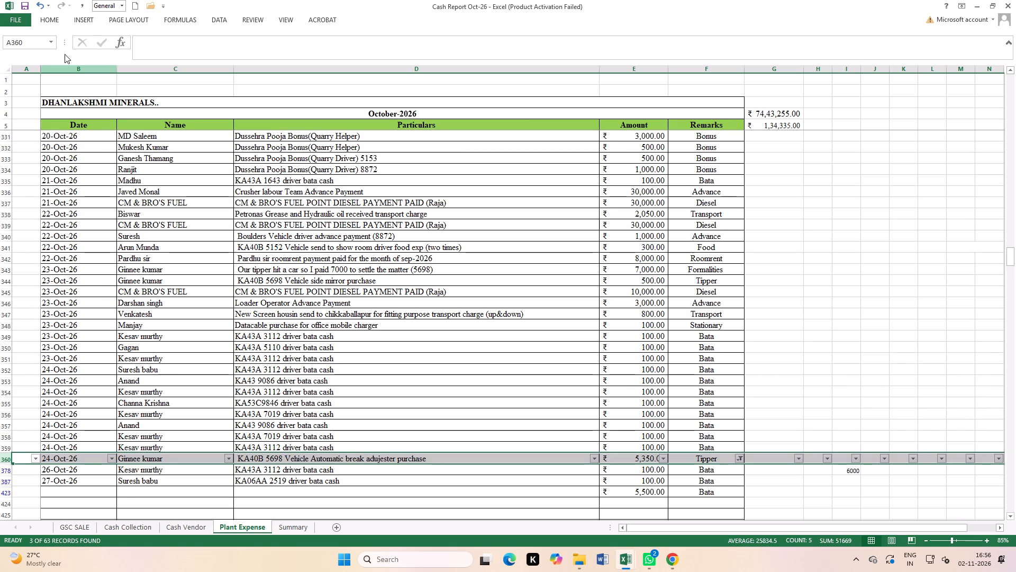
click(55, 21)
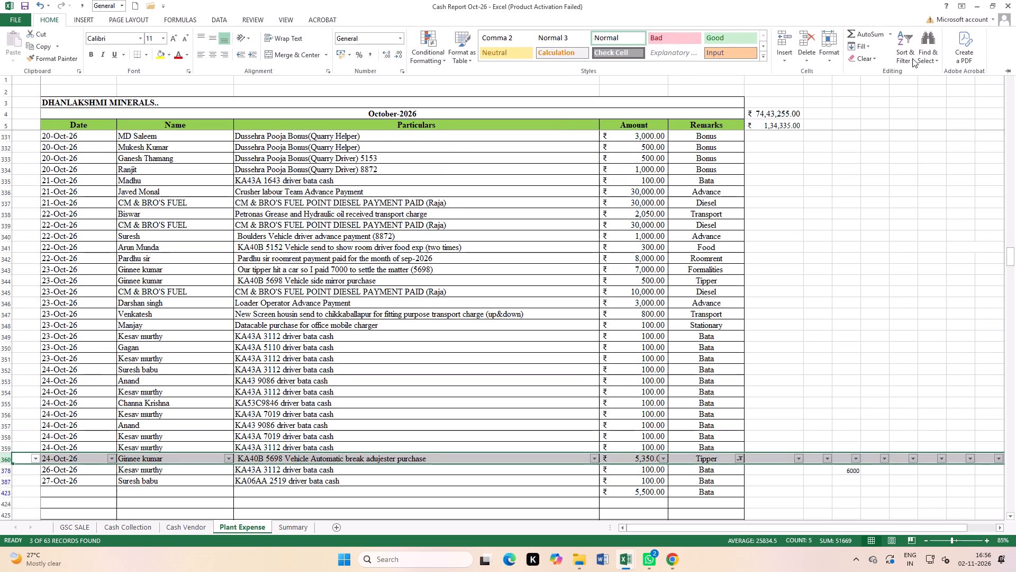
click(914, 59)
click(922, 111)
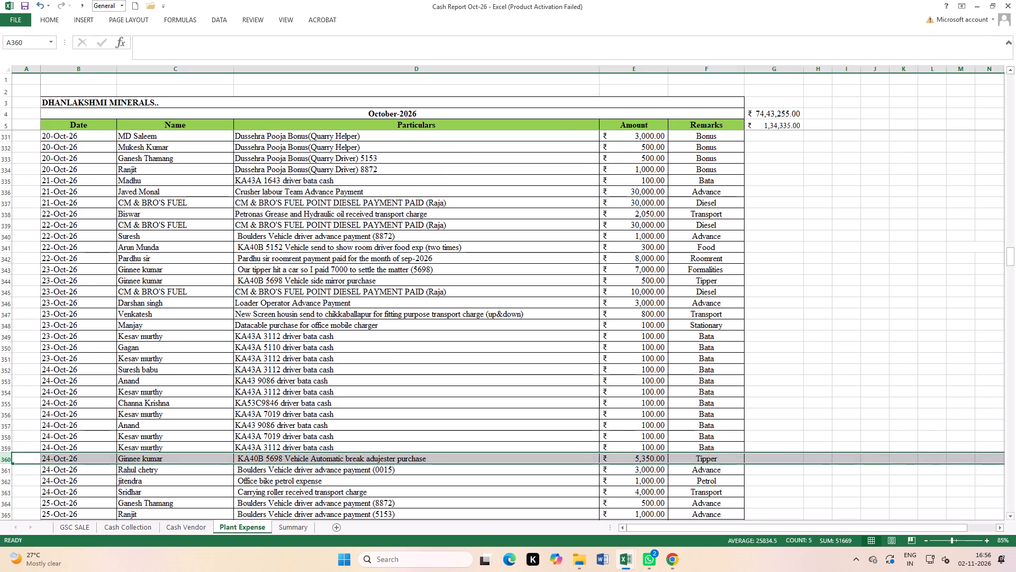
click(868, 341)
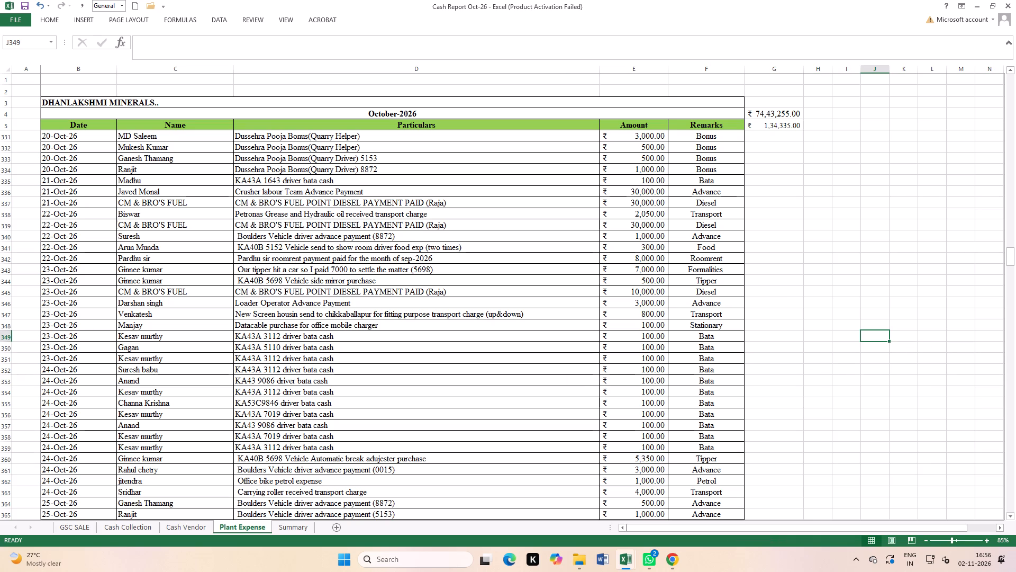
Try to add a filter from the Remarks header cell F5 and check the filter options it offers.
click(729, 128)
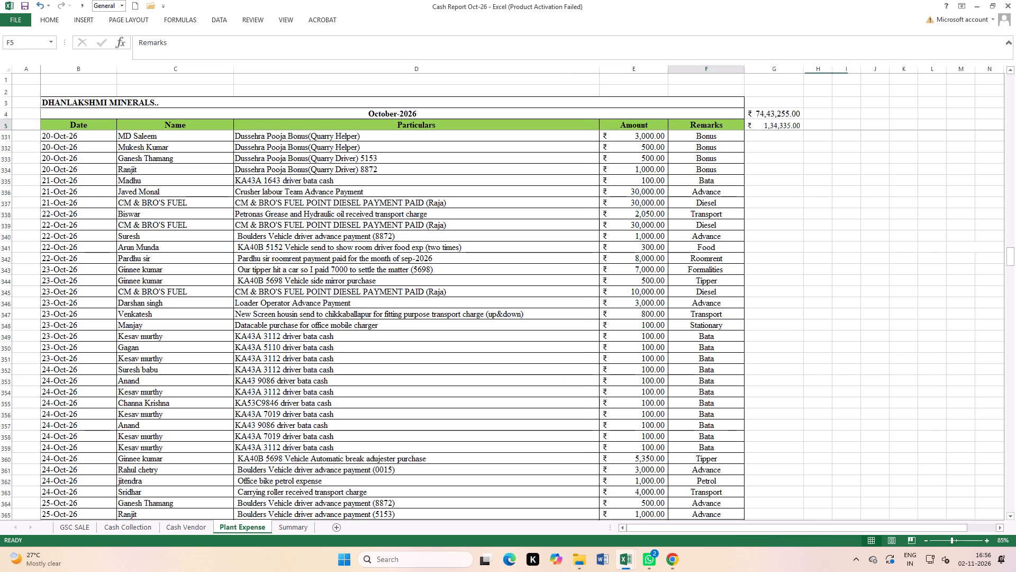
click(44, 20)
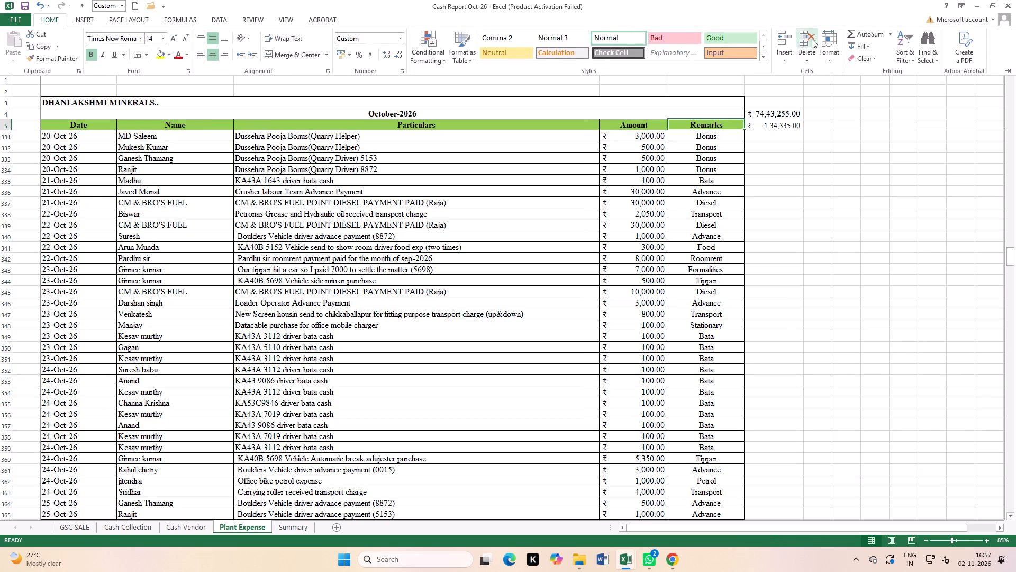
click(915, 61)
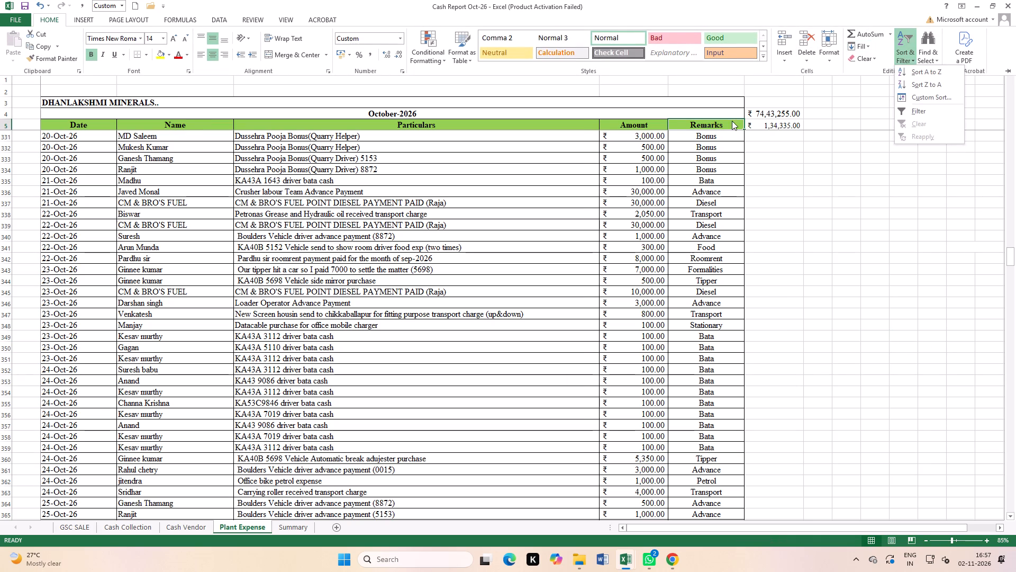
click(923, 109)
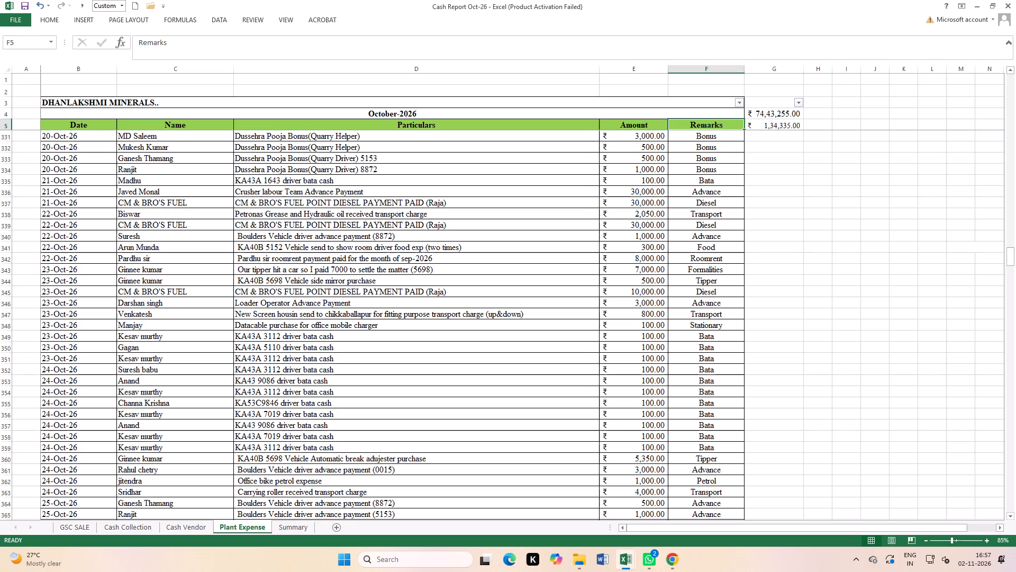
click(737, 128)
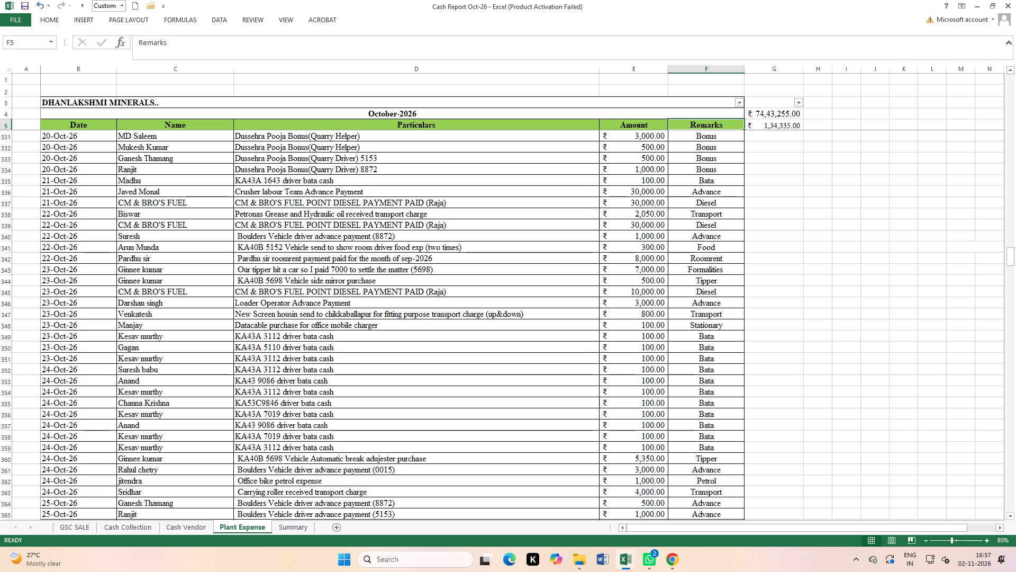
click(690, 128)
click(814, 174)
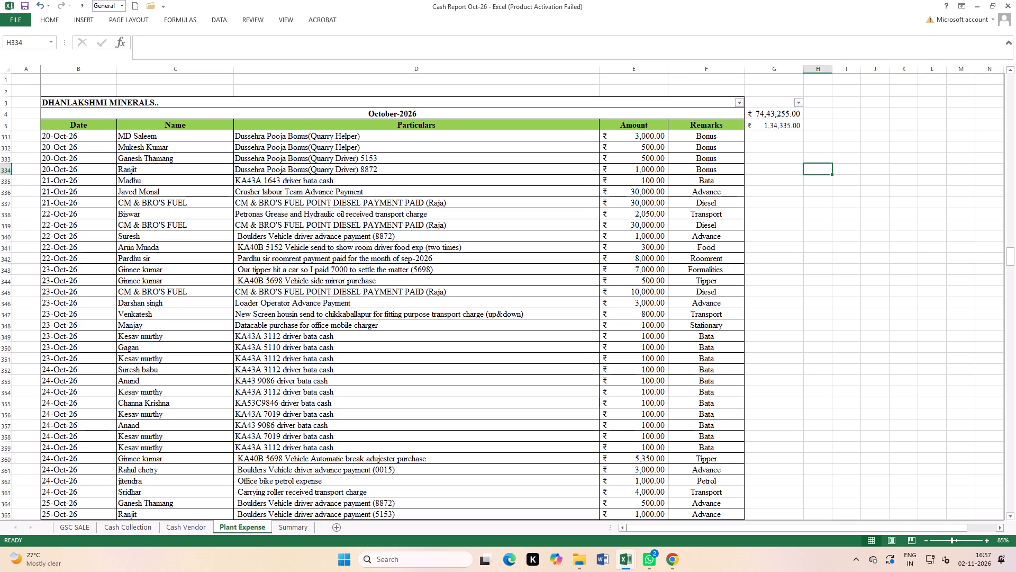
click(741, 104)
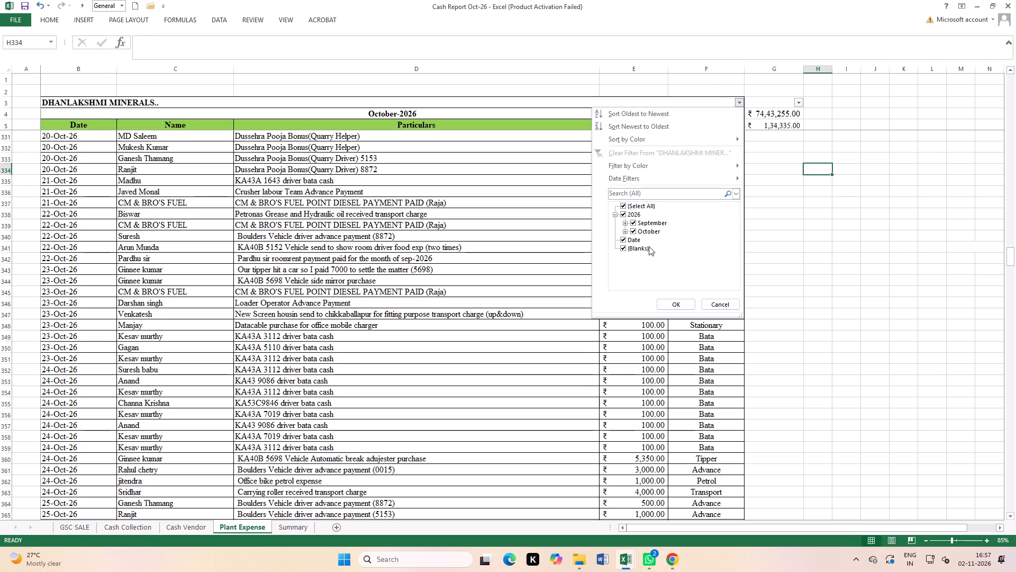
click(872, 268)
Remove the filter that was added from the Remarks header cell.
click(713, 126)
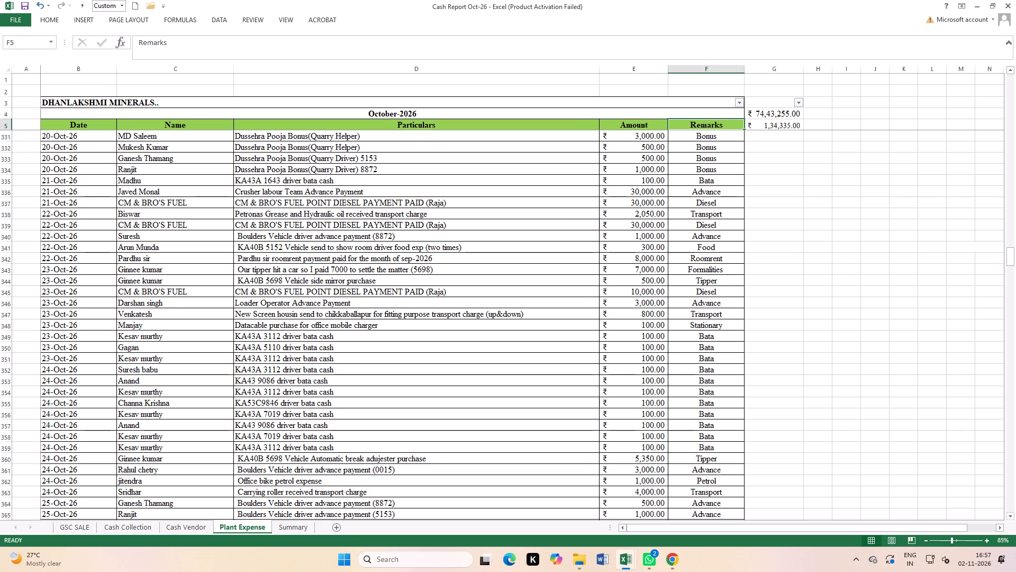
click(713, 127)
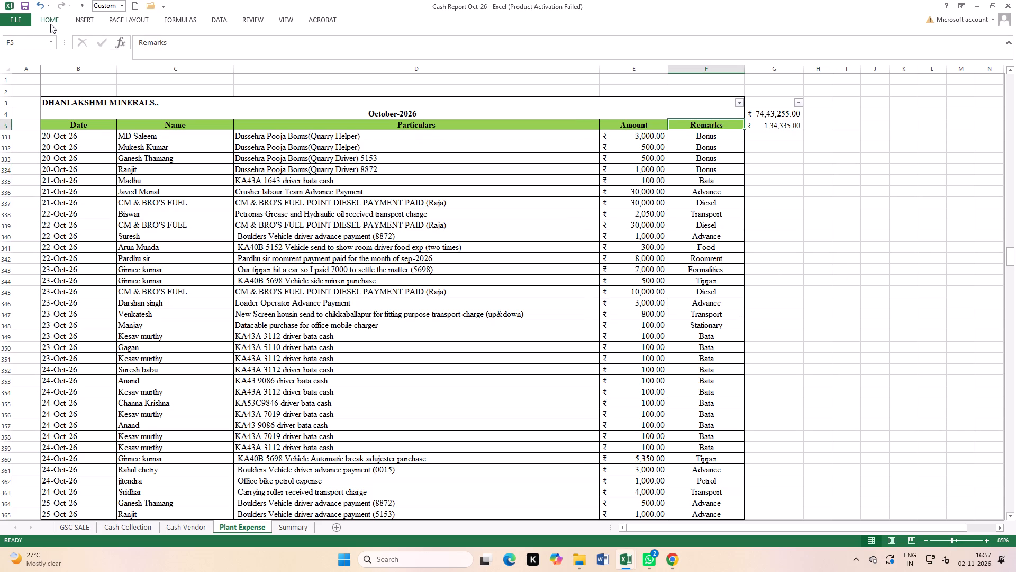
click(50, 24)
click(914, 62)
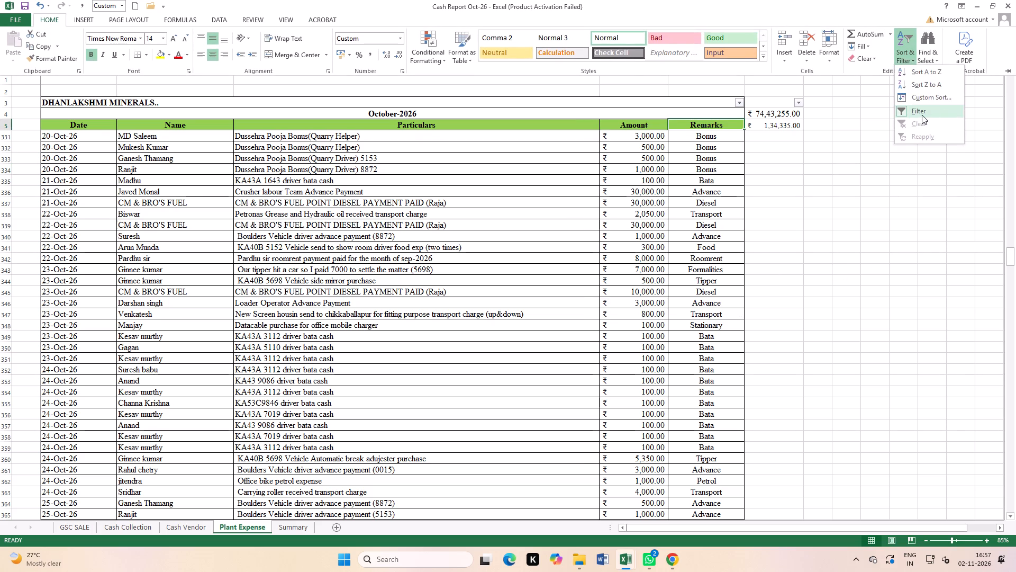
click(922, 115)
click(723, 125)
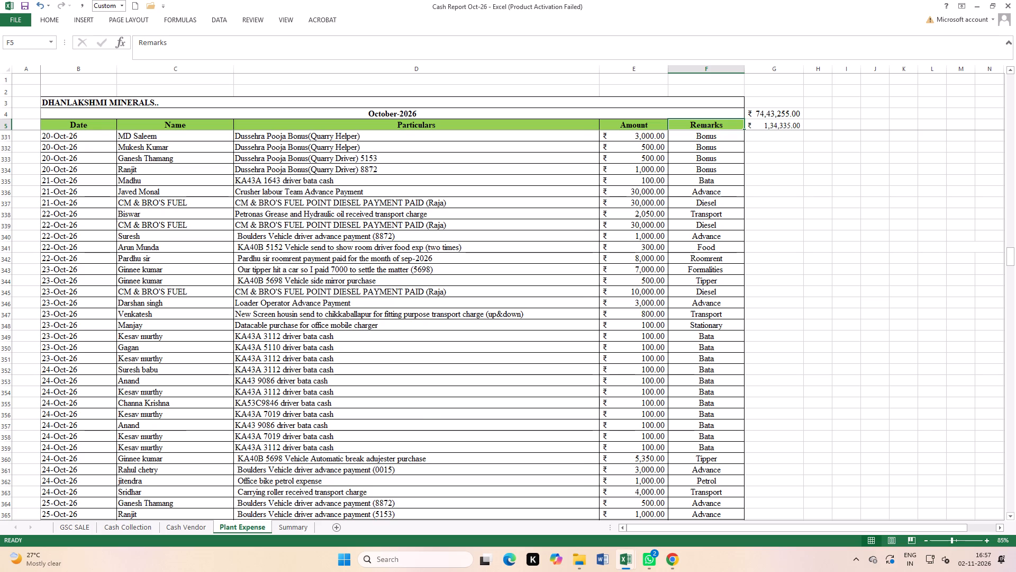
Turn on filtering for the whole header row 5 of the Plant Expense sheet.
scroll(271, 284, up, 4)
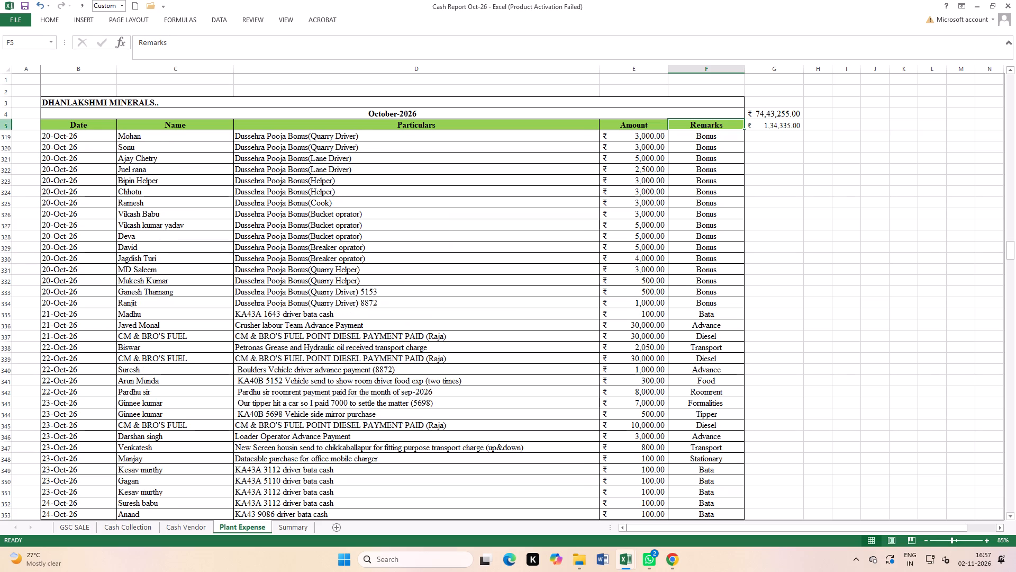
click(1, 126)
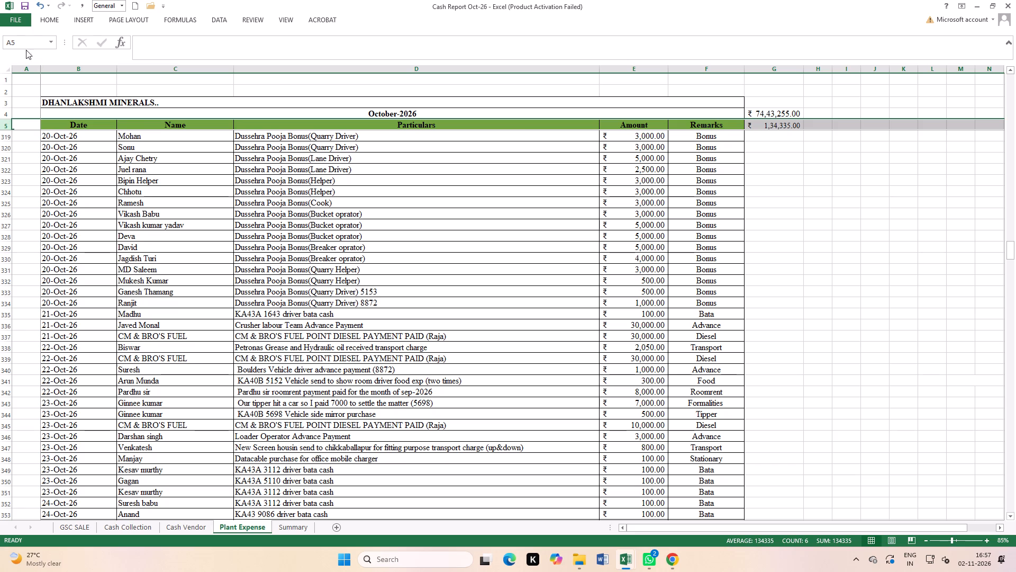
click(42, 22)
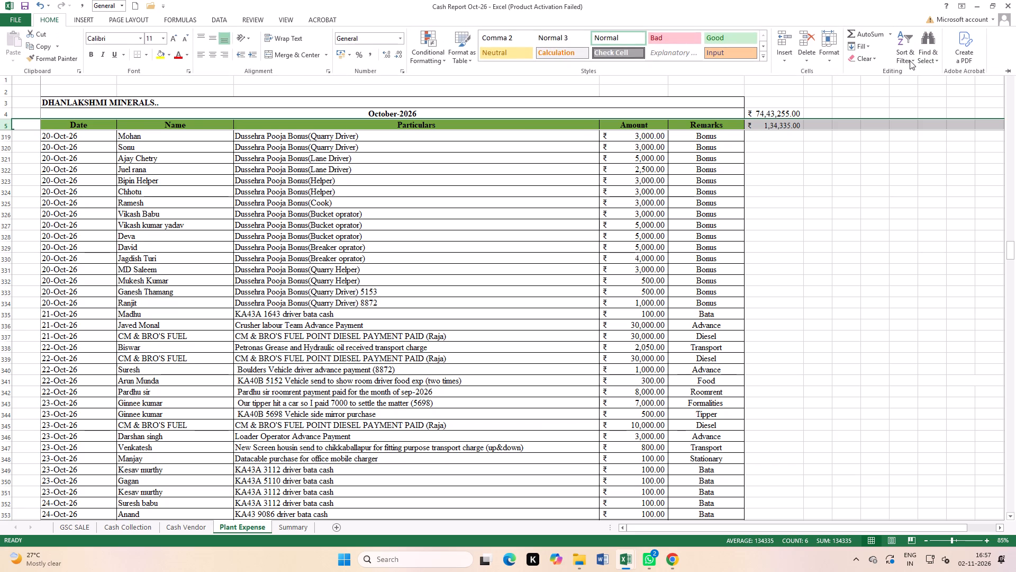
click(913, 60)
click(926, 111)
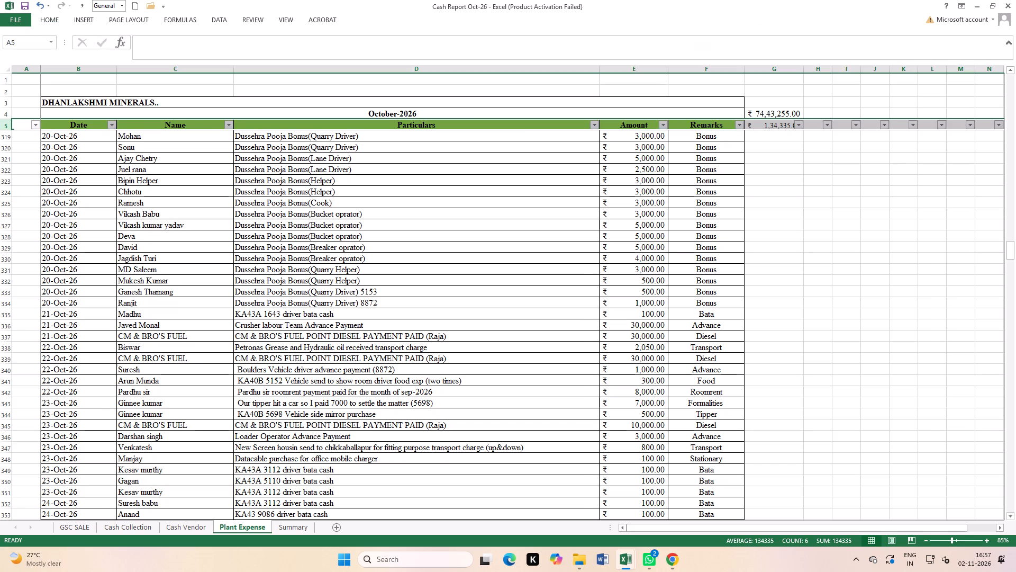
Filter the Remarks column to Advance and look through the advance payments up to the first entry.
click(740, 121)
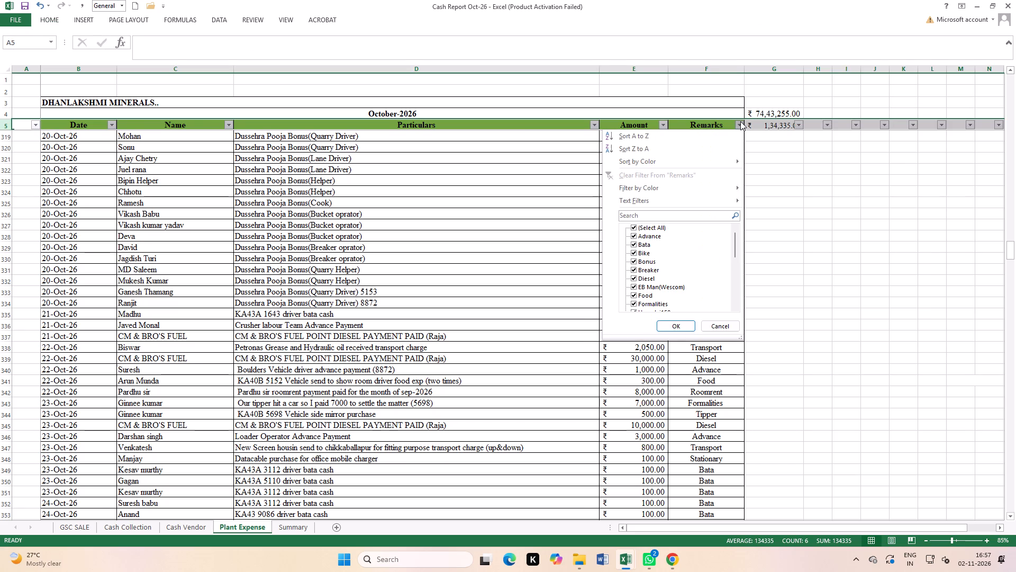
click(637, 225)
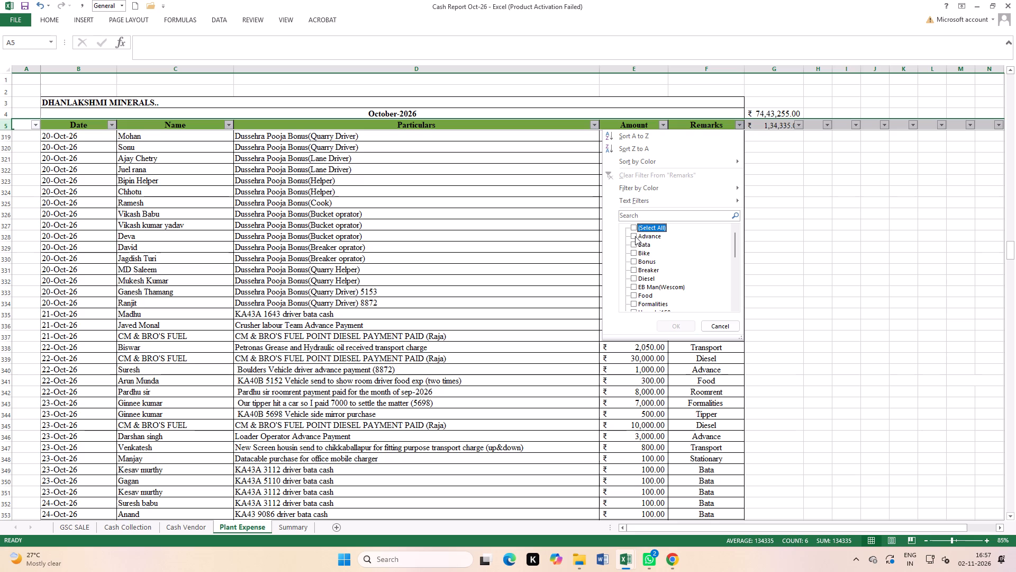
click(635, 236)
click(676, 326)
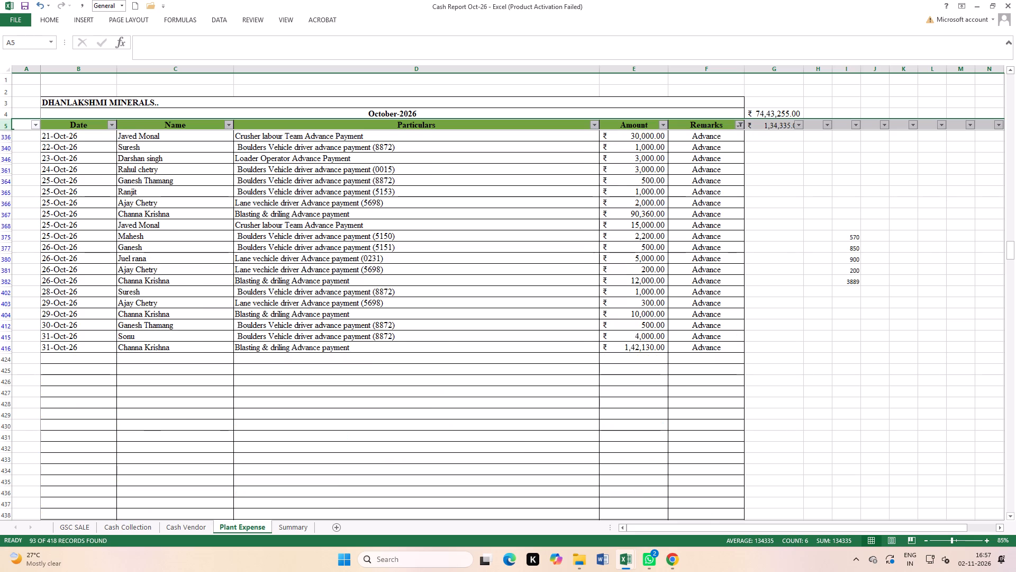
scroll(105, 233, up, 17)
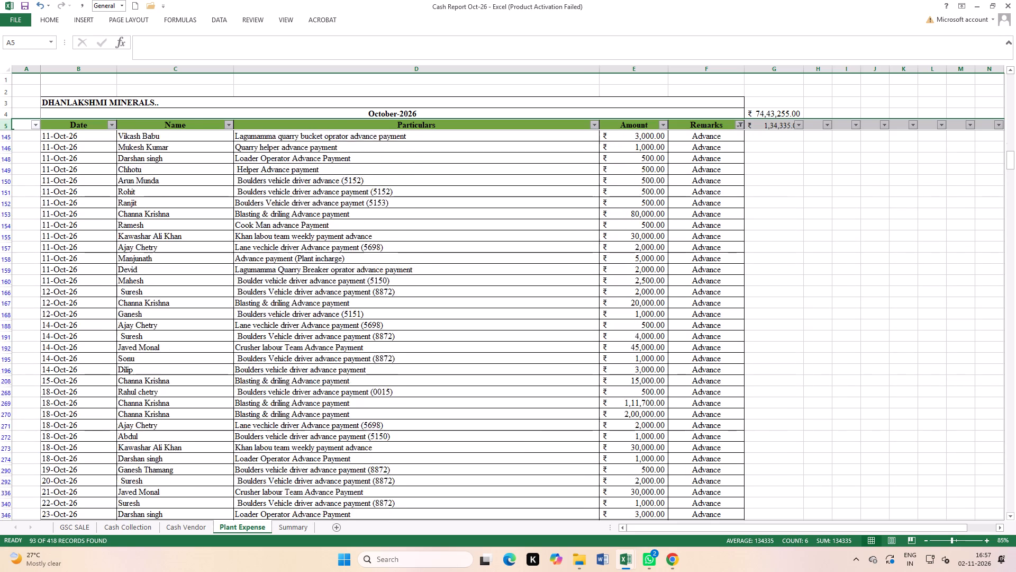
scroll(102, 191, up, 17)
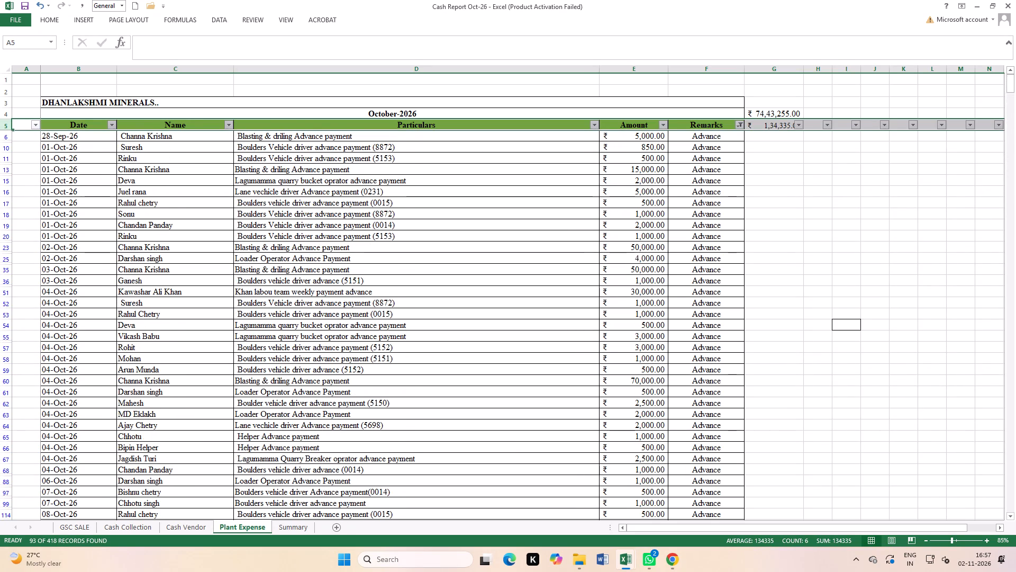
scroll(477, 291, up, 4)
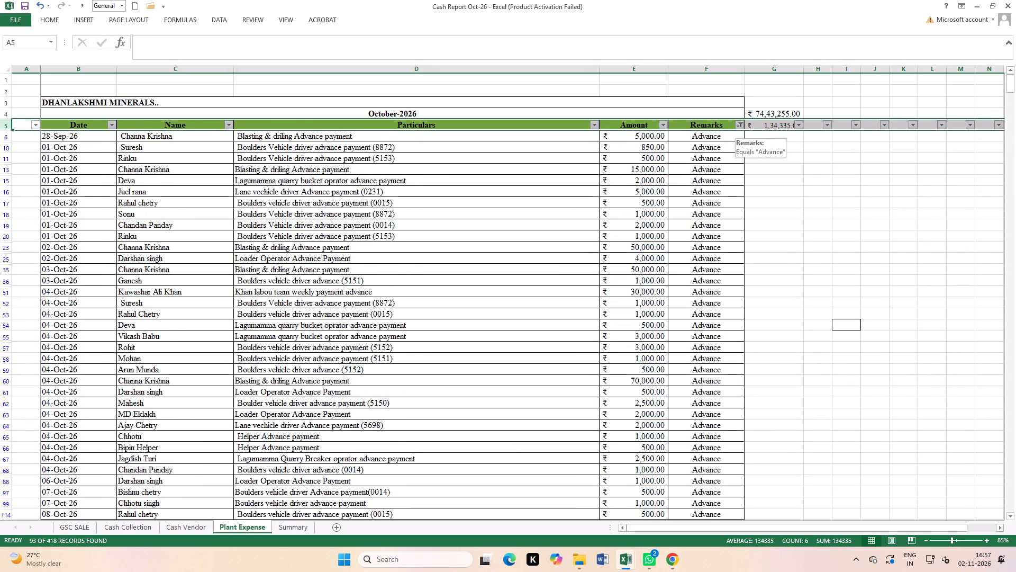
Change the Remarks column filter from Advance to Bonus.
click(739, 128)
click(633, 233)
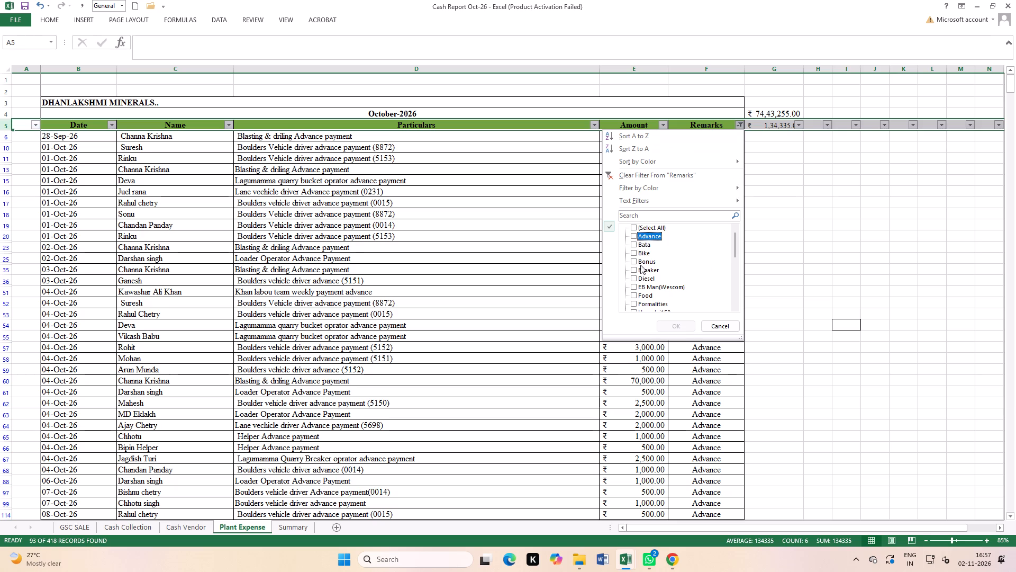
click(633, 262)
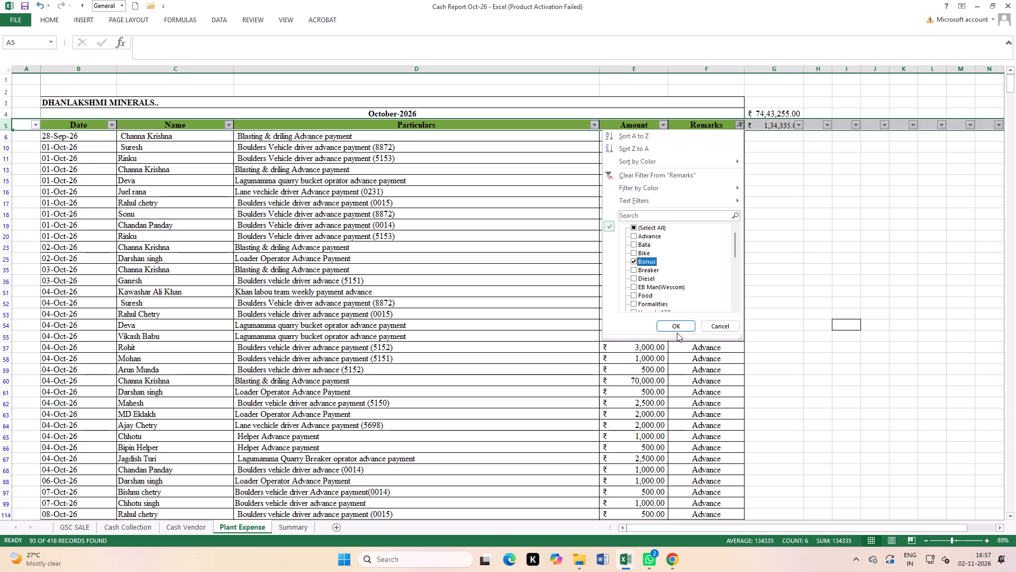
click(677, 327)
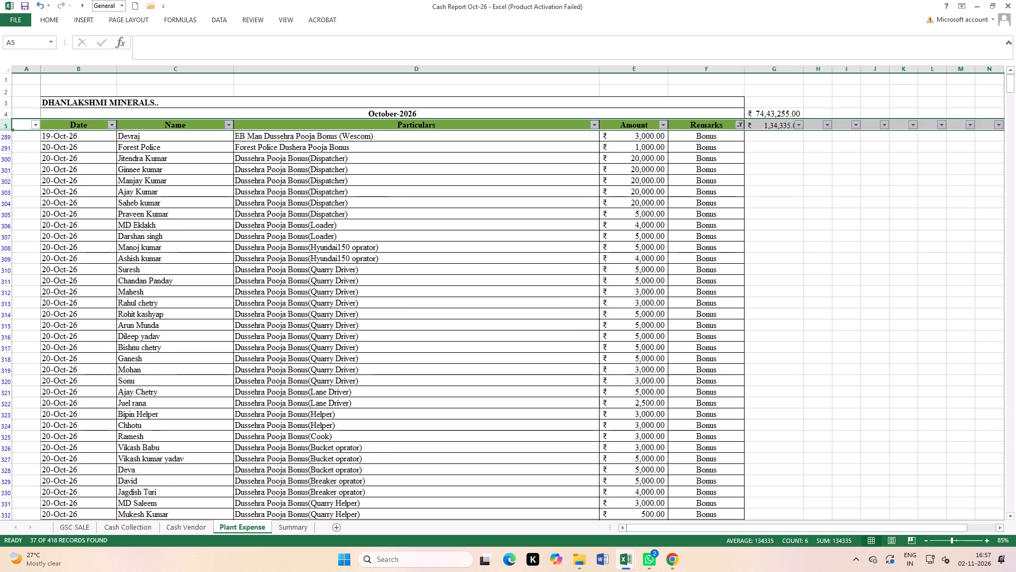
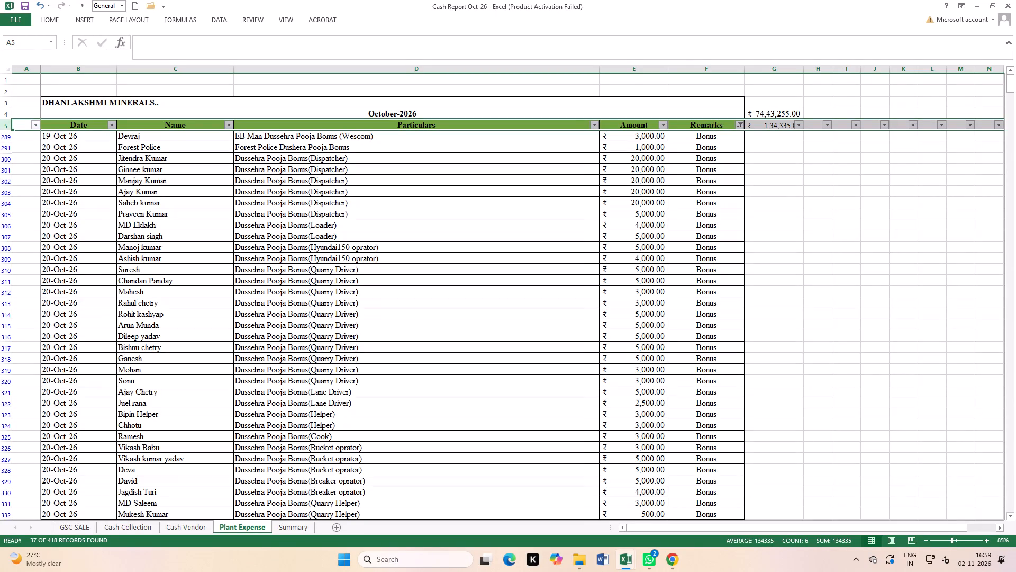
Select all the filtered Bonus amounts, from row 289 through row 334, to check their sum.
scroll(238, 446, down, 1)
scroll(740, 467, down, 4)
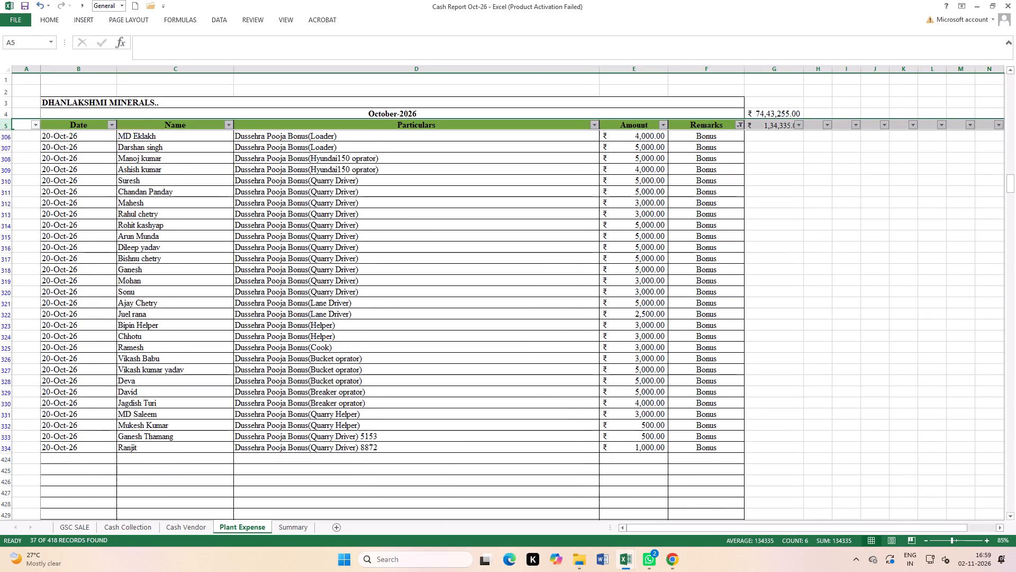
scroll(731, 478, down, 2)
scroll(731, 479, up, 12)
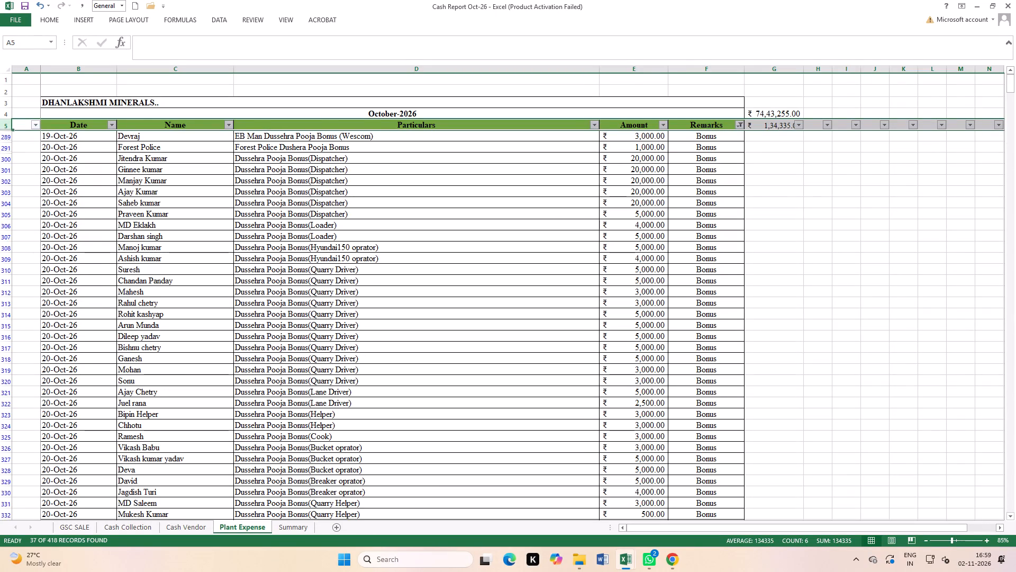
scroll(671, 305, up, 3)
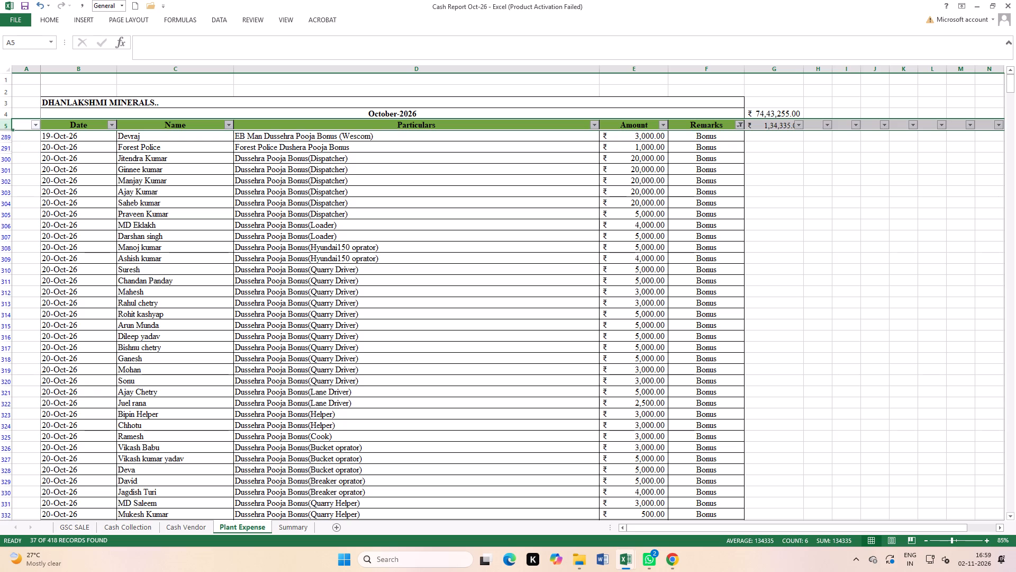
click(642, 134)
drag(642, 136, 637, 320)
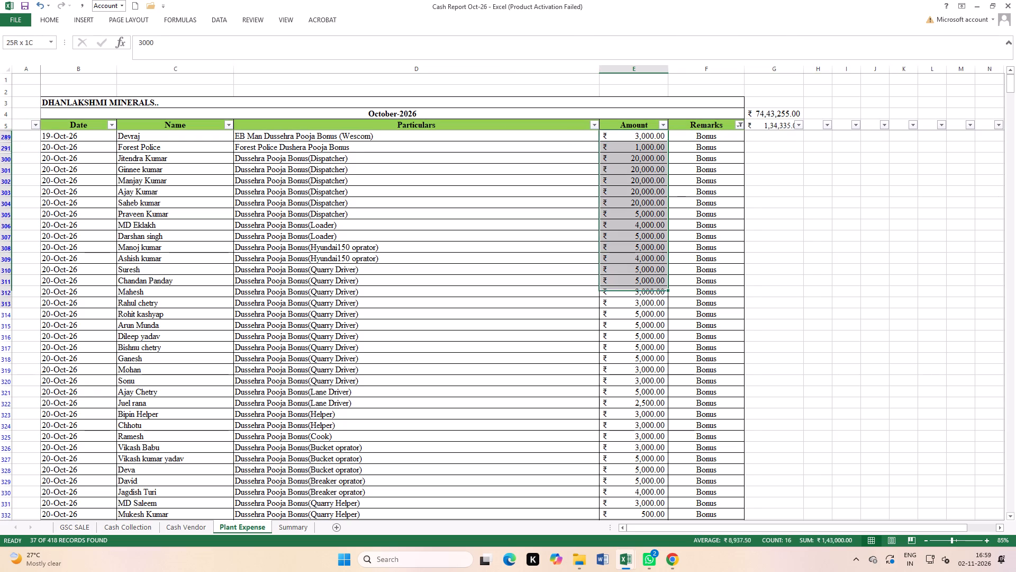
drag(637, 320, 627, 571)
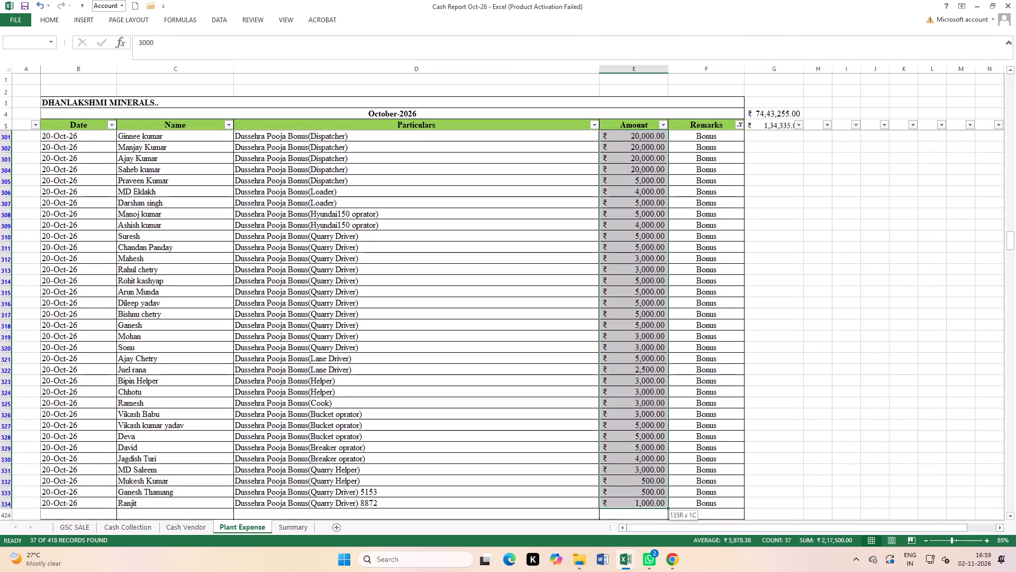
drag(627, 571, 641, 92)
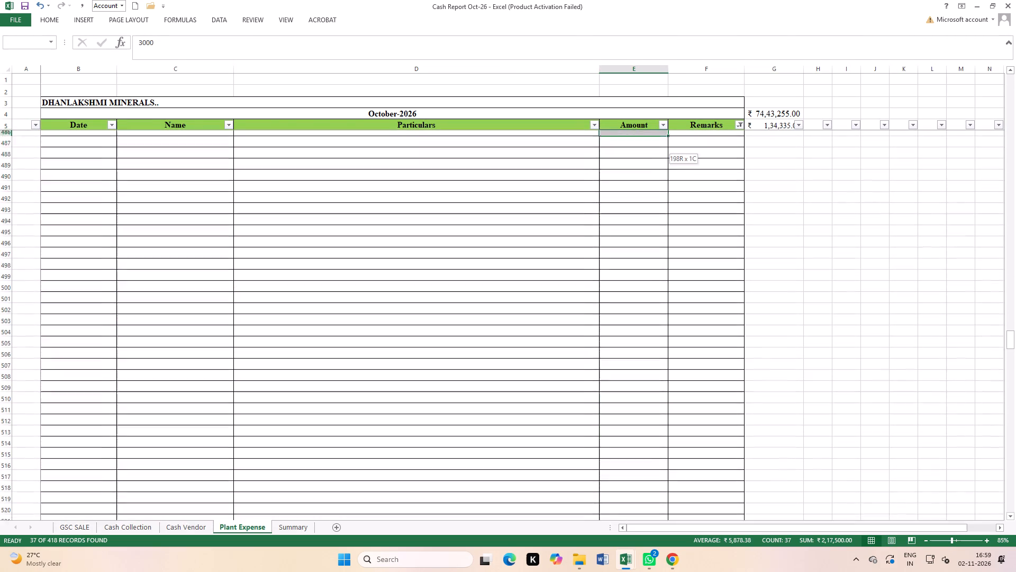
drag(641, 92, 641, 96)
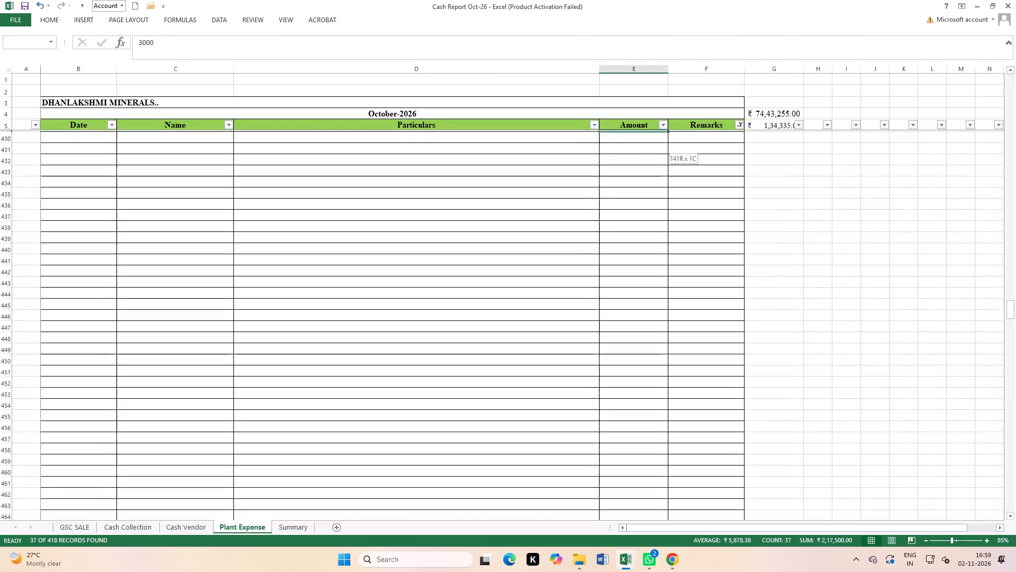
drag(641, 96, 646, 56)
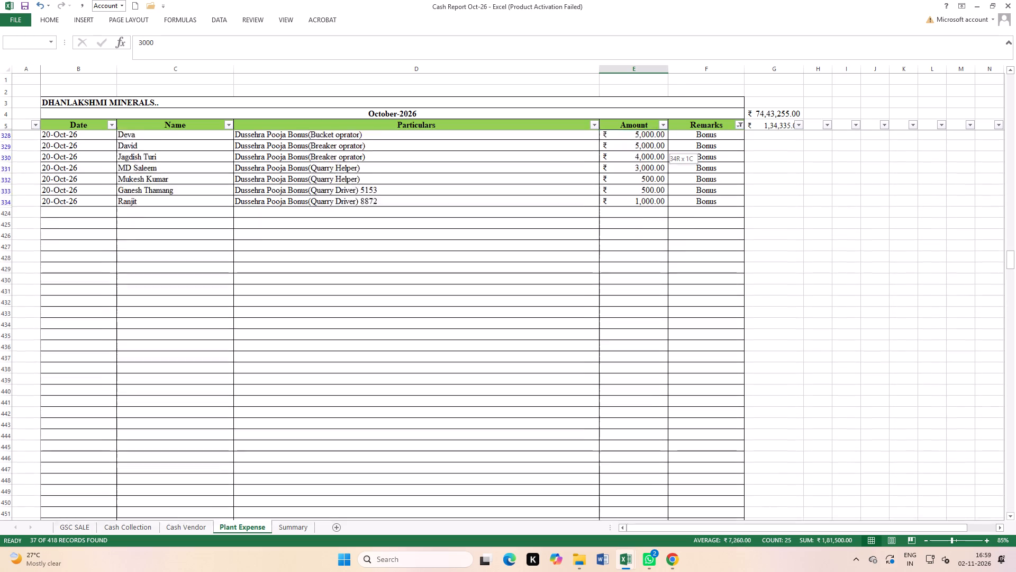
drag(646, 56, 624, 571)
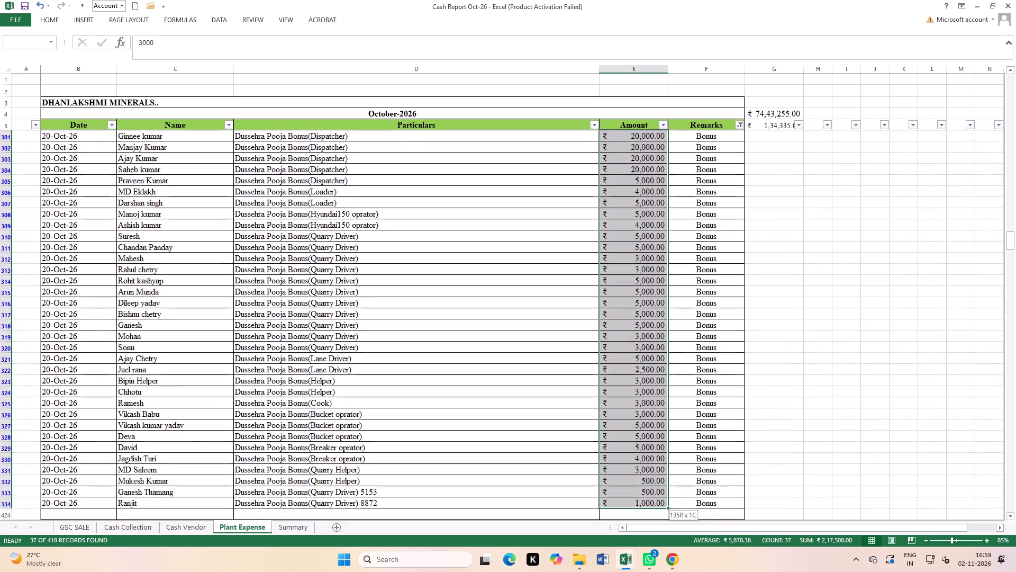
drag(624, 571, 633, 344)
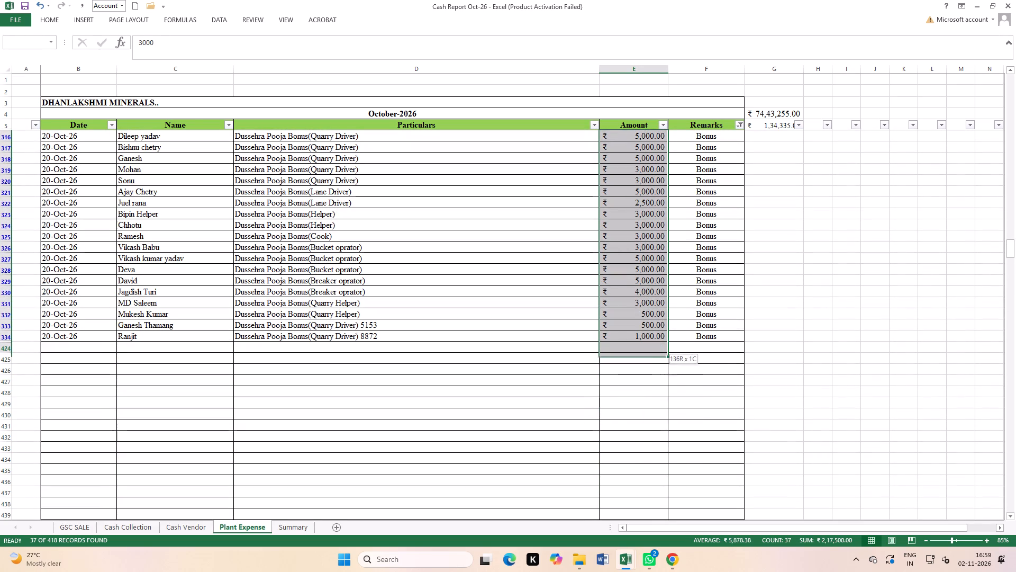
drag(633, 344, 634, 337)
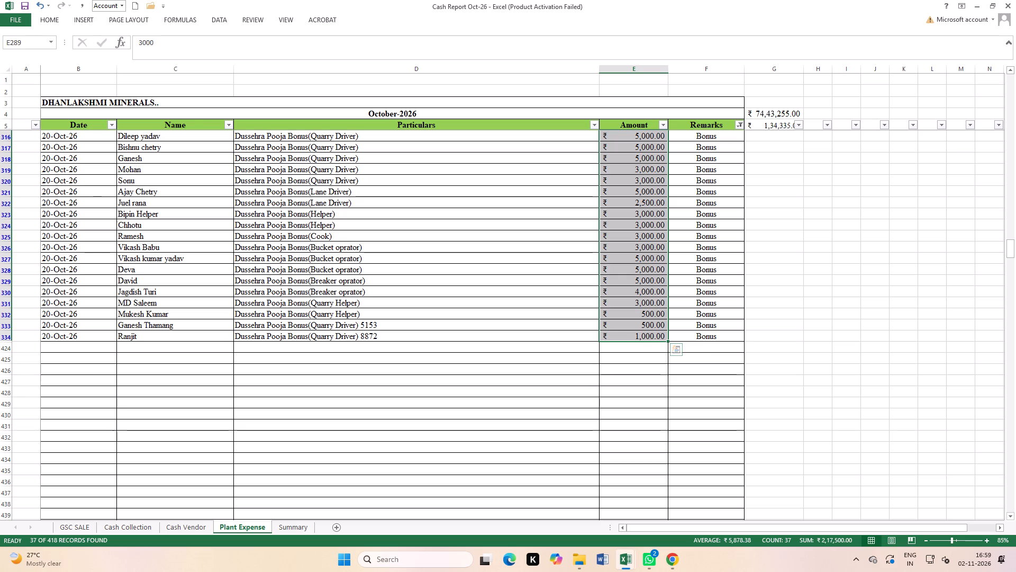
Select only the last three Bonus amounts, rows 332 to 334, to check their sum, and look back over the entries above.
click(656, 310)
drag(655, 310, 654, 322)
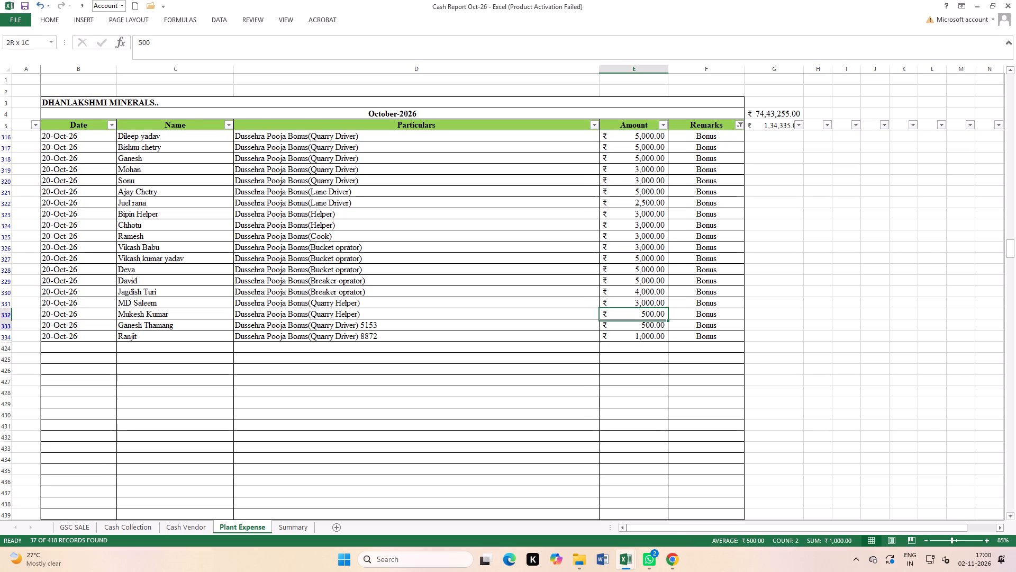
drag(654, 322, 654, 334)
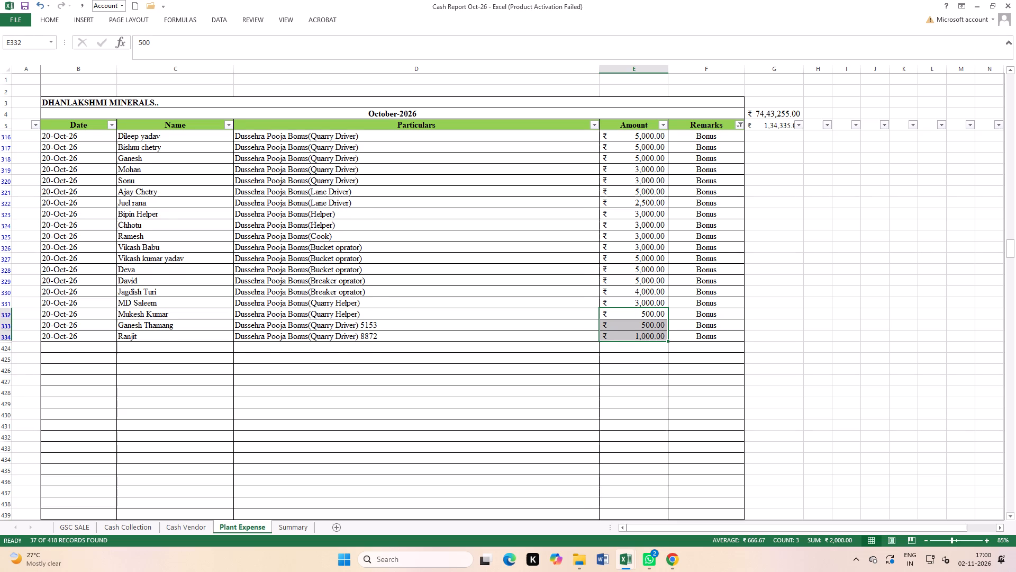
scroll(142, 306, up, 1)
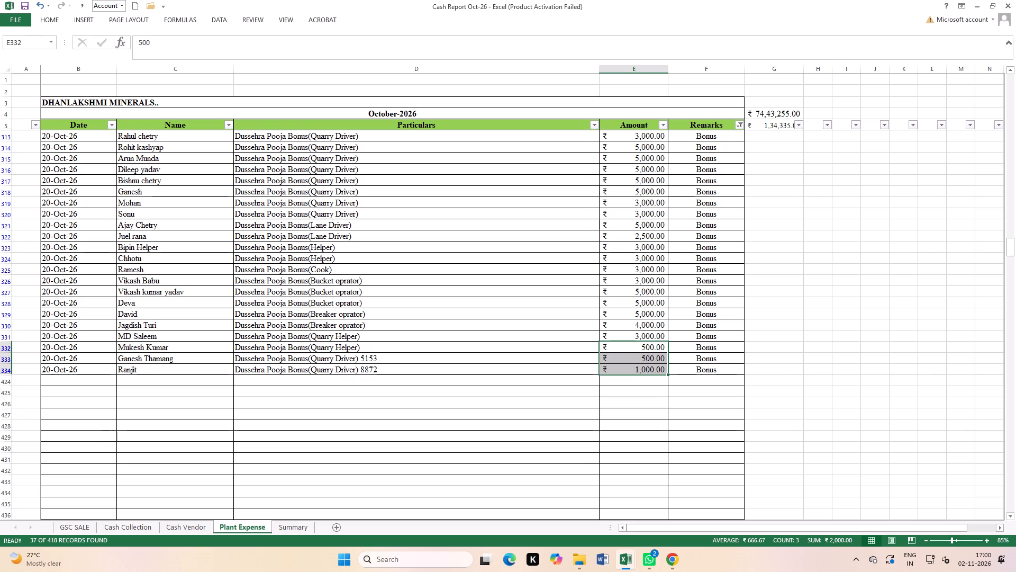
scroll(383, 400, up, 1)
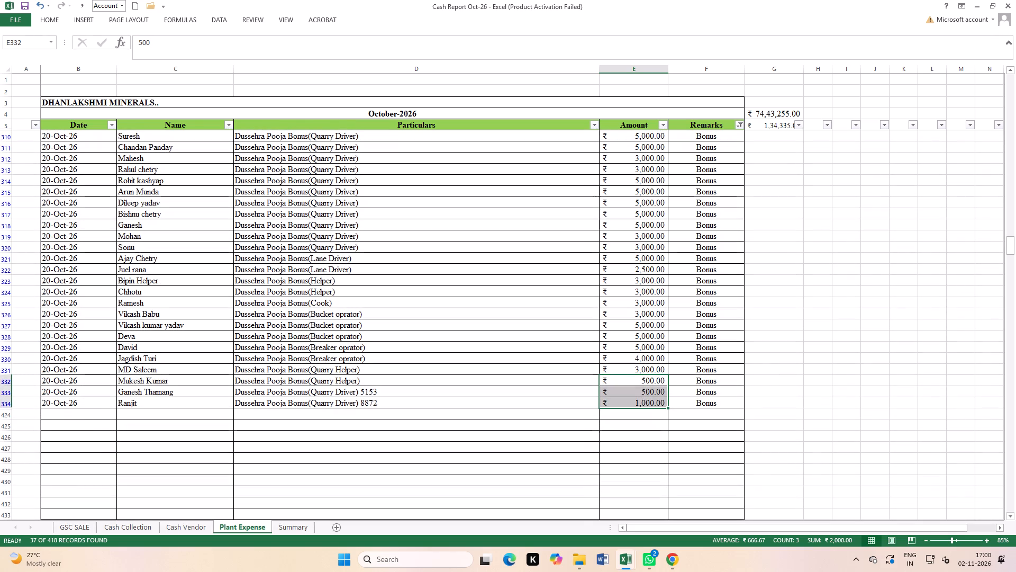
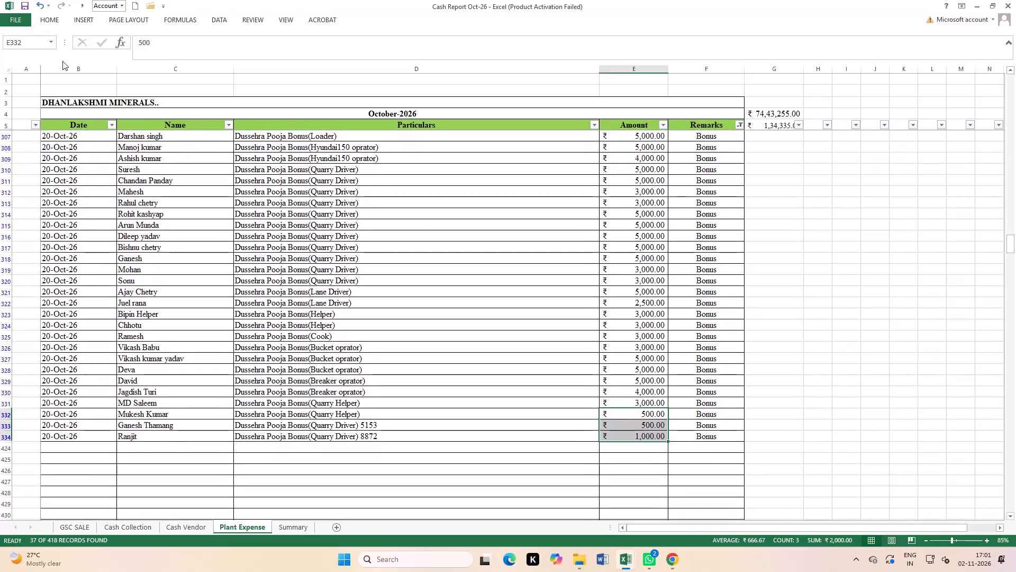
Turn off filtering on the Plant Expense sheet so that entries of every remark category are listed again.
scroll(116, 281, up, 3)
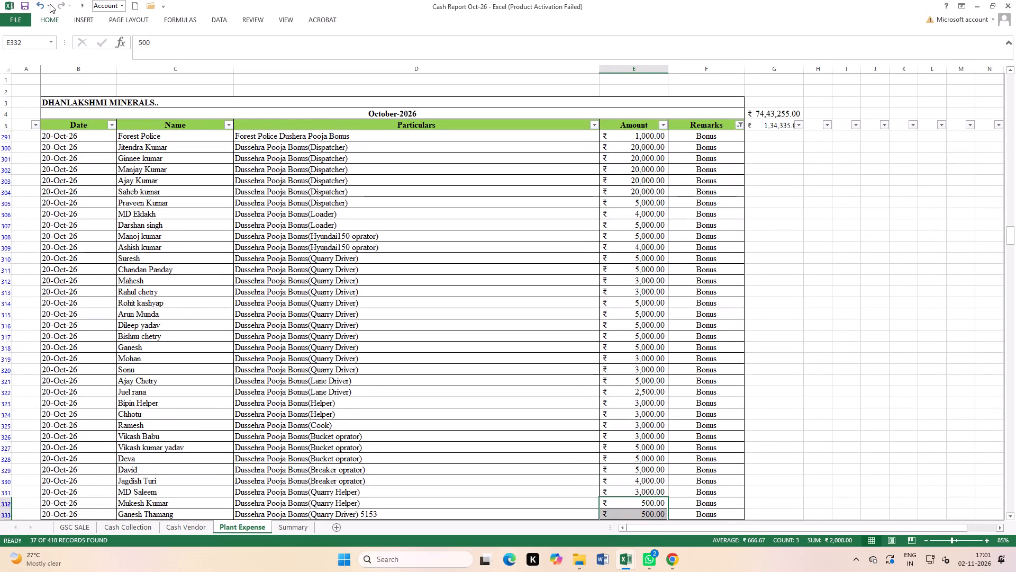
click(48, 22)
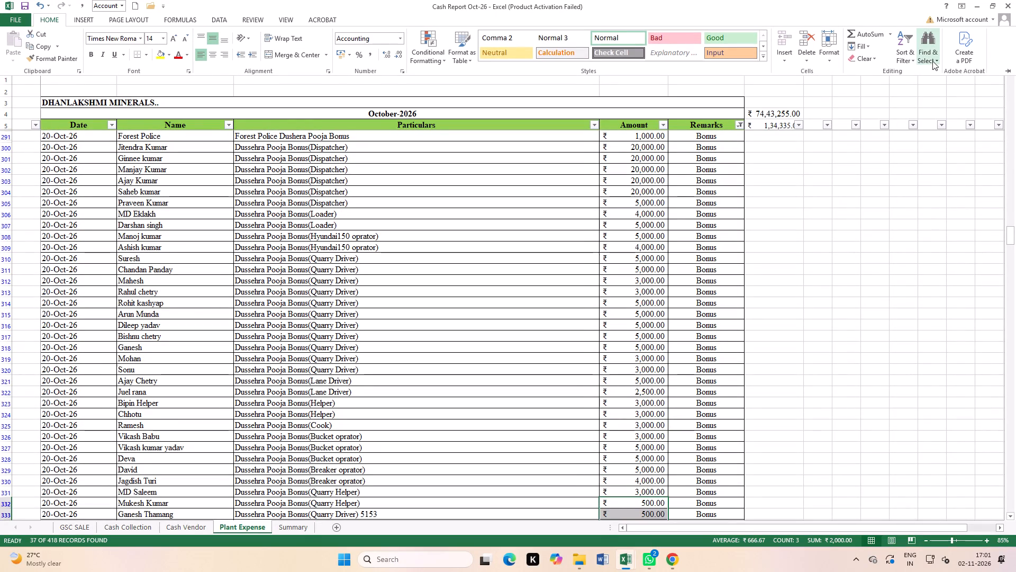
click(913, 62)
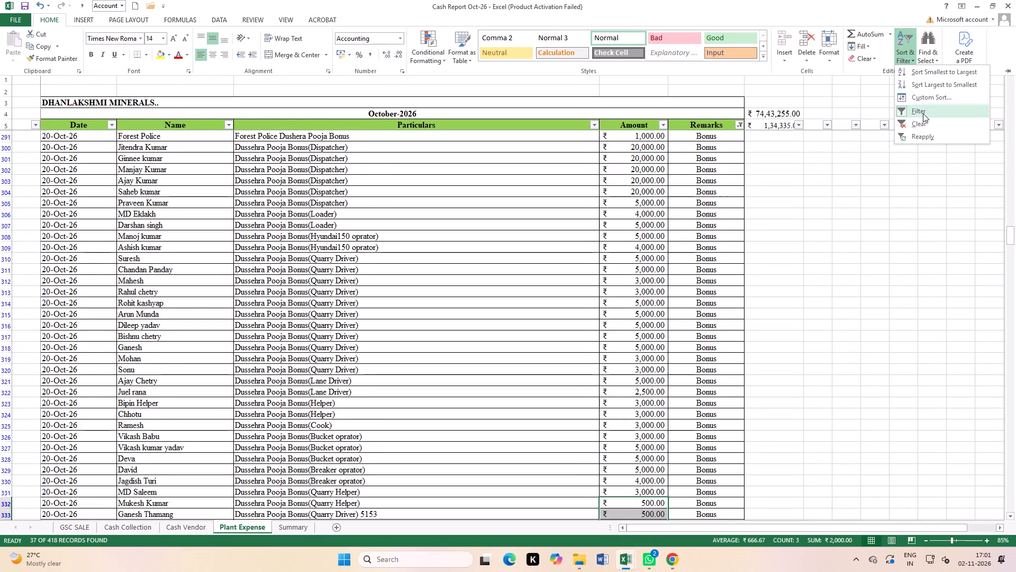
click(923, 113)
scroll(190, 263, up, 2)
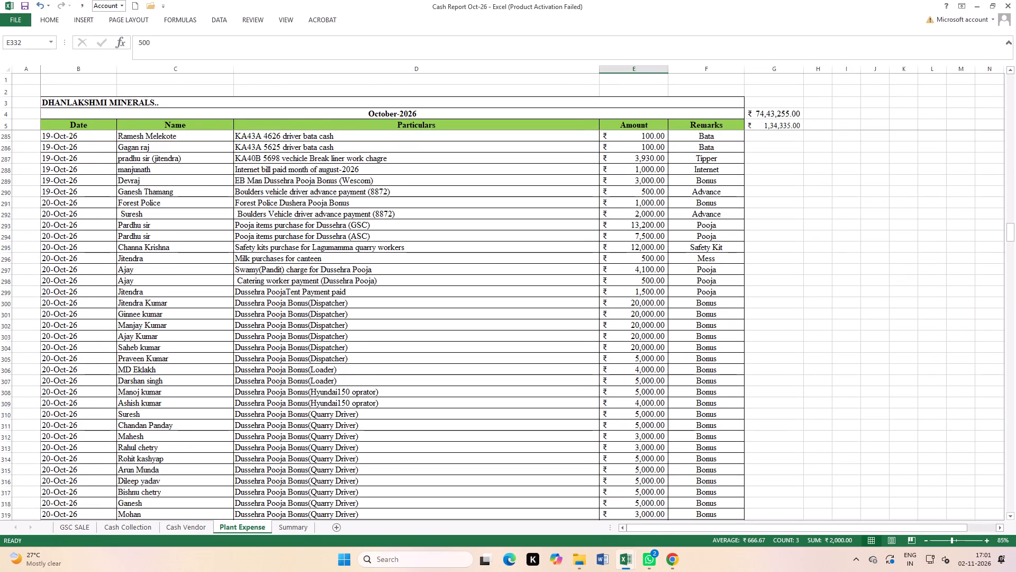
scroll(190, 258, up, 2)
Save the Cash Report Oct-26 workbook under its existing name.
click(23, 7)
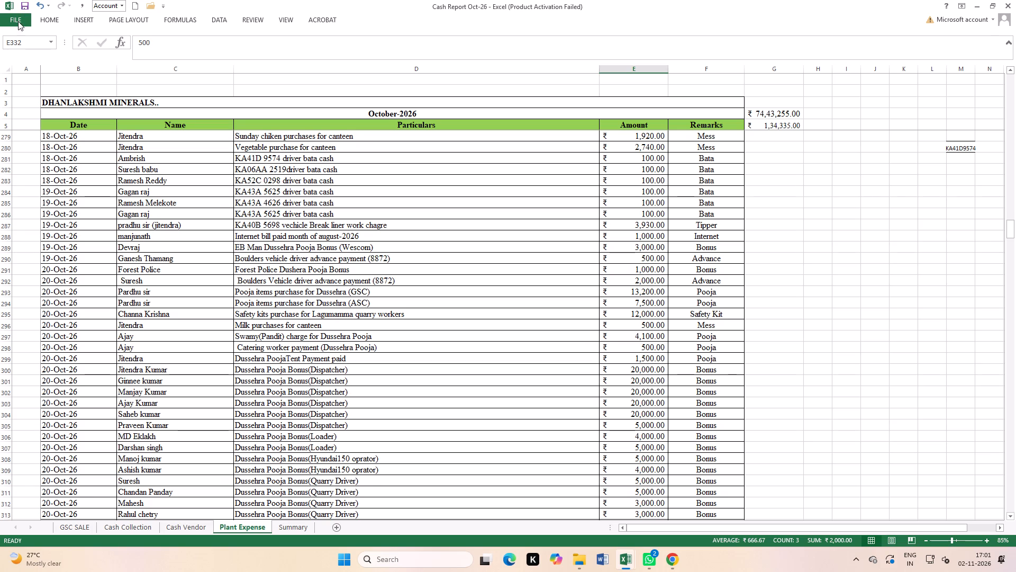
click(18, 22)
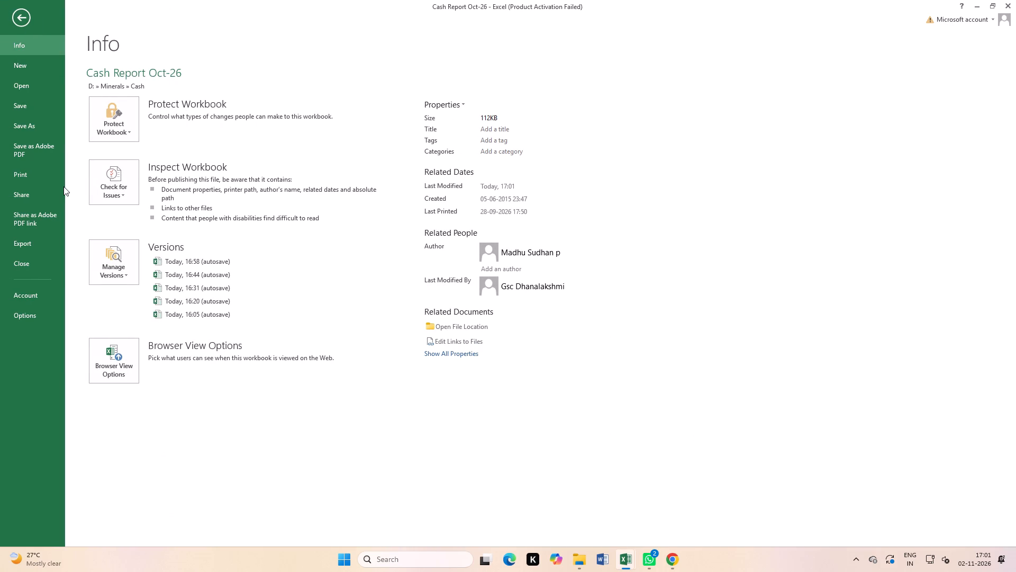
click(28, 108)
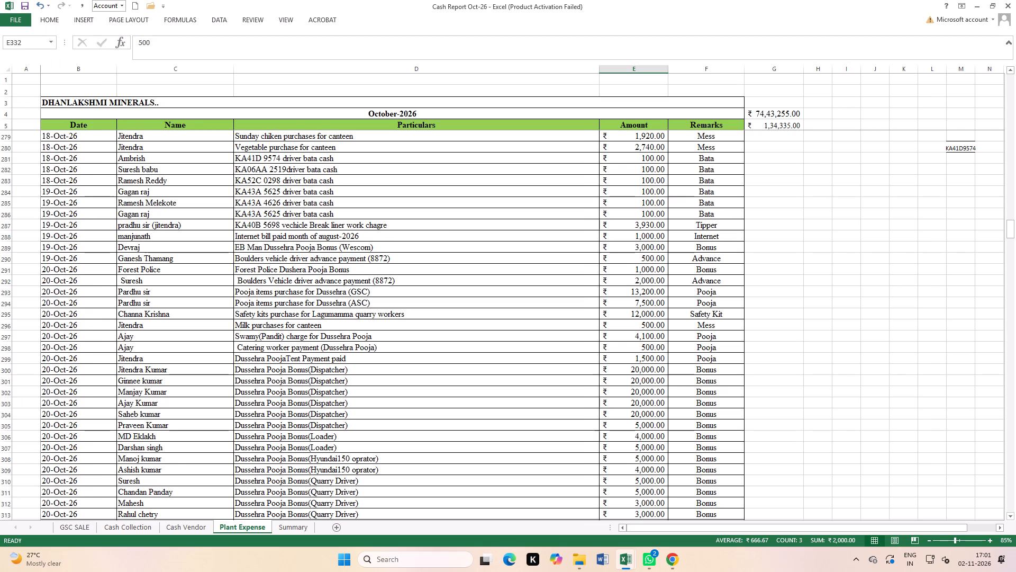
scroll(774, 364, up, 2)
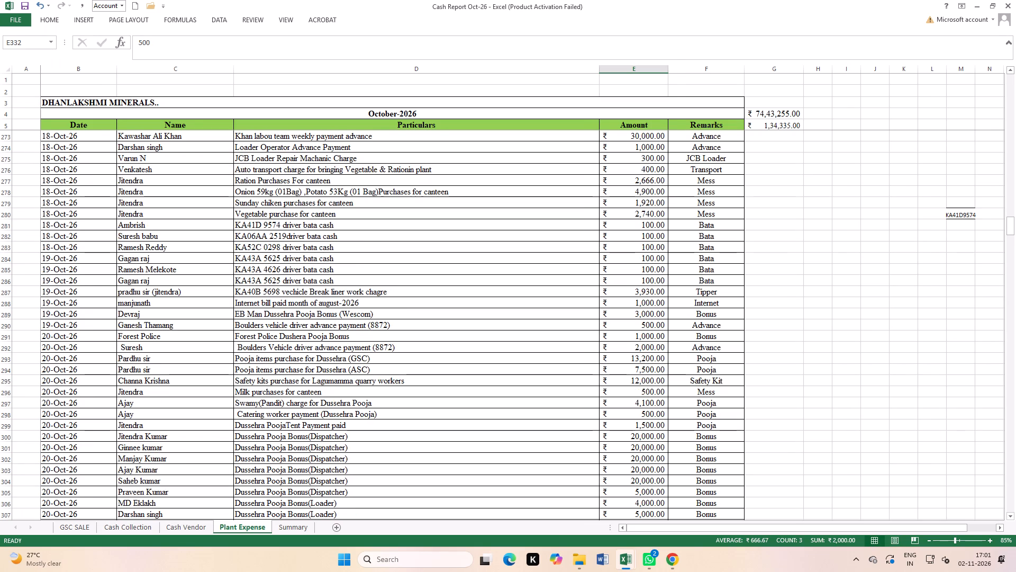
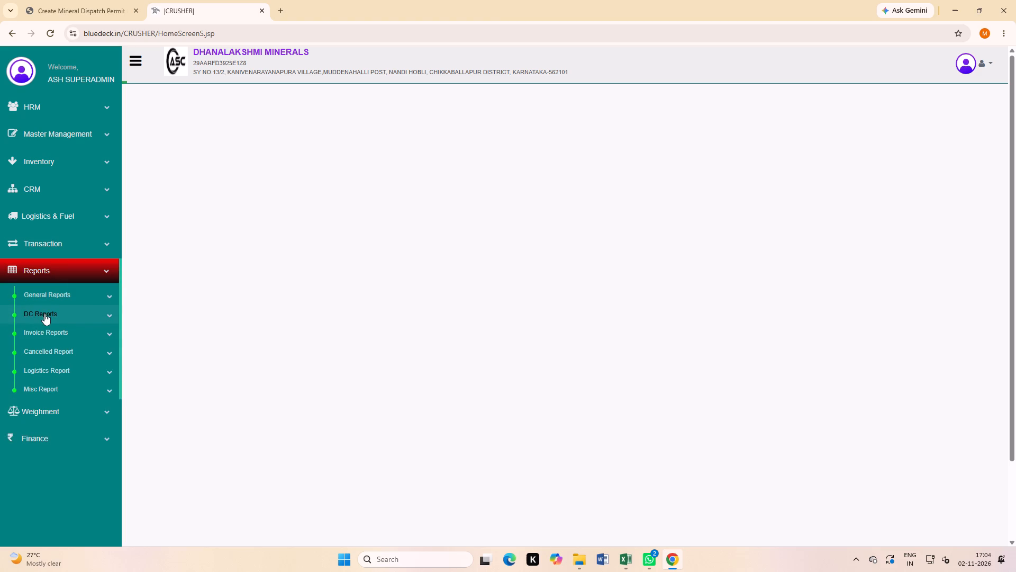
Generate the Spot Sale DC Report for 01/11/2026, from 00:00:00 to 23:59:59, covering all units, users and vehicles.
click(44, 314)
click(67, 339)
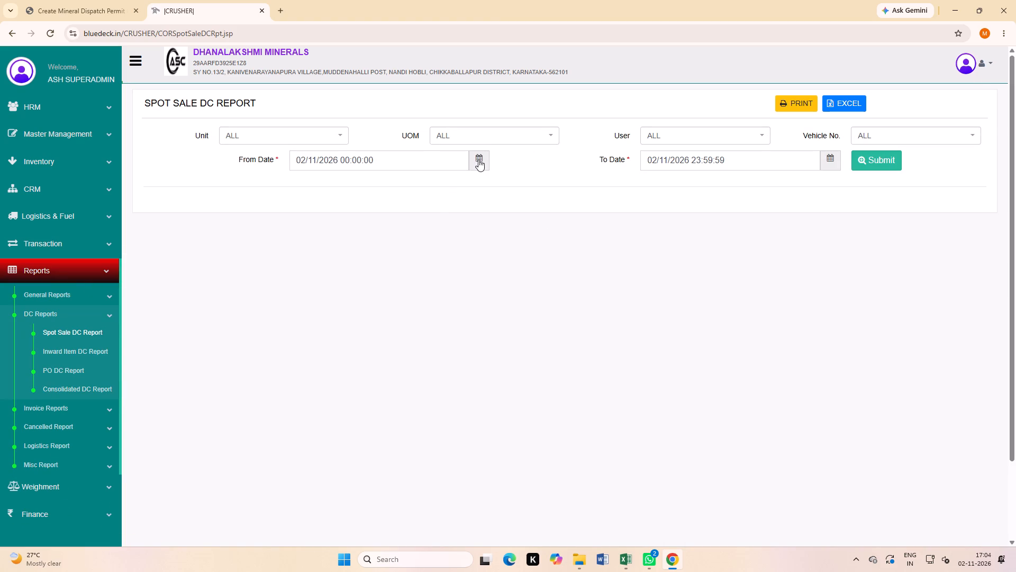
click(478, 159)
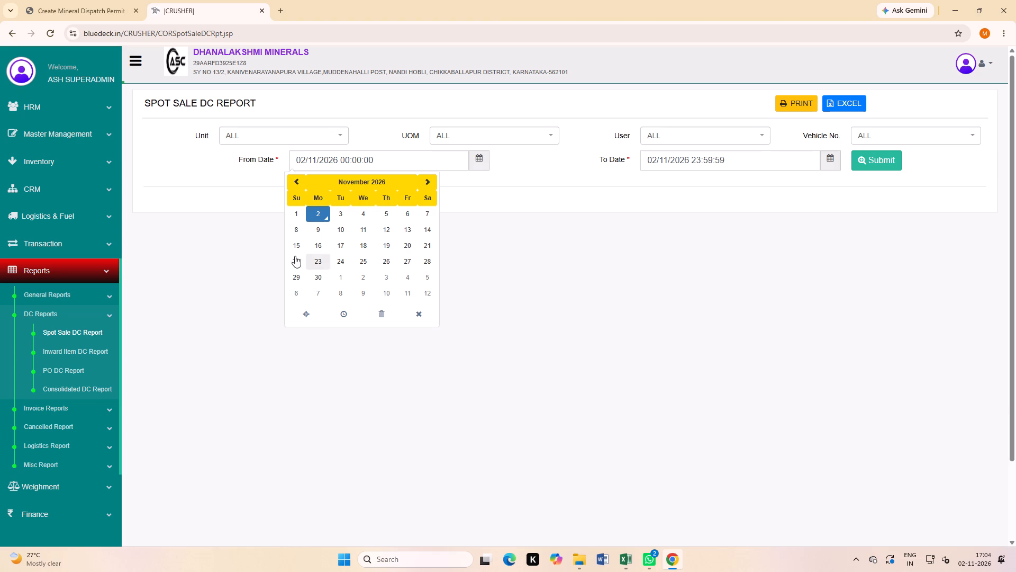
click(296, 215)
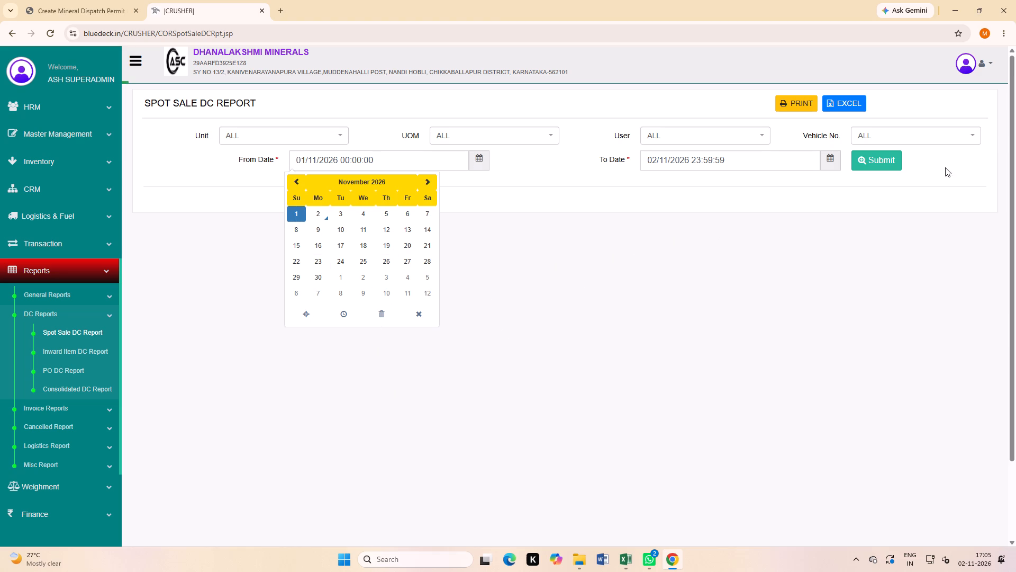
click(828, 162)
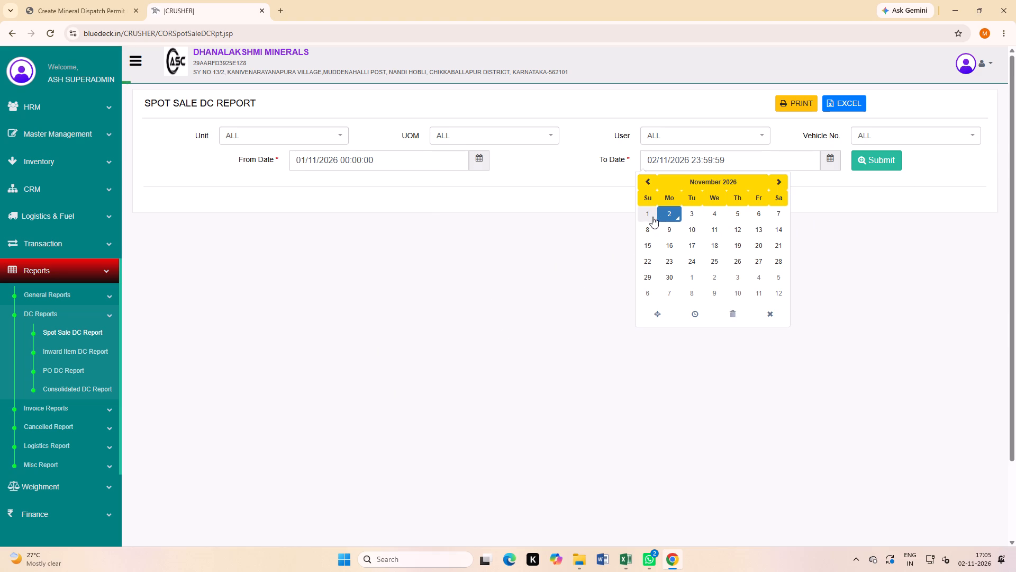
click(645, 218)
click(897, 166)
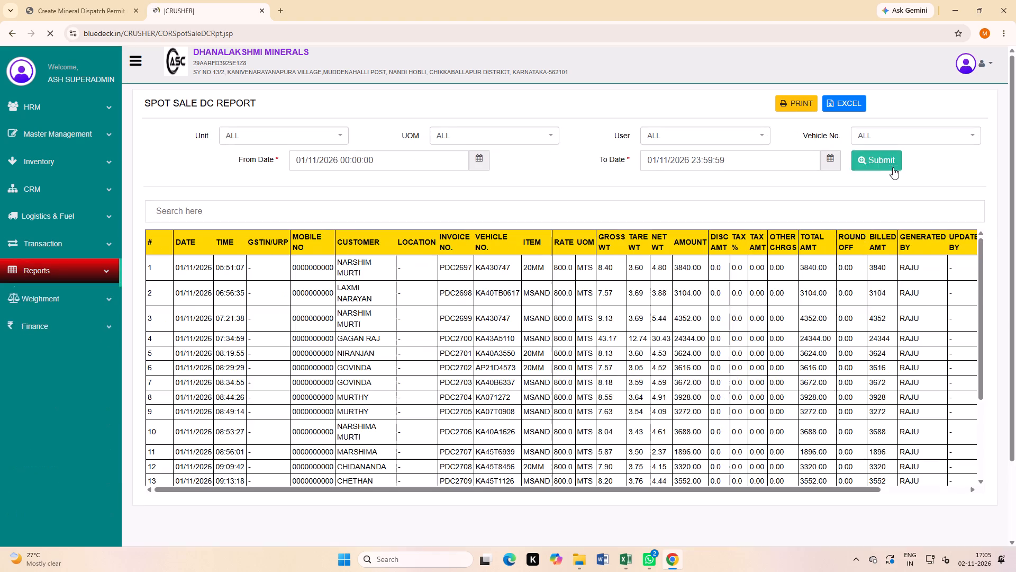
Review the spot sale entries in the report down to the total row, checking the total and billed amounts.
scroll(182, 364, up, 2)
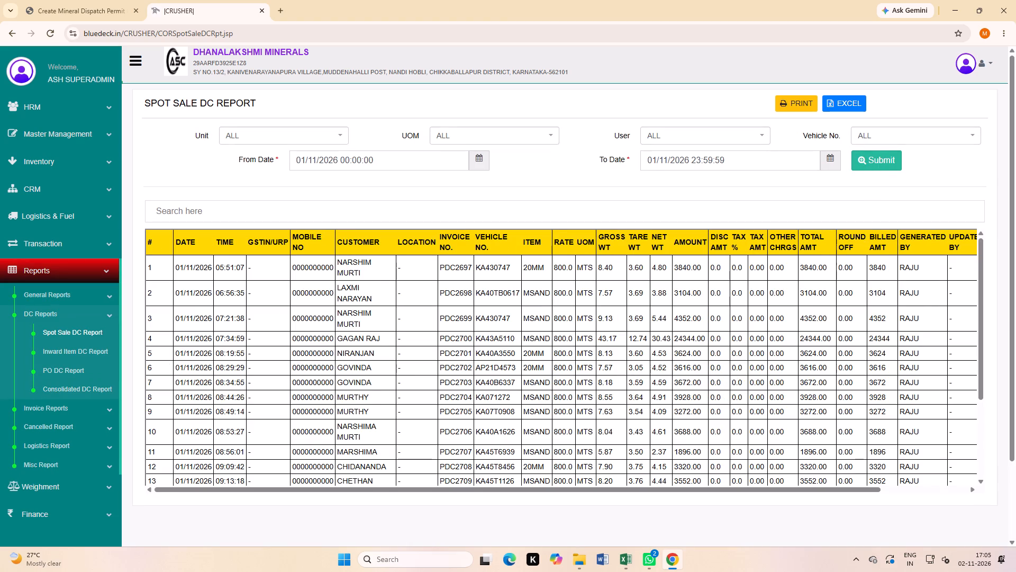
scroll(280, 376, up, 4)
scroll(276, 361, down, 4)
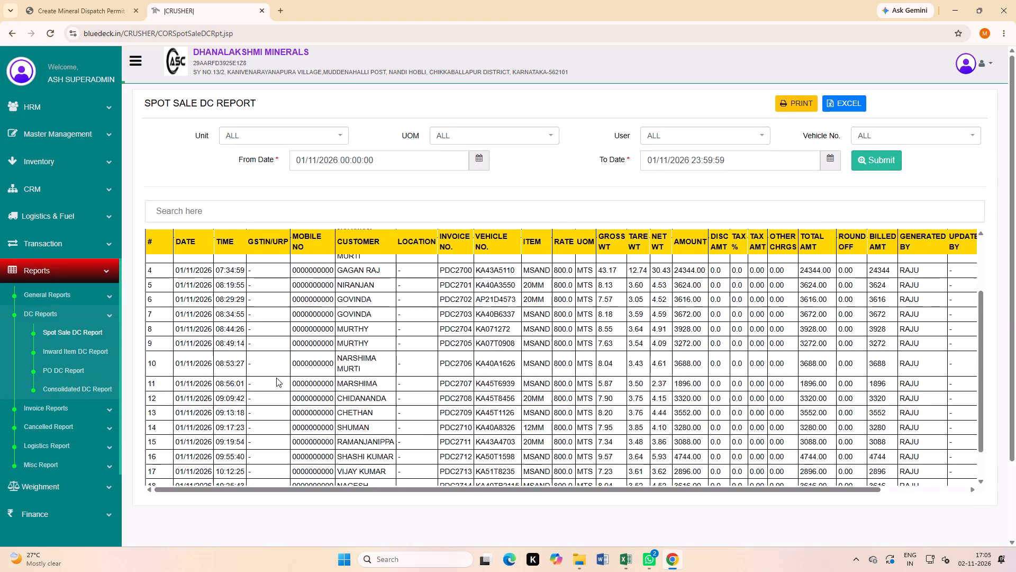
scroll(283, 406, down, 3)
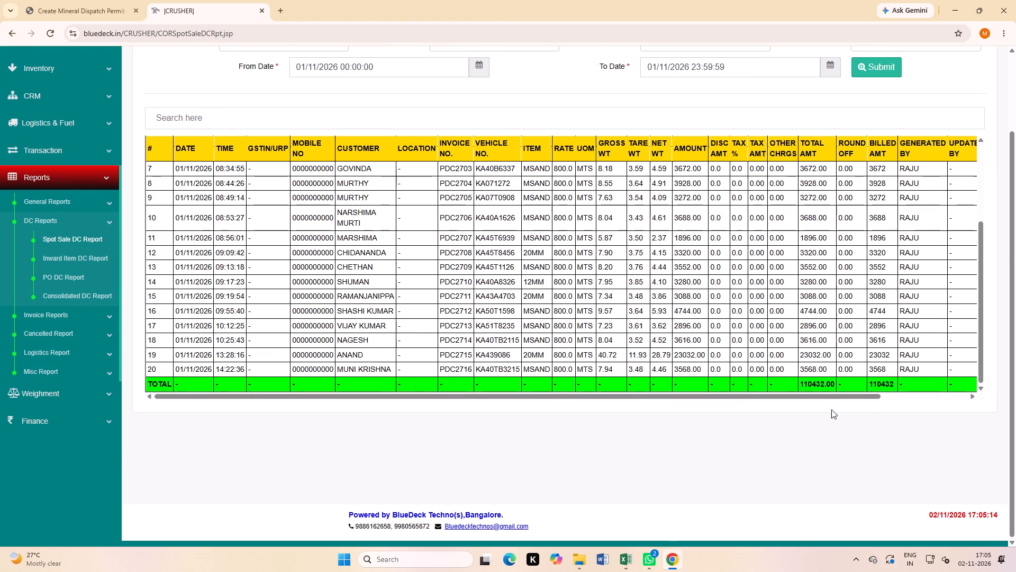
scroll(358, 242, down, 3)
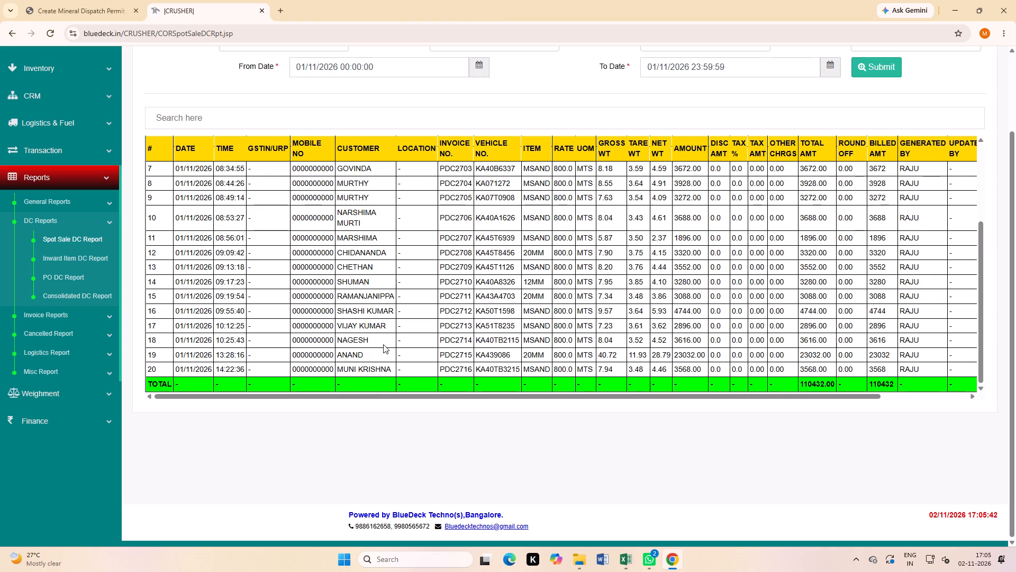
scroll(386, 344, down, 3)
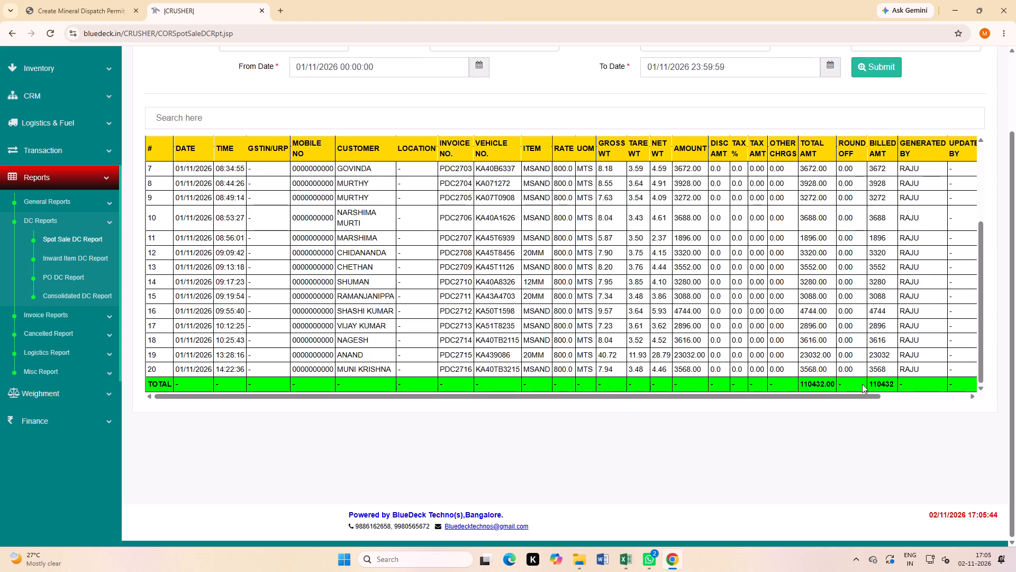